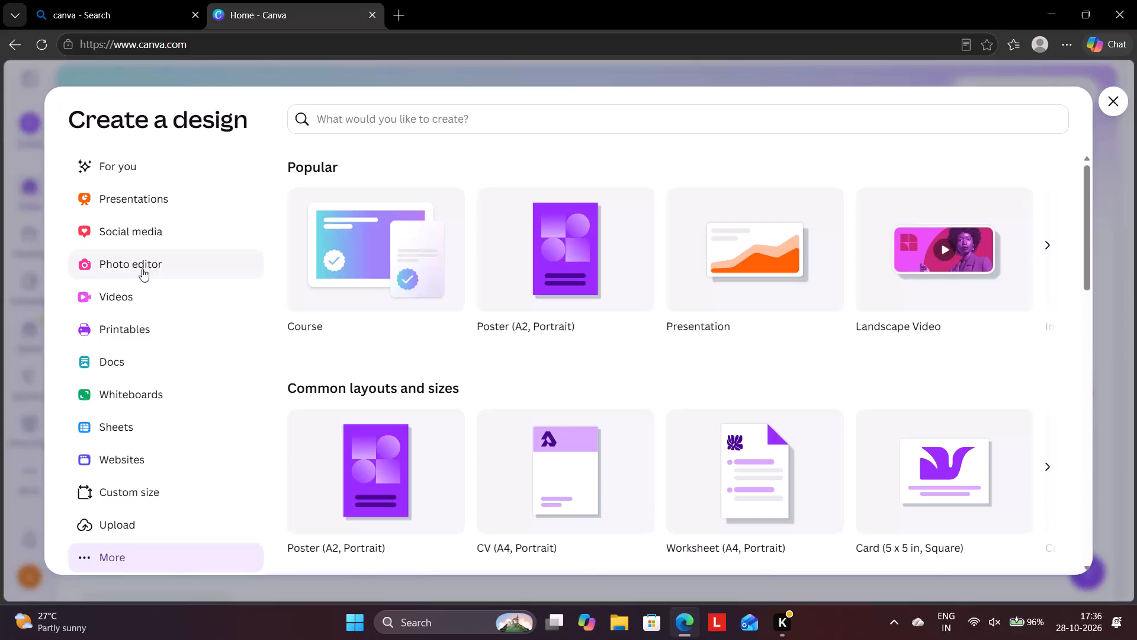
Create a new blank A2 portrait poster design.
scroll(148, 265, up, 1)
click(359, 471)
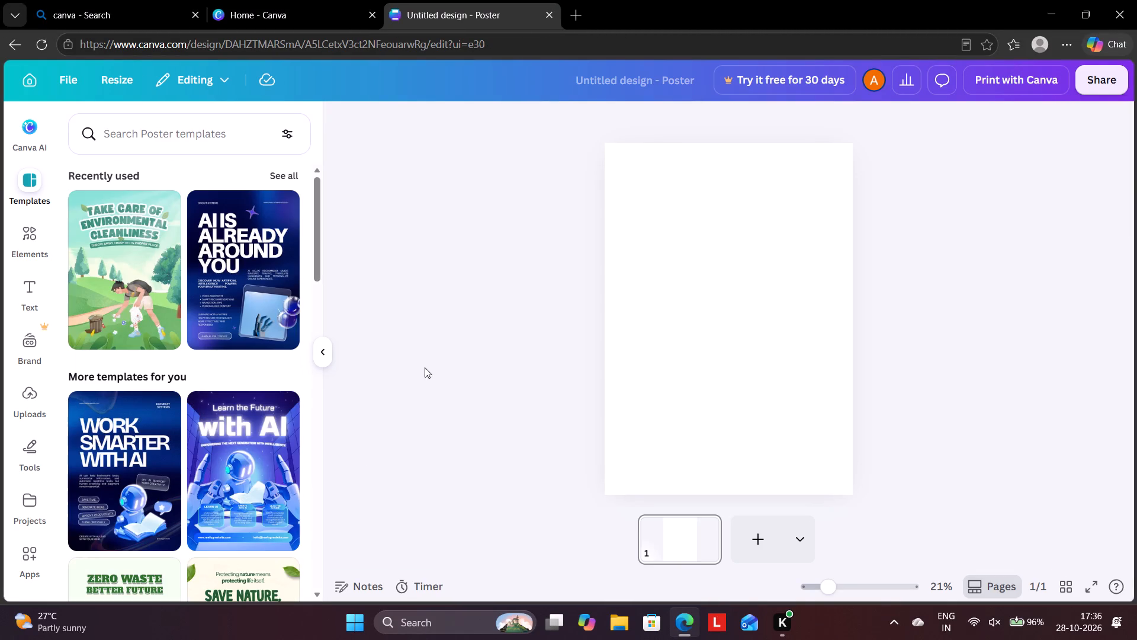
Search the poster templates for "save water" and browse the designs.
click(139, 137)
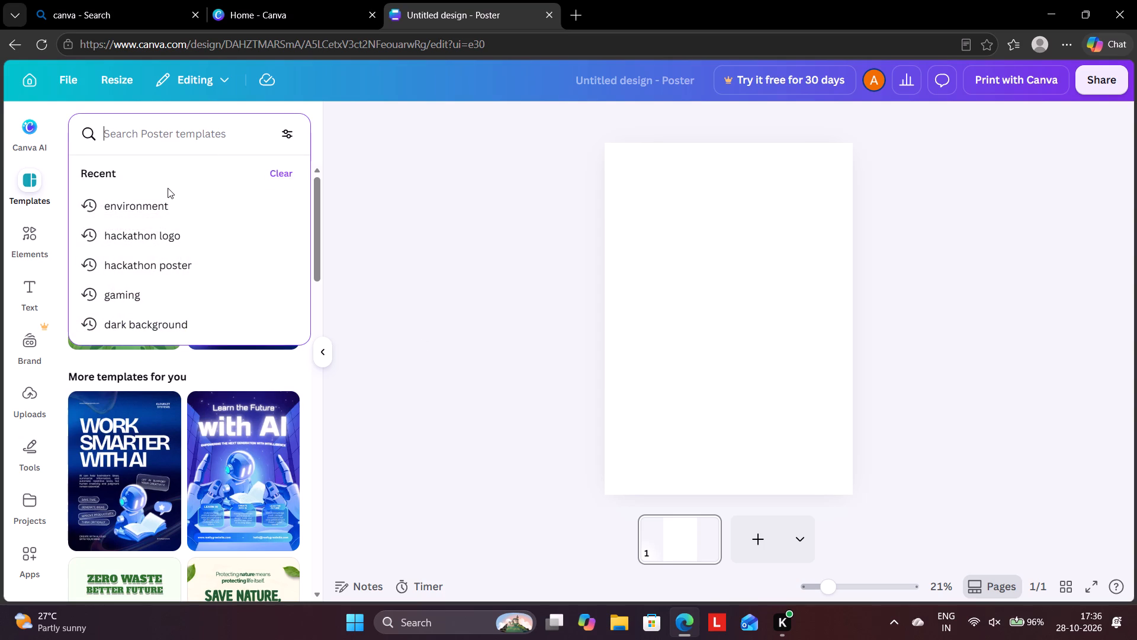
text(sa)
text(ve)
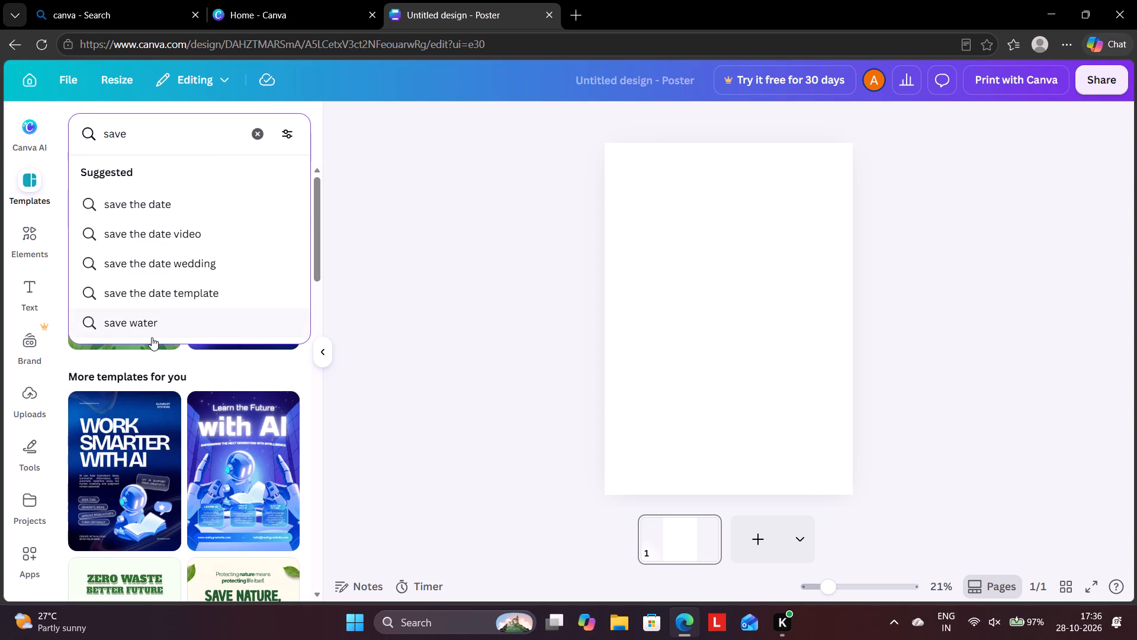
click(147, 333)
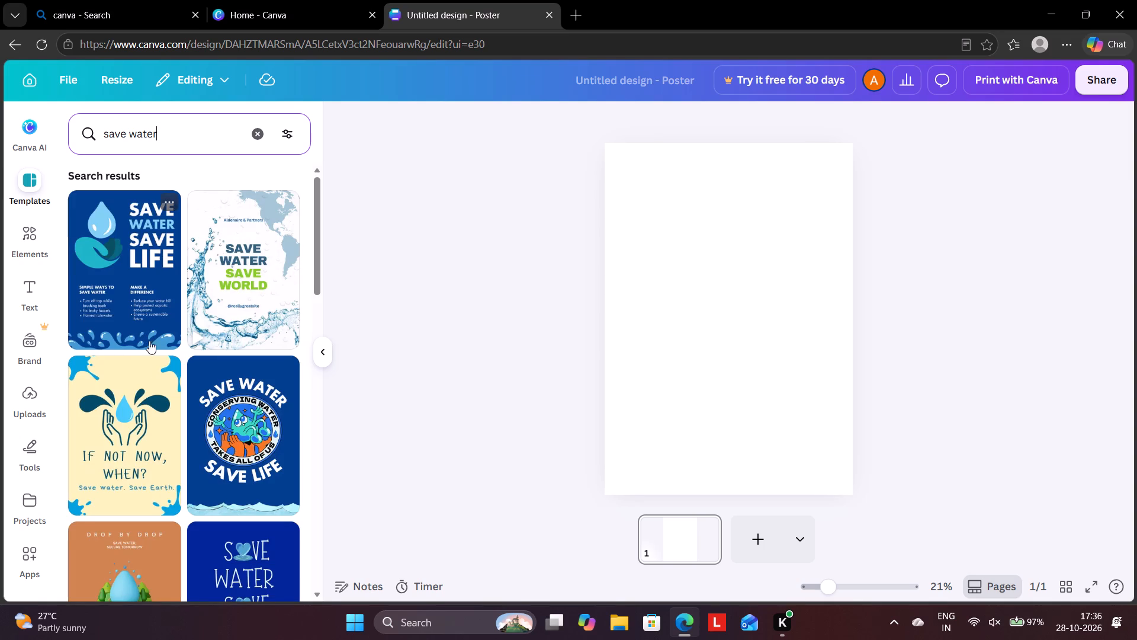
scroll(185, 477, down, 1)
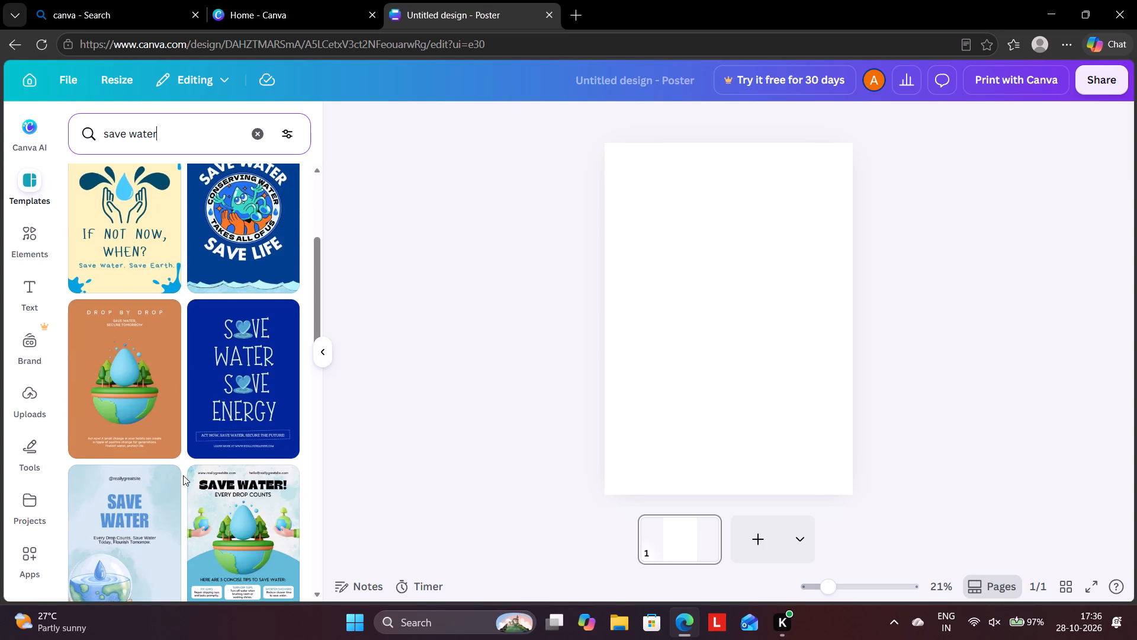
scroll(183, 475, down, 2)
scroll(183, 475, up, 4)
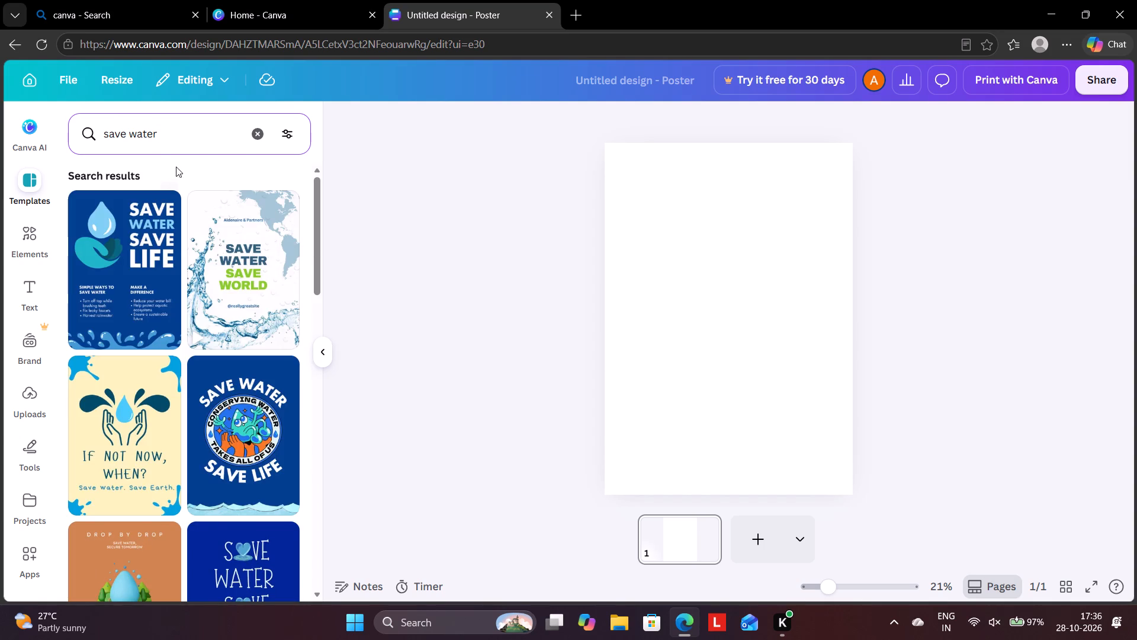
Search the poster templates for "save water save life poster" and look through the designs for a suitable one.
click(188, 140)
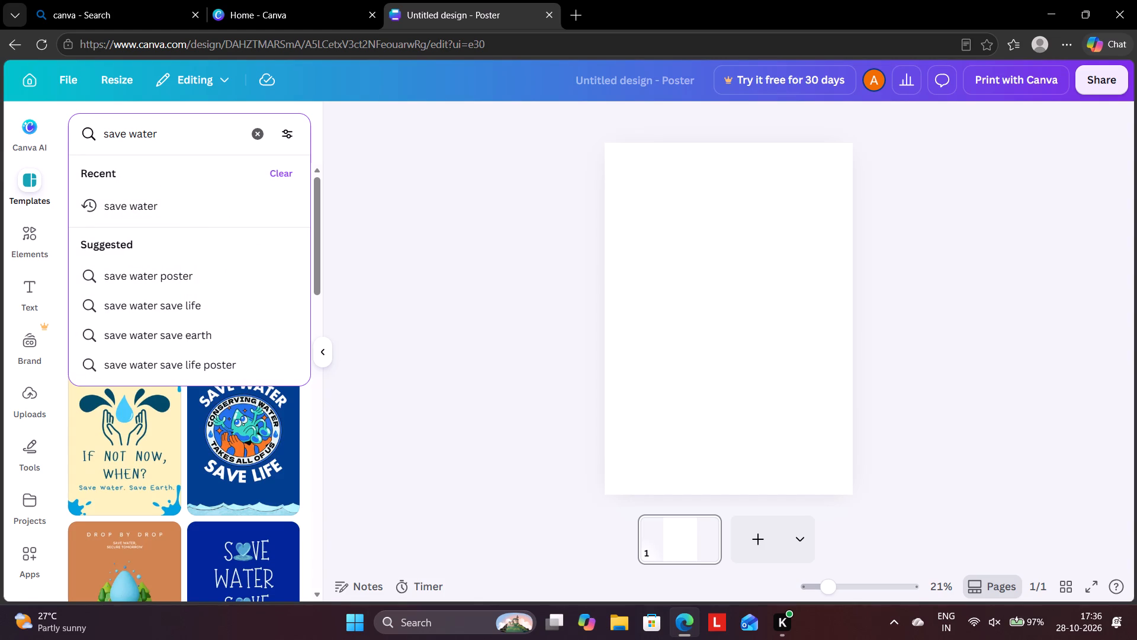
key(BackSpace)
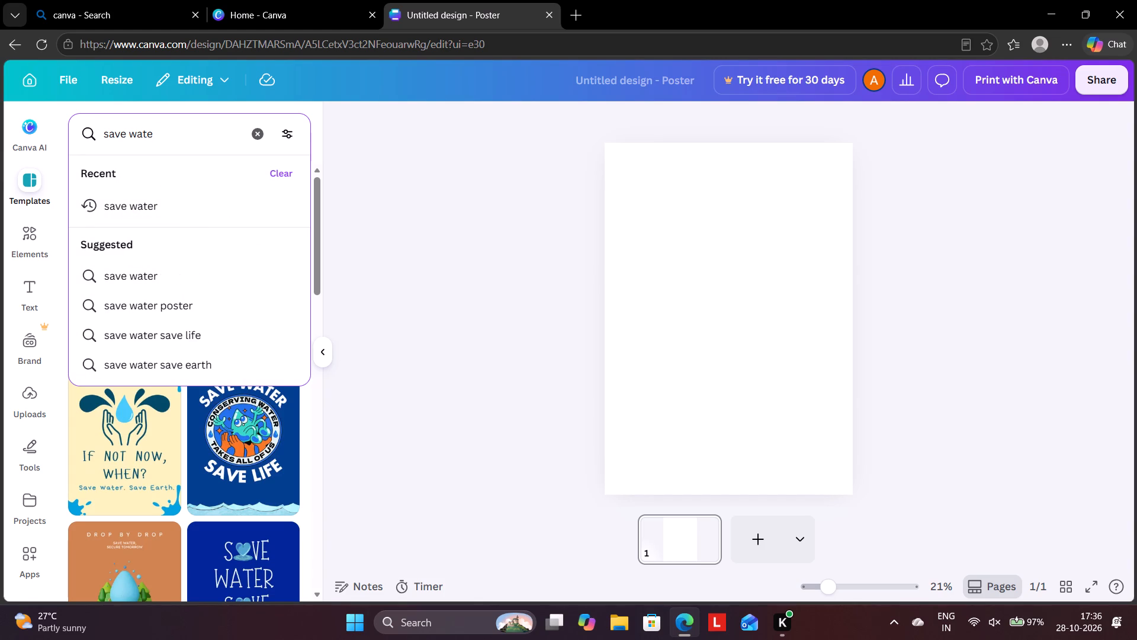
key(r)
click(200, 359)
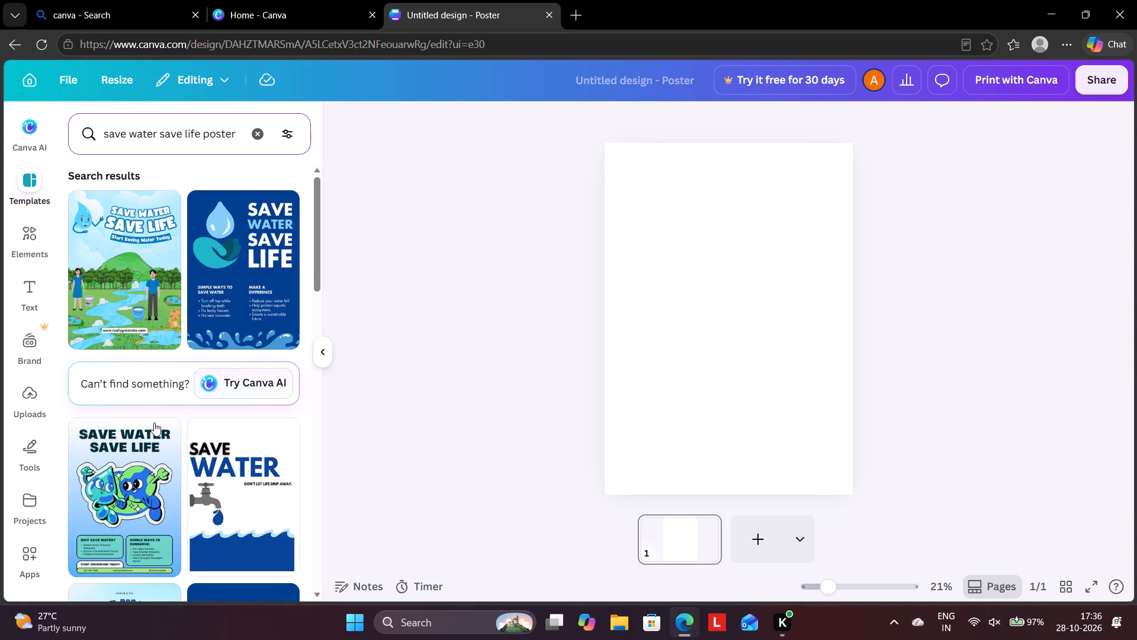
scroll(153, 430, down, 1)
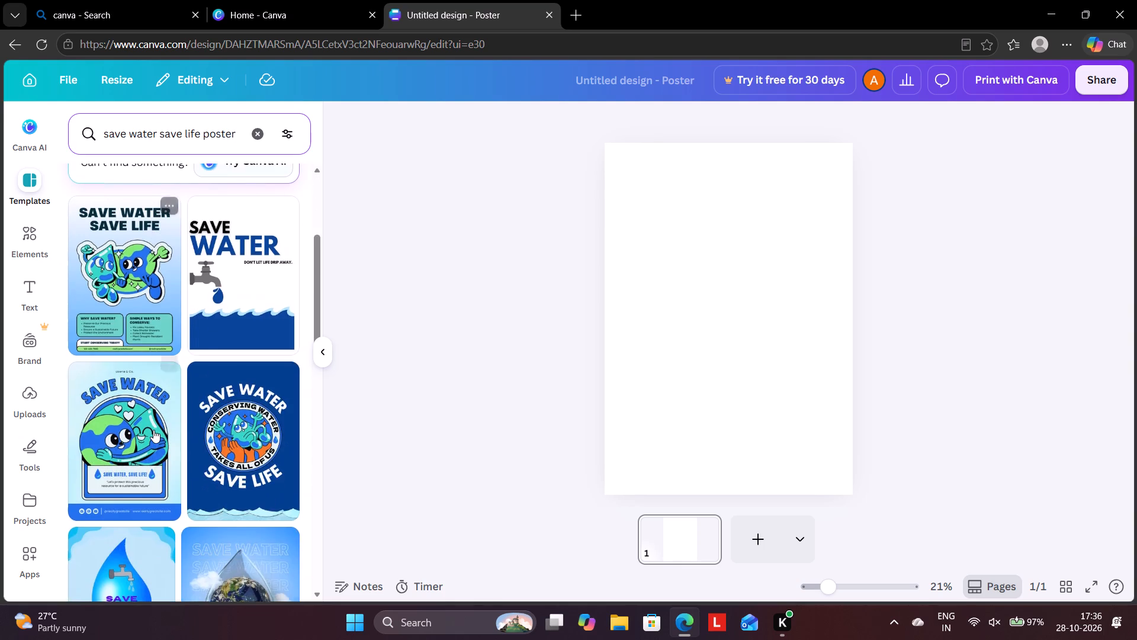
scroll(153, 430, down, 2)
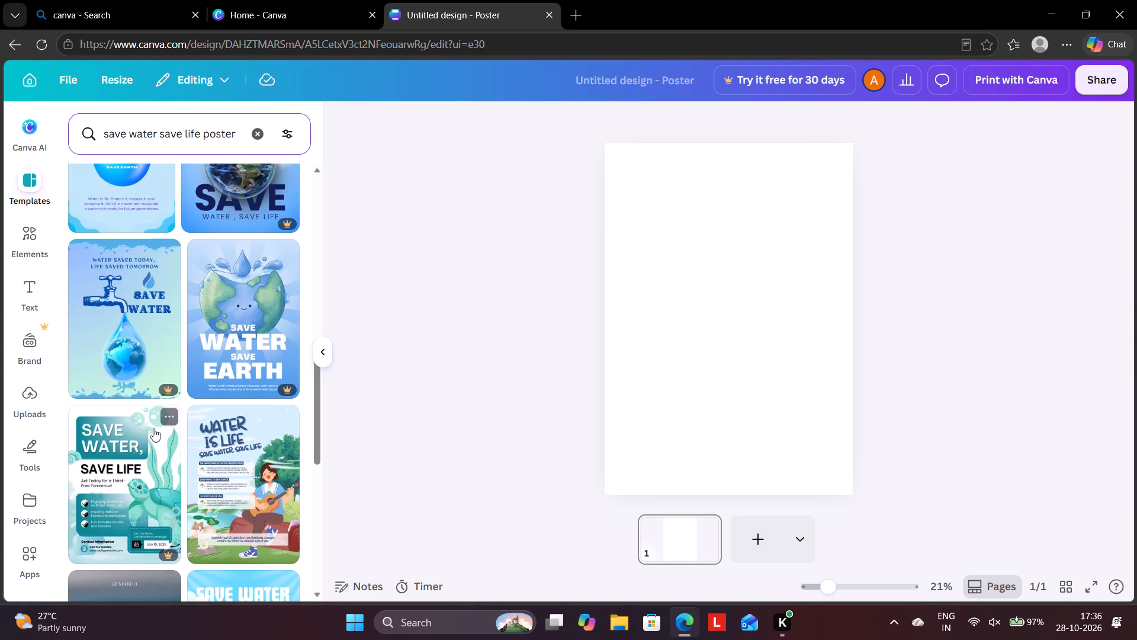
scroll(153, 428, down, 1)
scroll(153, 428, up, 7)
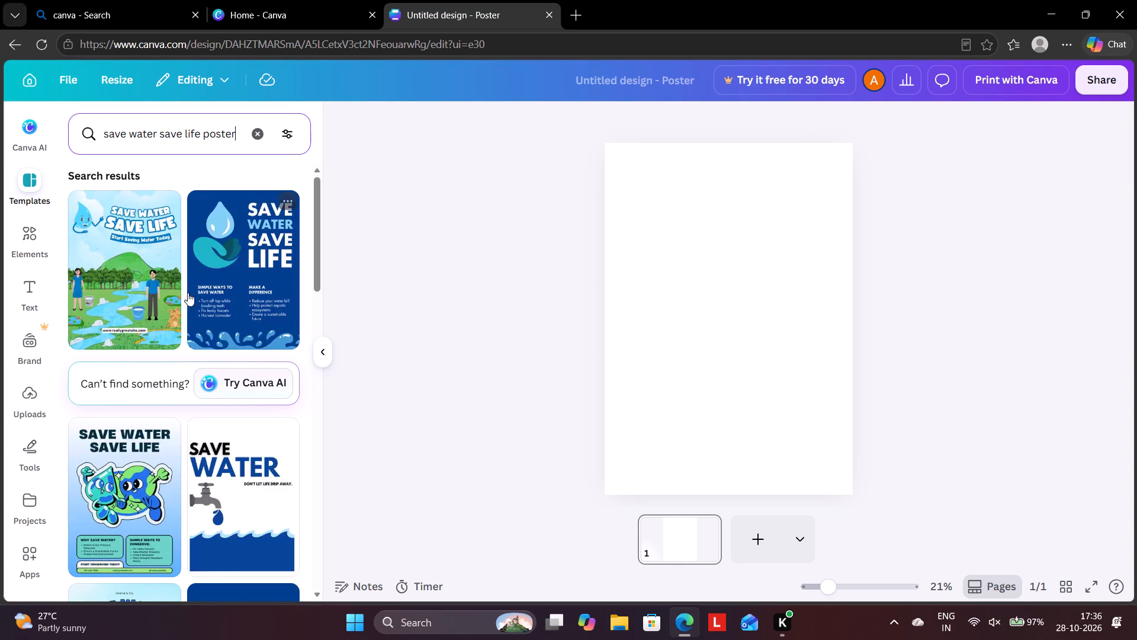
scroll(183, 332, down, 3)
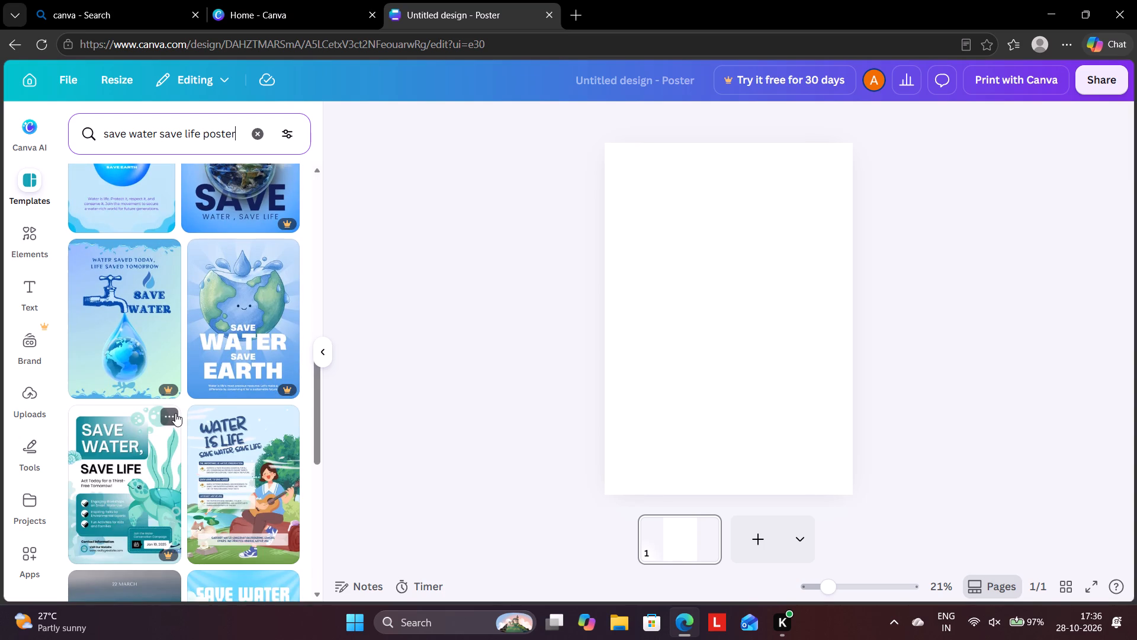
scroll(121, 479, down, 1)
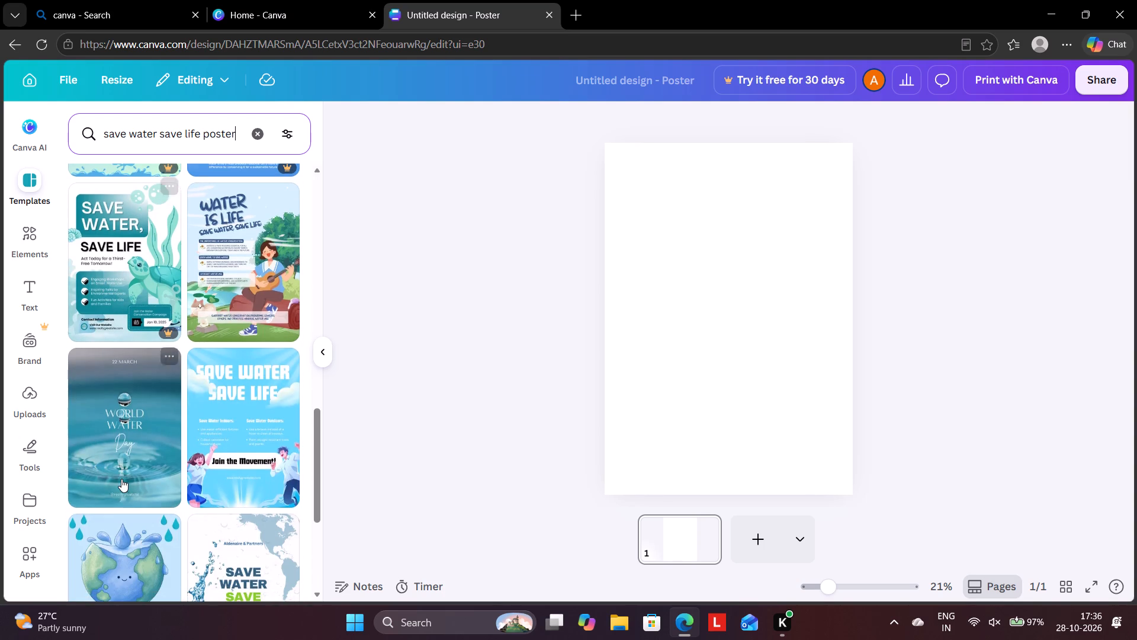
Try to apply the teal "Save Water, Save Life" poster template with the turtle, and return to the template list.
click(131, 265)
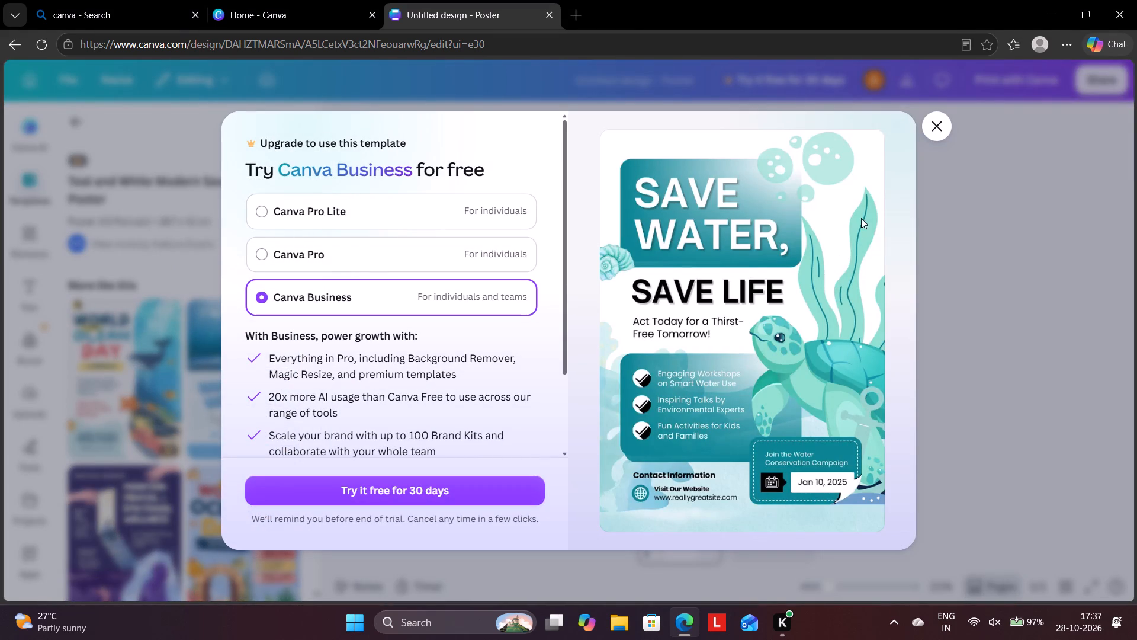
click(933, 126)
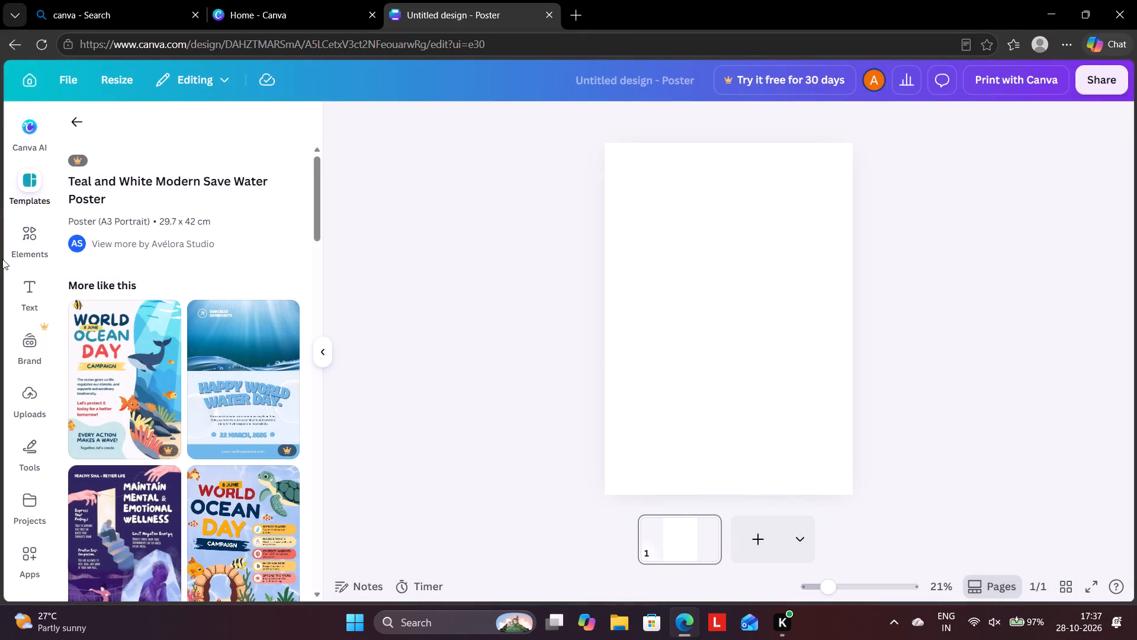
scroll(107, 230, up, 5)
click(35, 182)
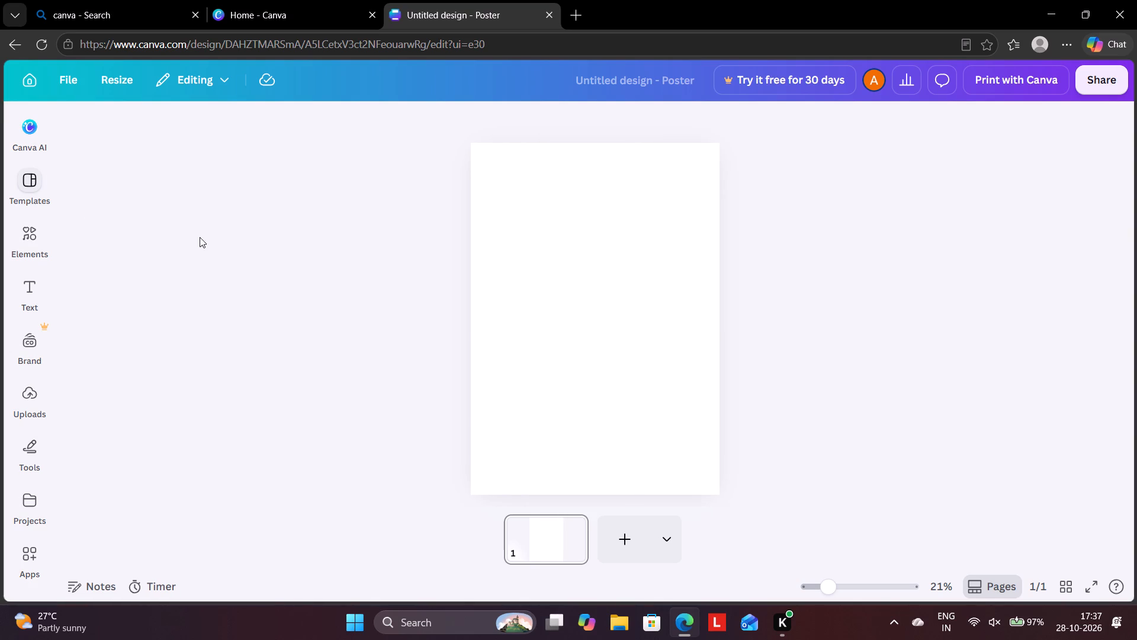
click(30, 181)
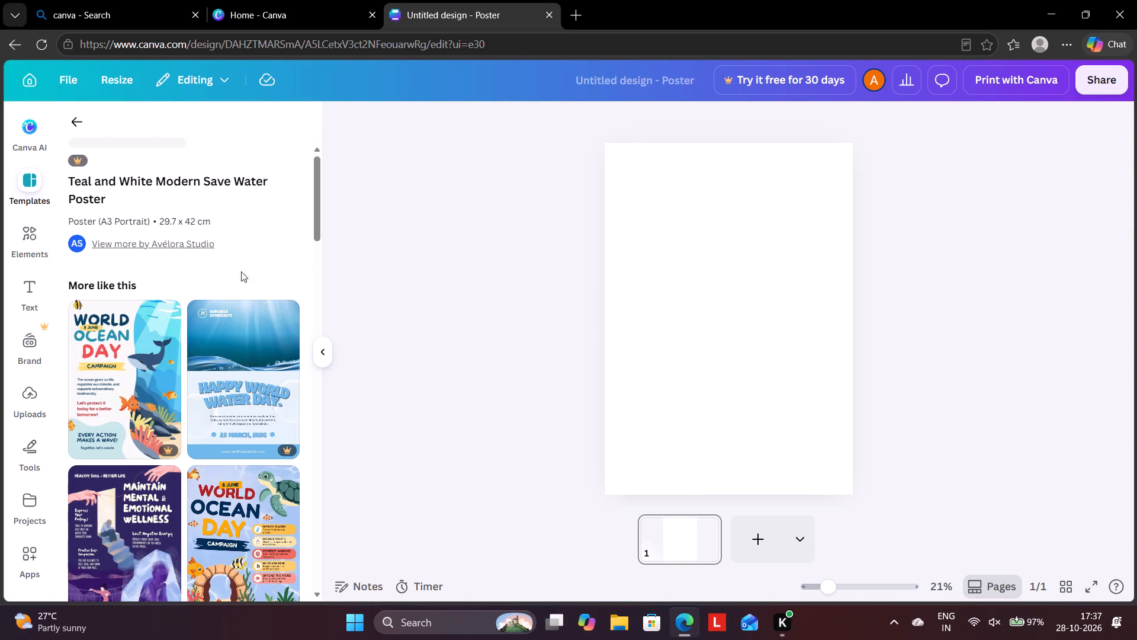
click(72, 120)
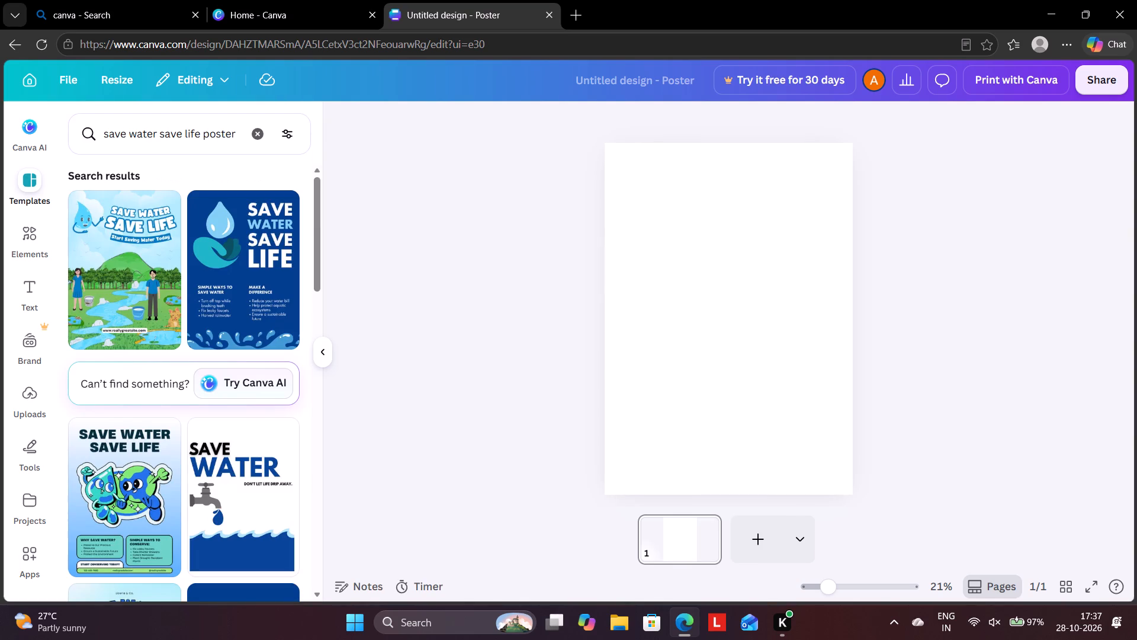
Search the poster templates for "dark background" and apply the pink mountain "Now or Never" quote template to the page.
click(255, 132)
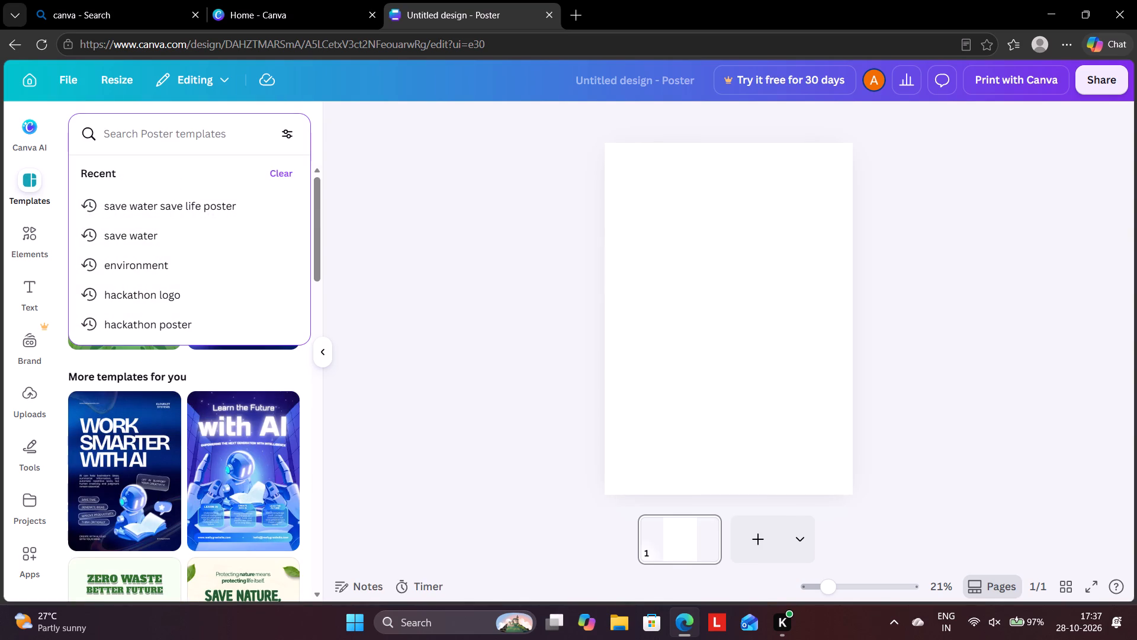
click(143, 138)
text(daek)
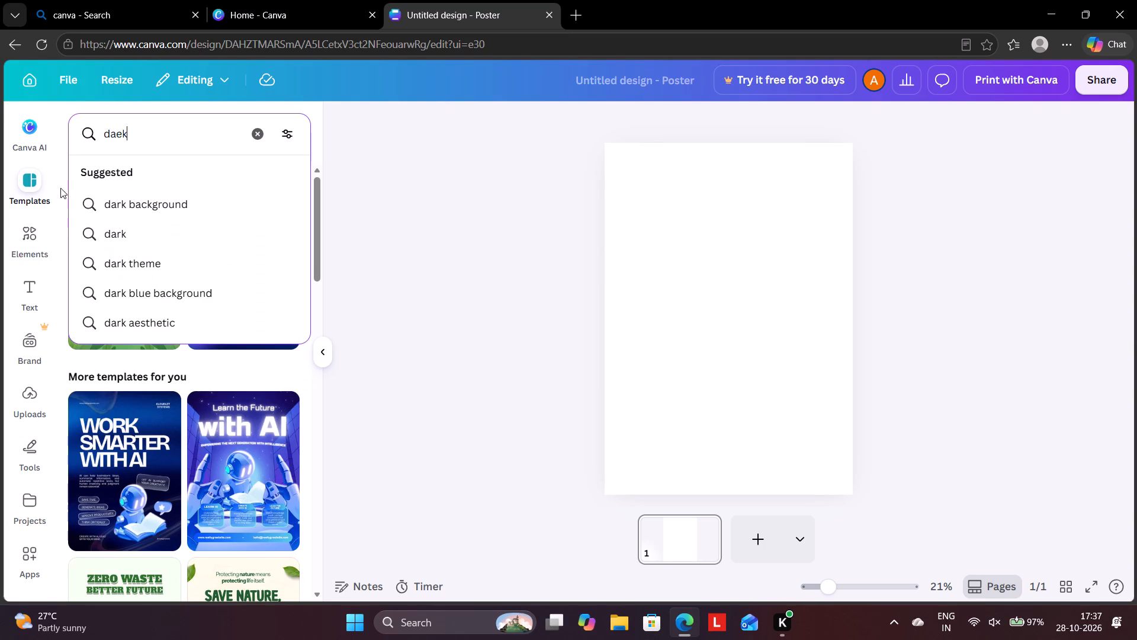
click(124, 200)
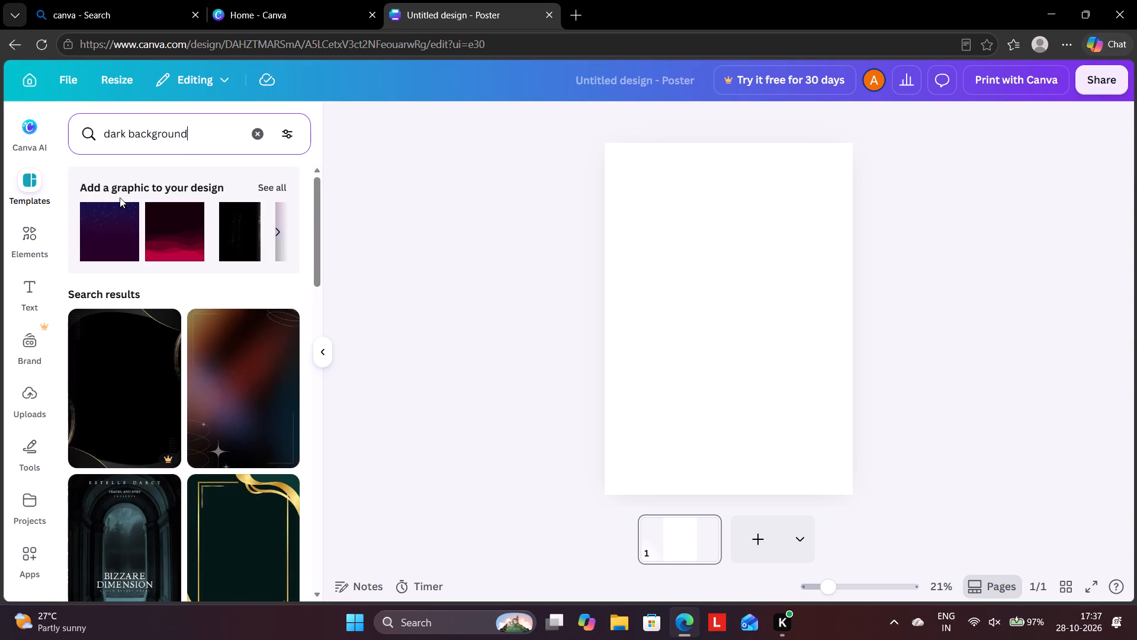
scroll(156, 293, down, 4)
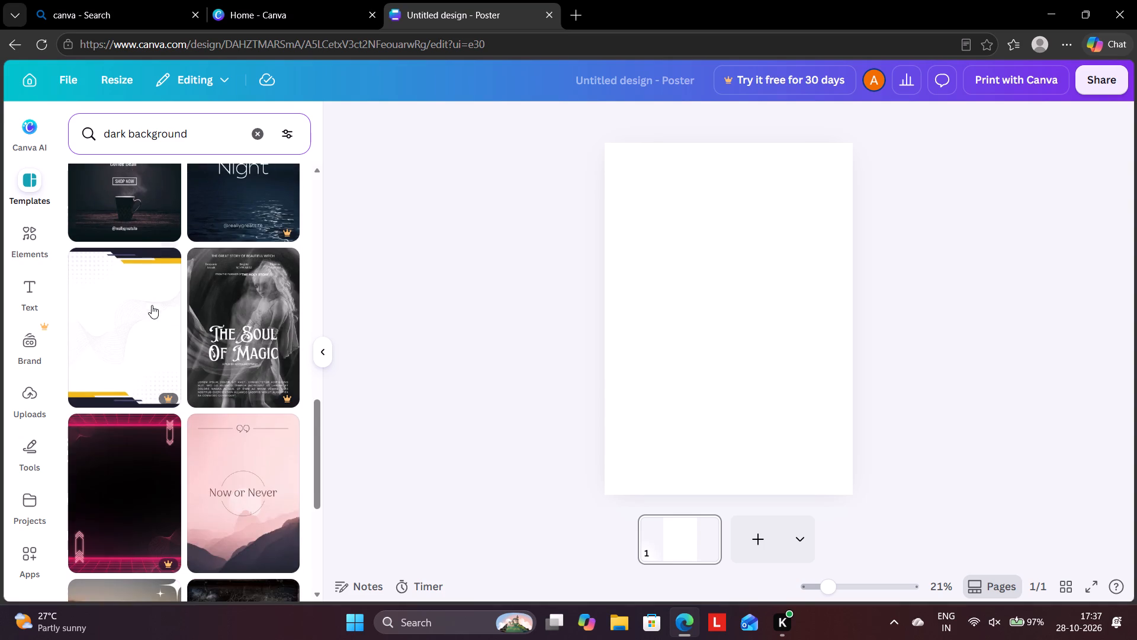
scroll(152, 305, down, 1)
scroll(152, 305, up, 1)
scroll(152, 305, down, 1)
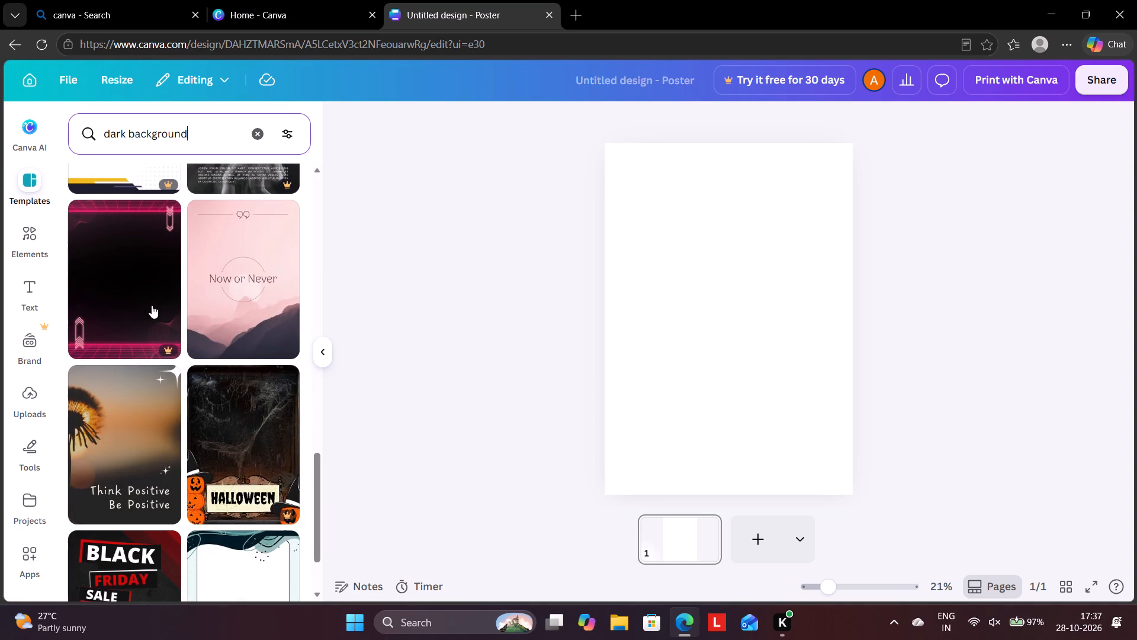
click(230, 283)
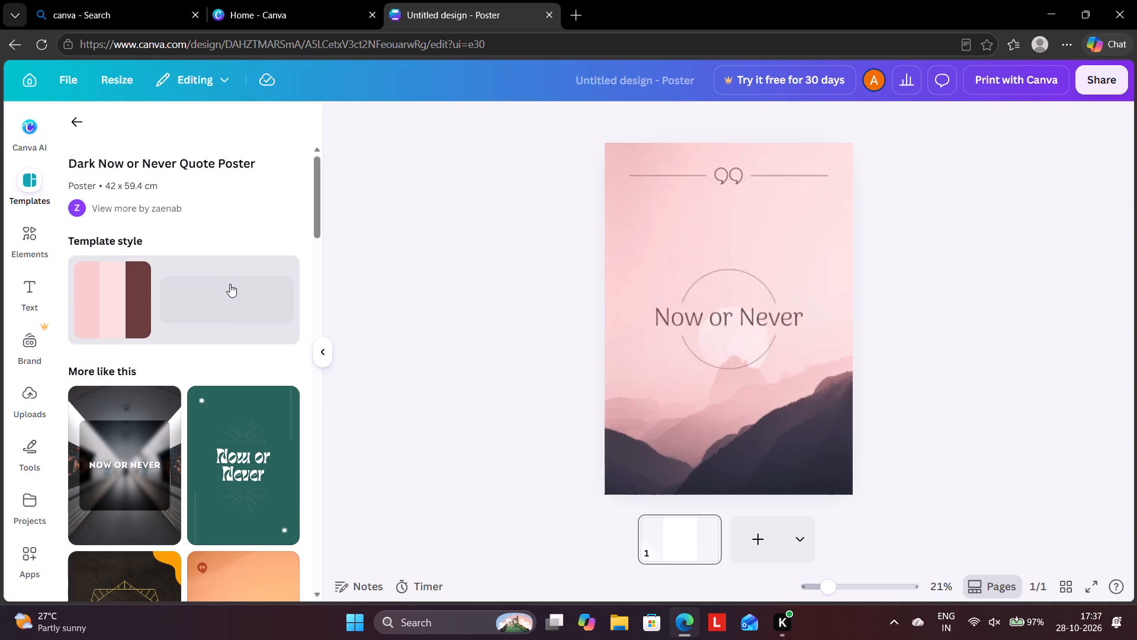
Delete the "Now or Never" text from the poster.
click(702, 325)
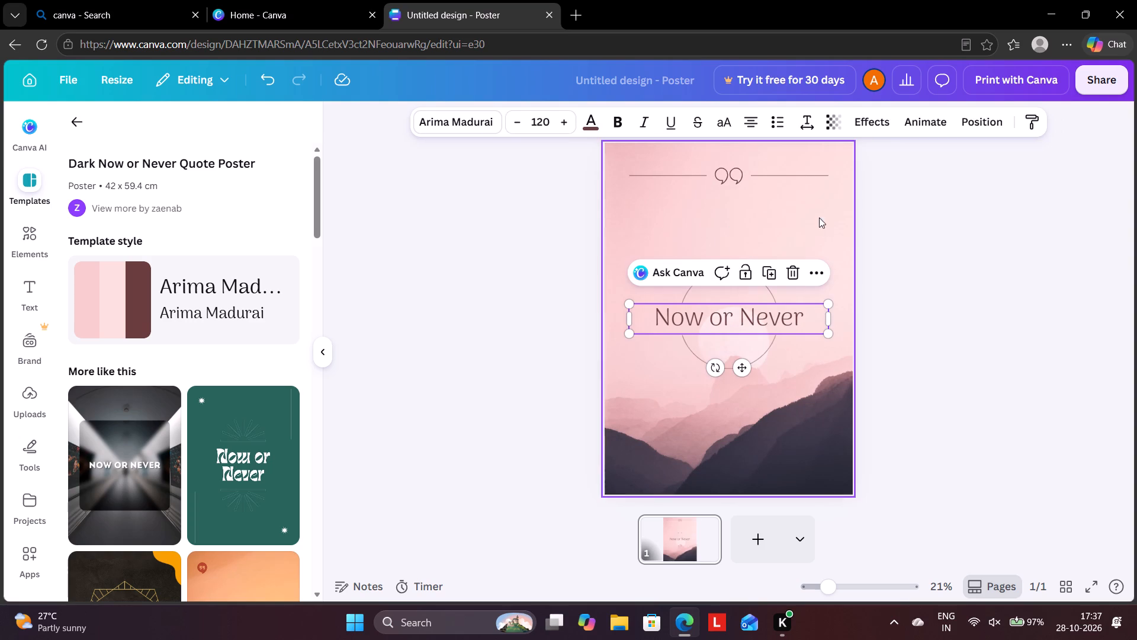
click(788, 277)
Delete the quotation mark graphic and the horizontal lines on either side of it at the poster's top.
click(729, 175)
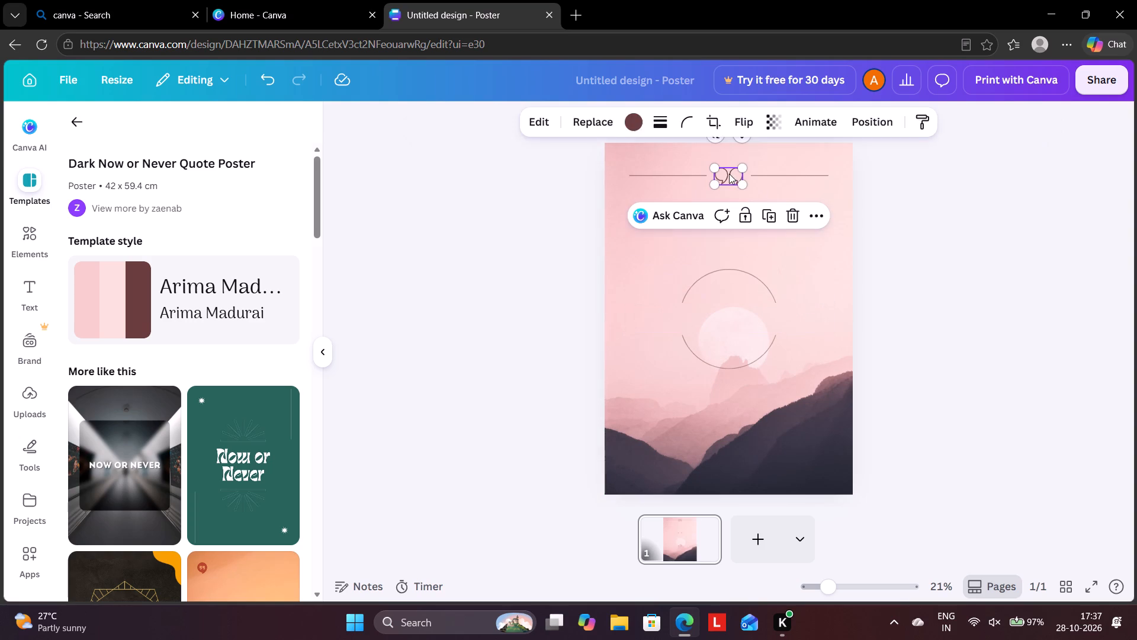
click(789, 218)
click(683, 175)
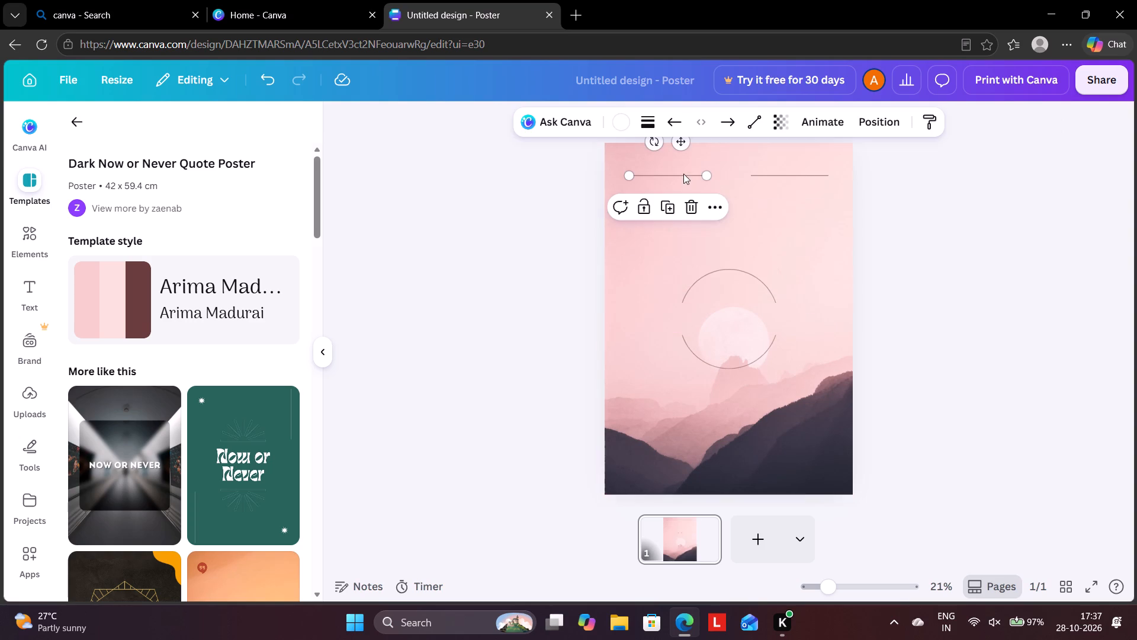
click(682, 209)
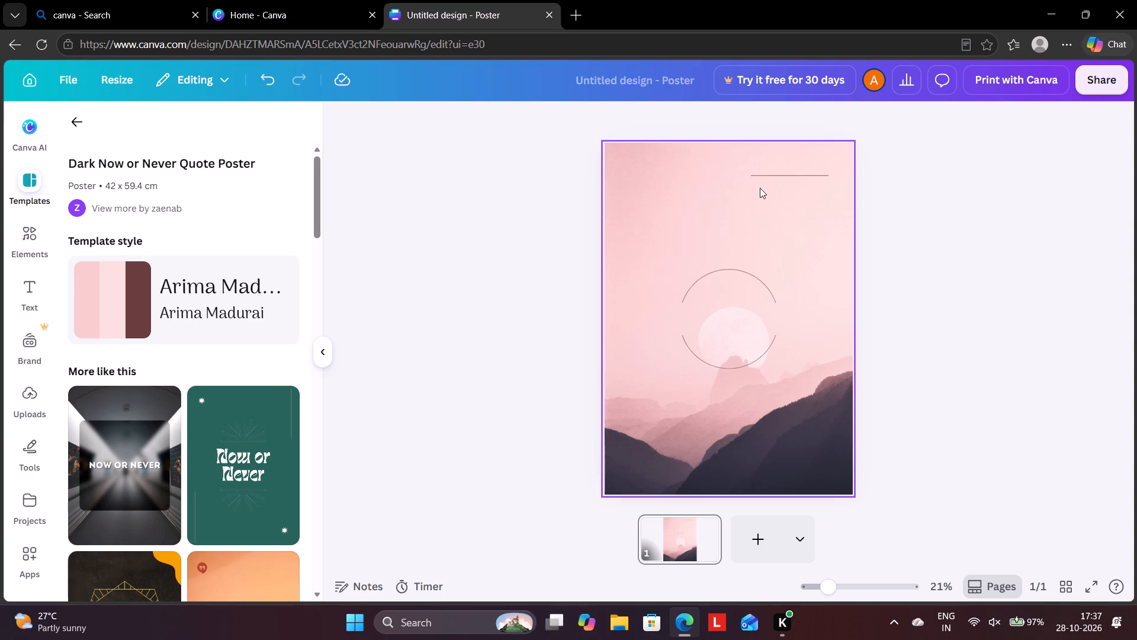
click(763, 177)
click(814, 212)
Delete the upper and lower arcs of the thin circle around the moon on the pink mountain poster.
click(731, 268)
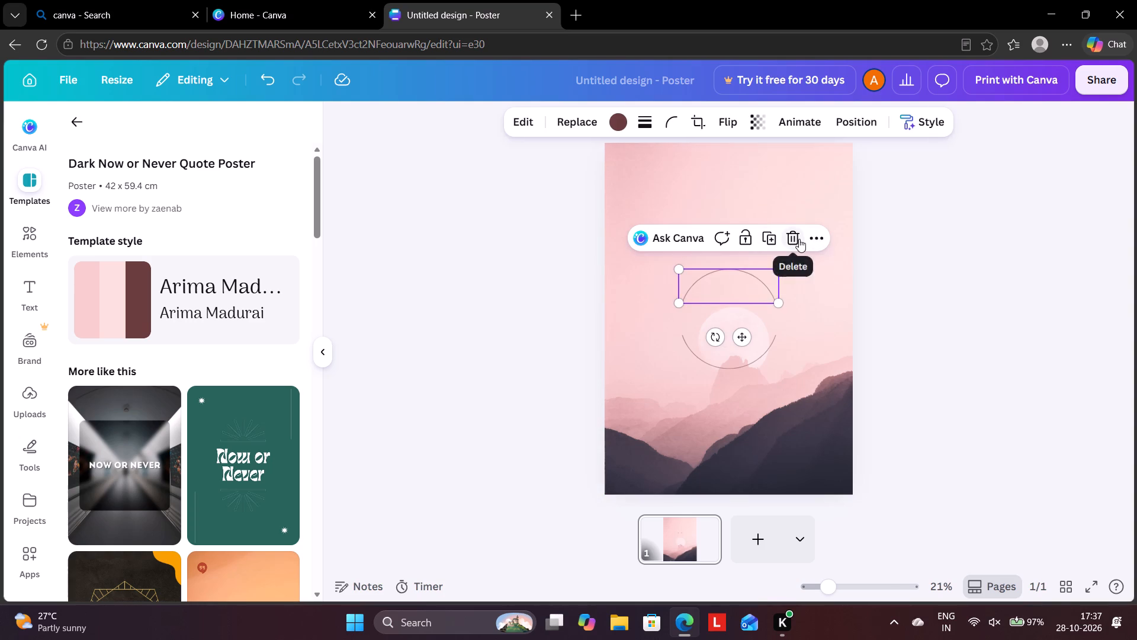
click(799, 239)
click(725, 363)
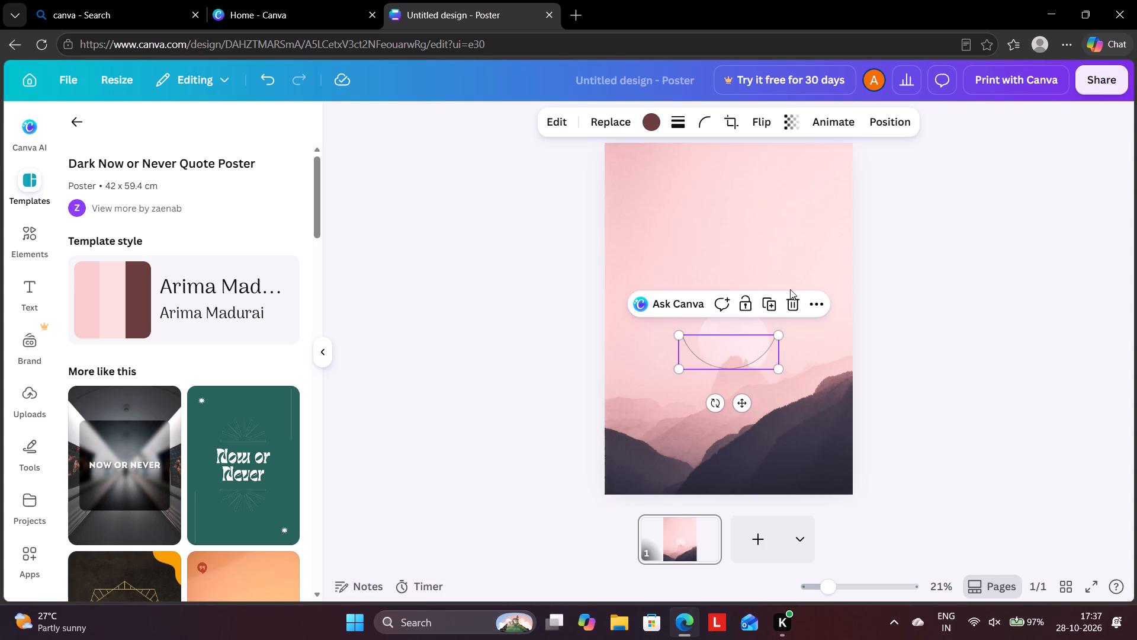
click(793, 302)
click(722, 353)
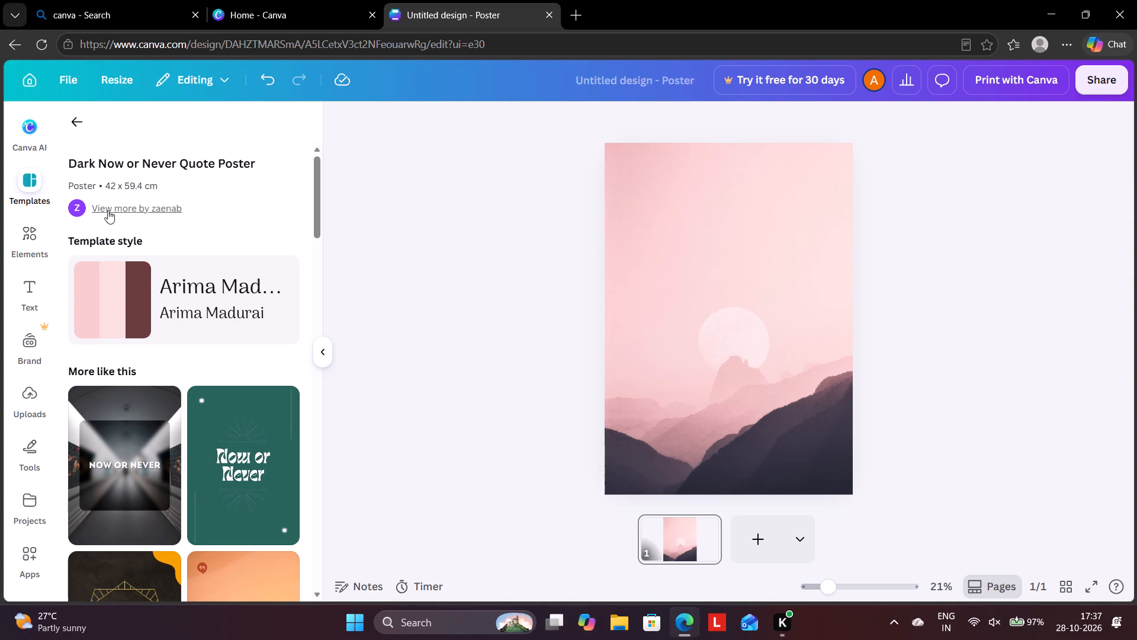
Search the poster templates for "water background" and try to apply the "Happy World Water Day" template with the half globe above waves.
click(83, 123)
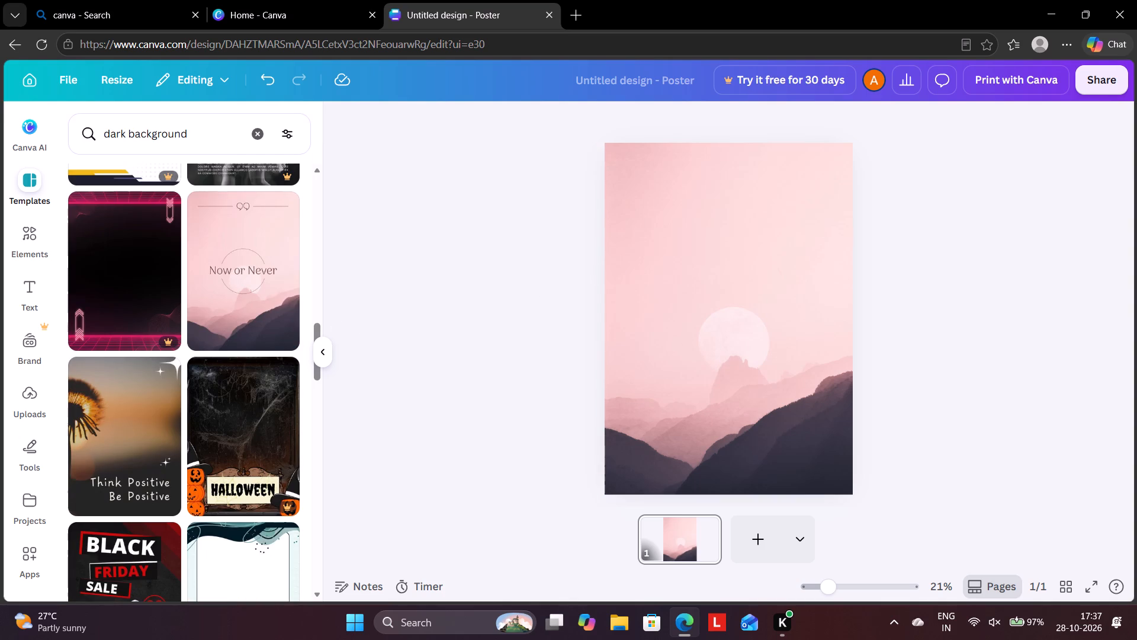
click(253, 137)
text(water)
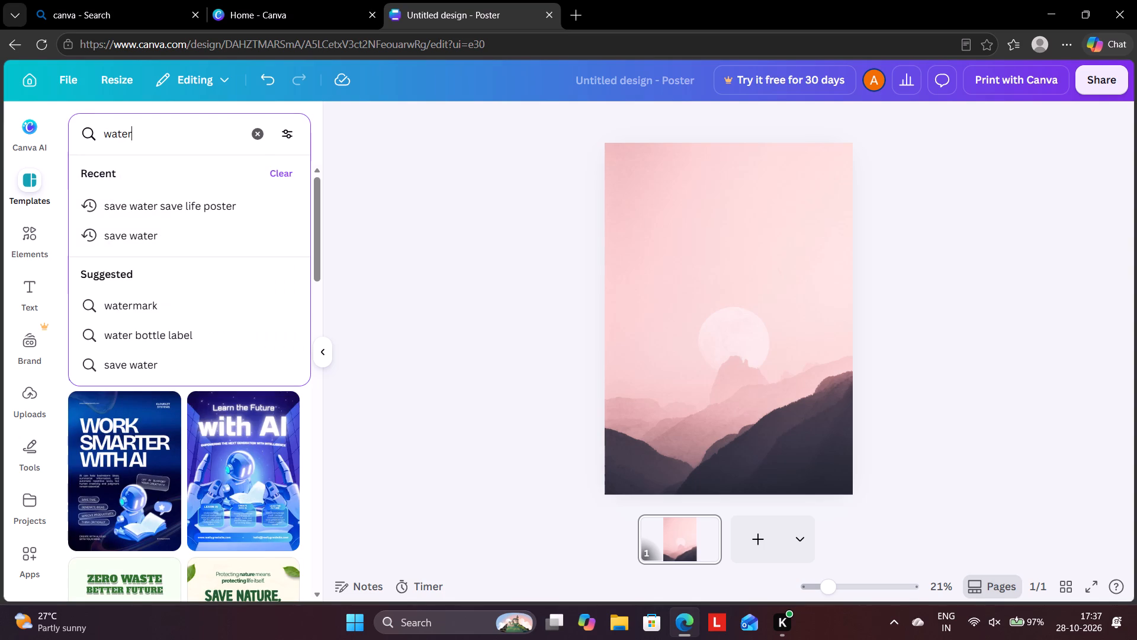
key(space)
text(ba)
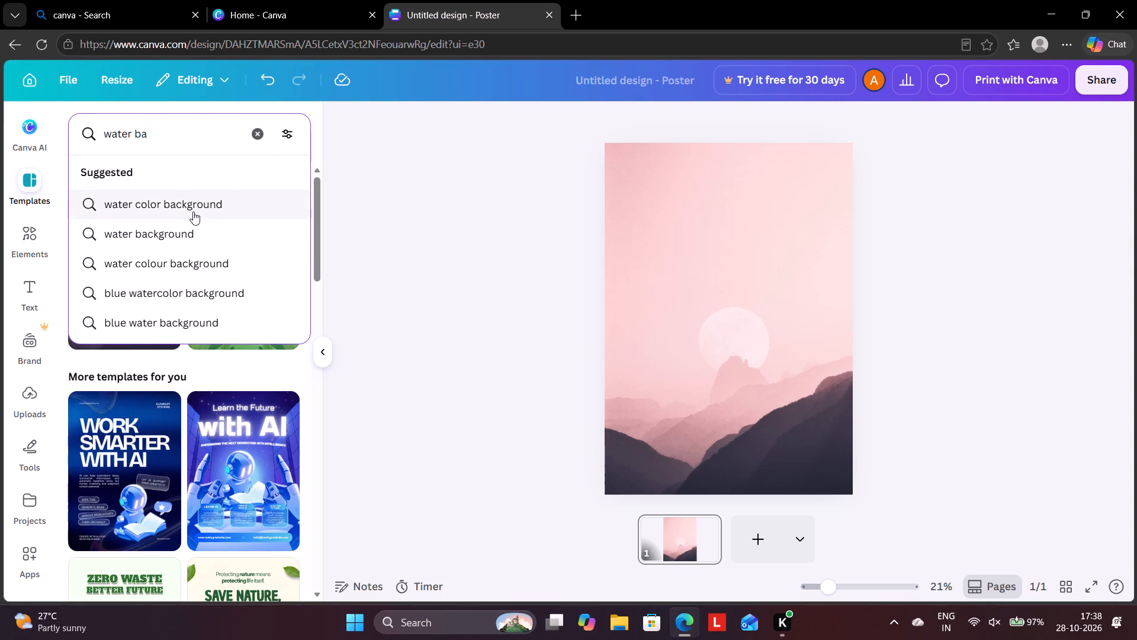
click(189, 233)
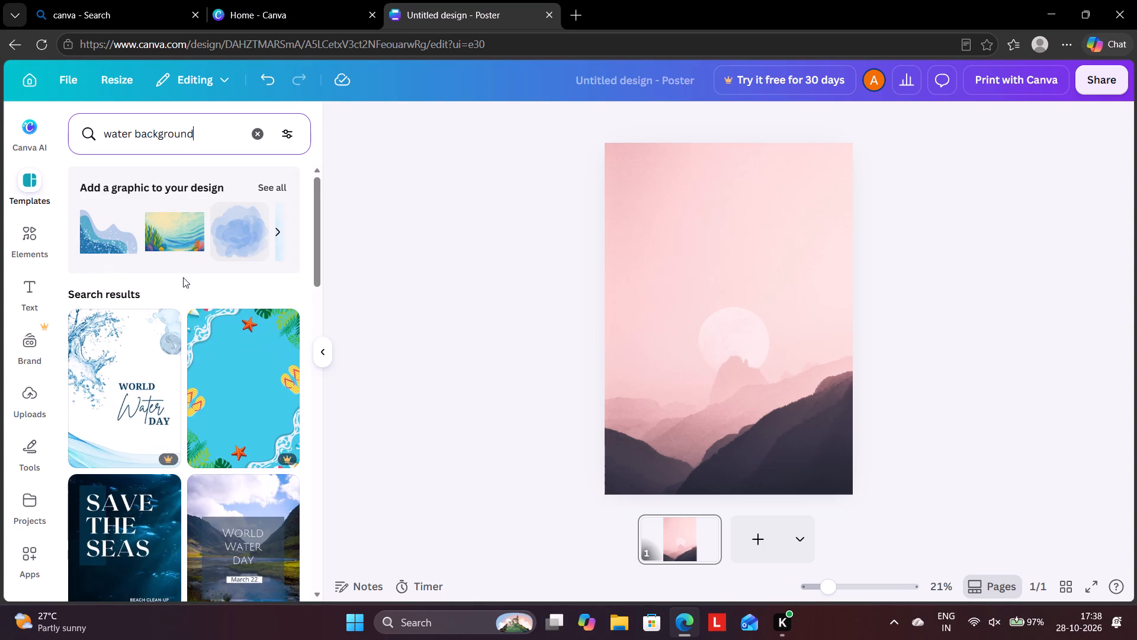
scroll(174, 348, down, 2)
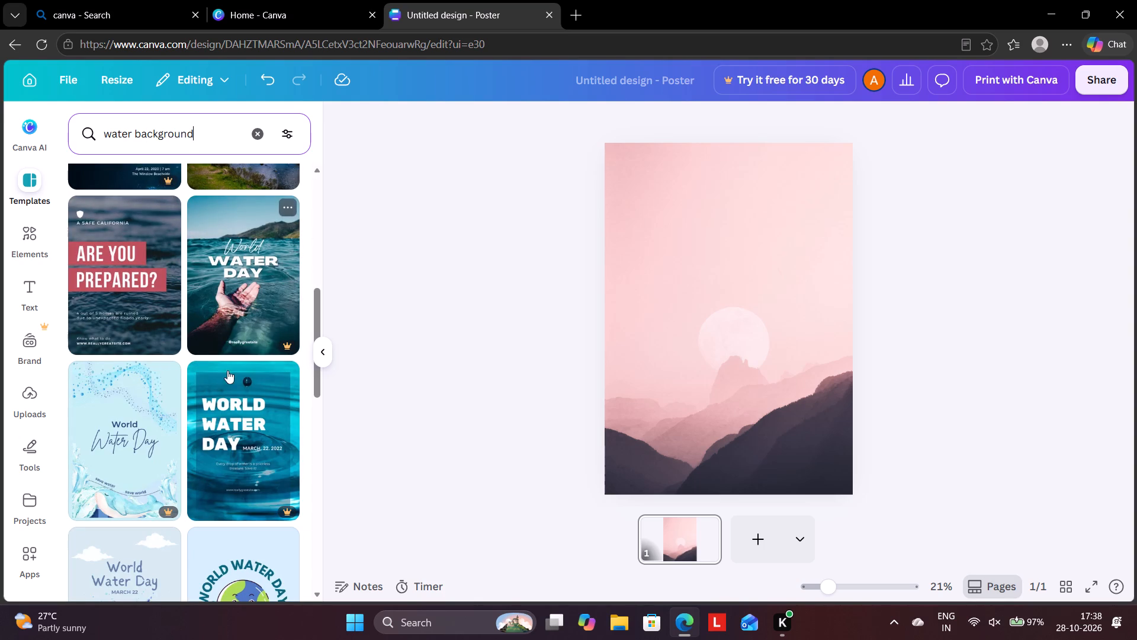
scroll(198, 343, up, 1)
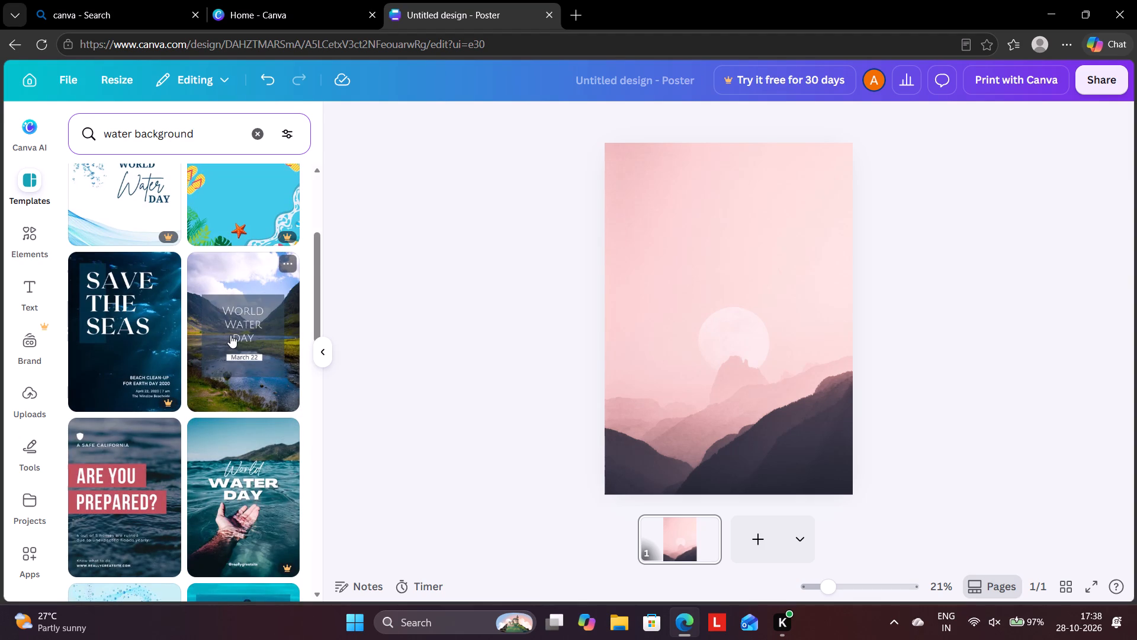
scroll(231, 322, up, 1)
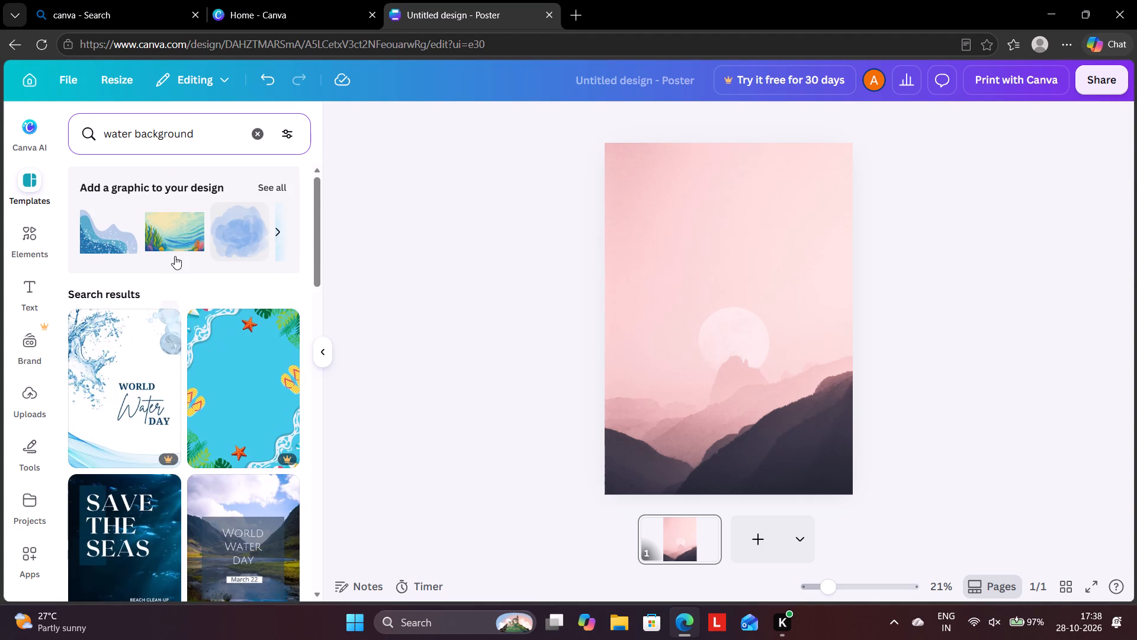
scroll(179, 281, down, 3)
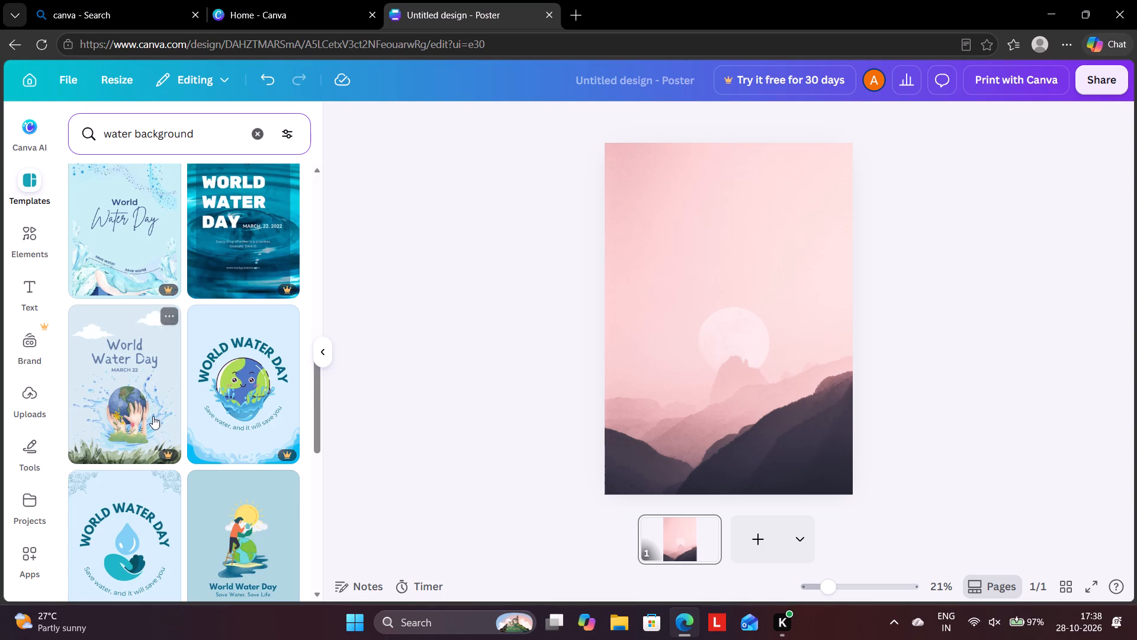
scroll(153, 416, down, 2)
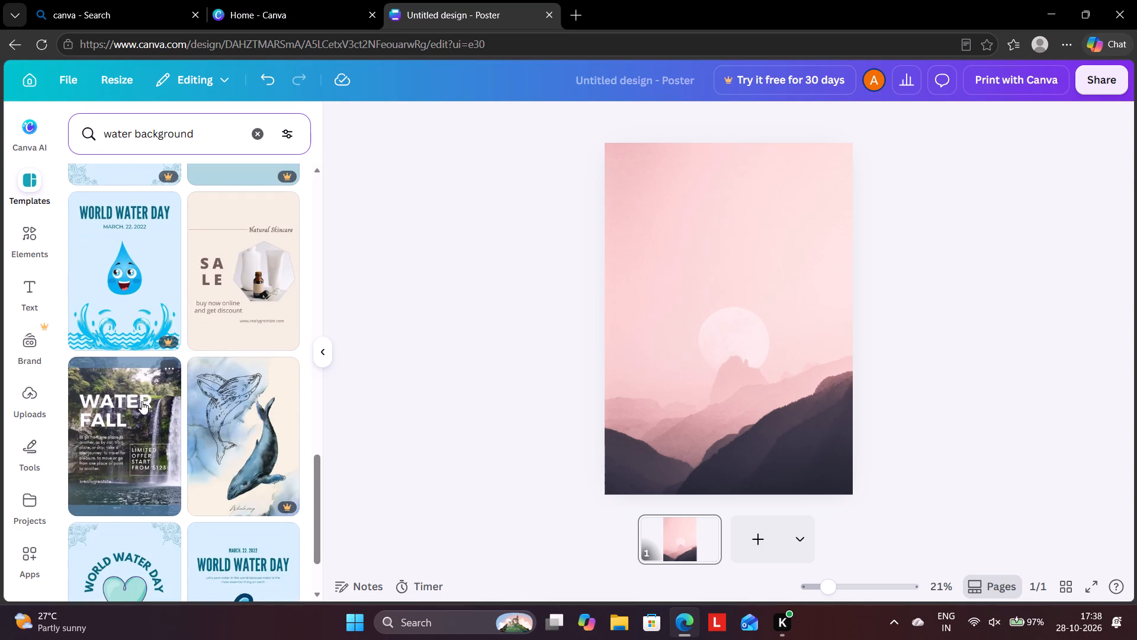
scroll(140, 402, down, 1)
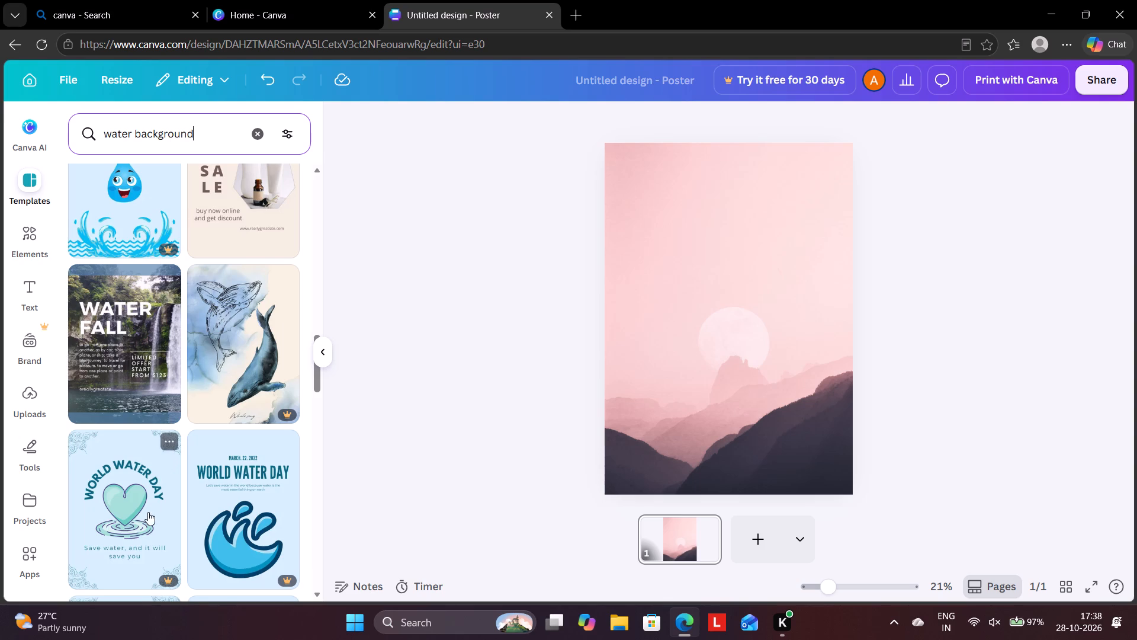
scroll(115, 480, down, 1)
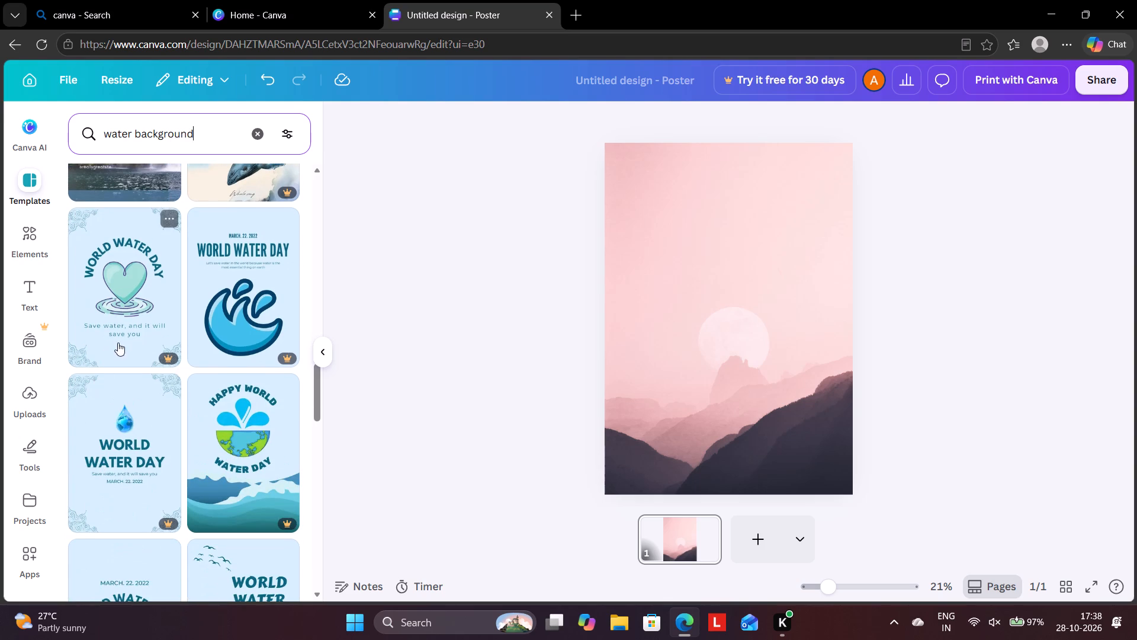
click(238, 440)
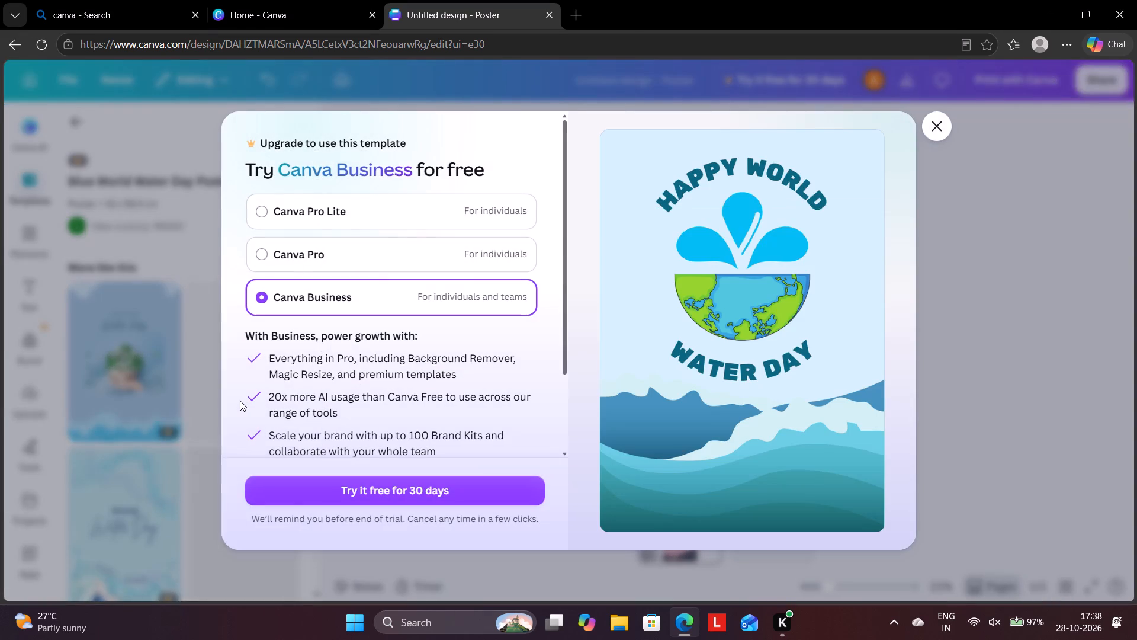
click(934, 119)
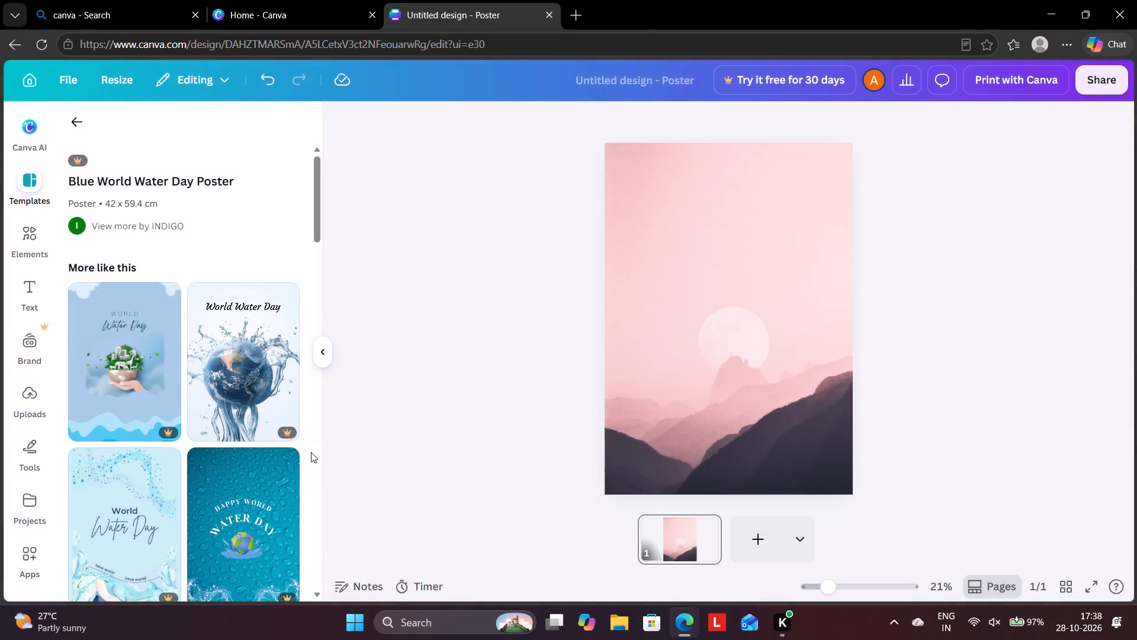
From the similar templates, apply the white and blue "World Water Day" poster with the round globe, replacing the pink mountain design.
scroll(232, 452, down, 2)
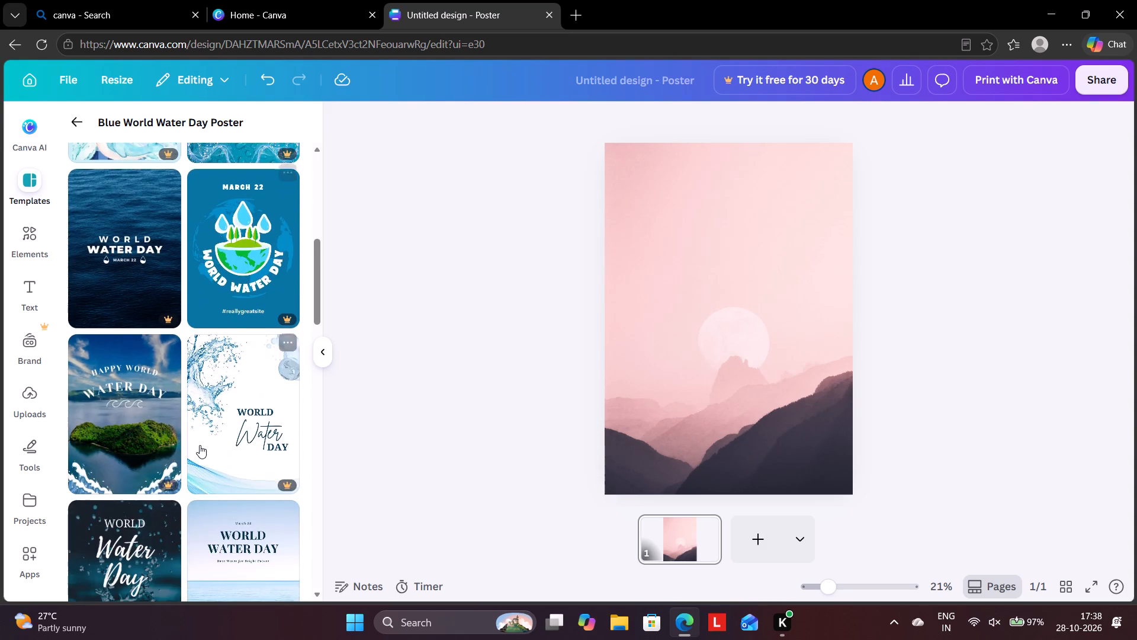
scroll(200, 445, down, 2)
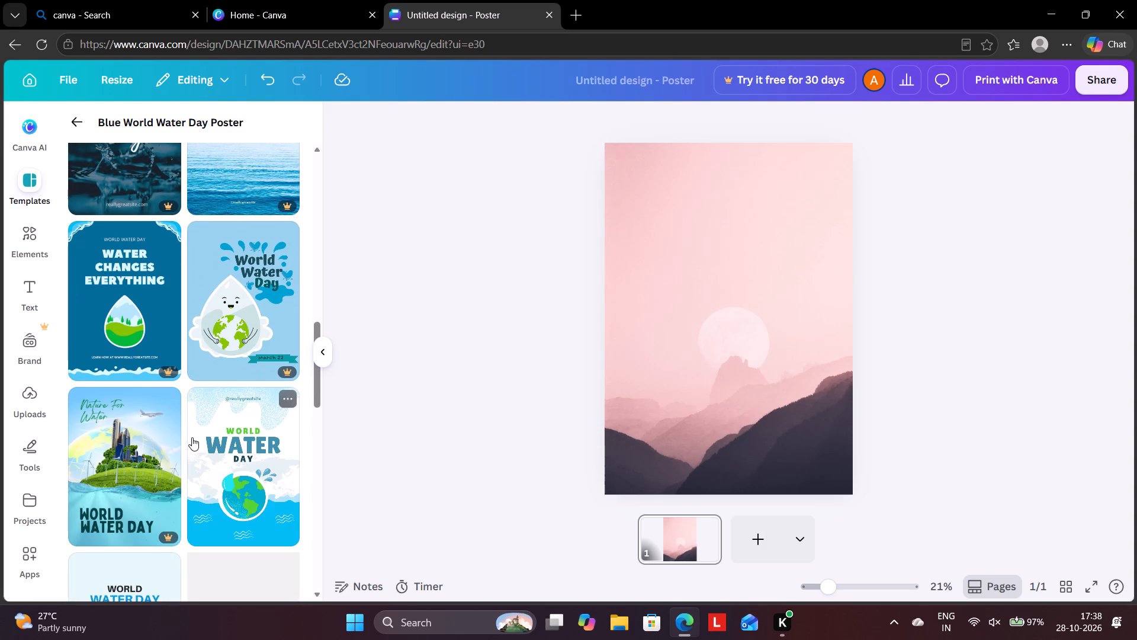
scroll(192, 437, down, 1)
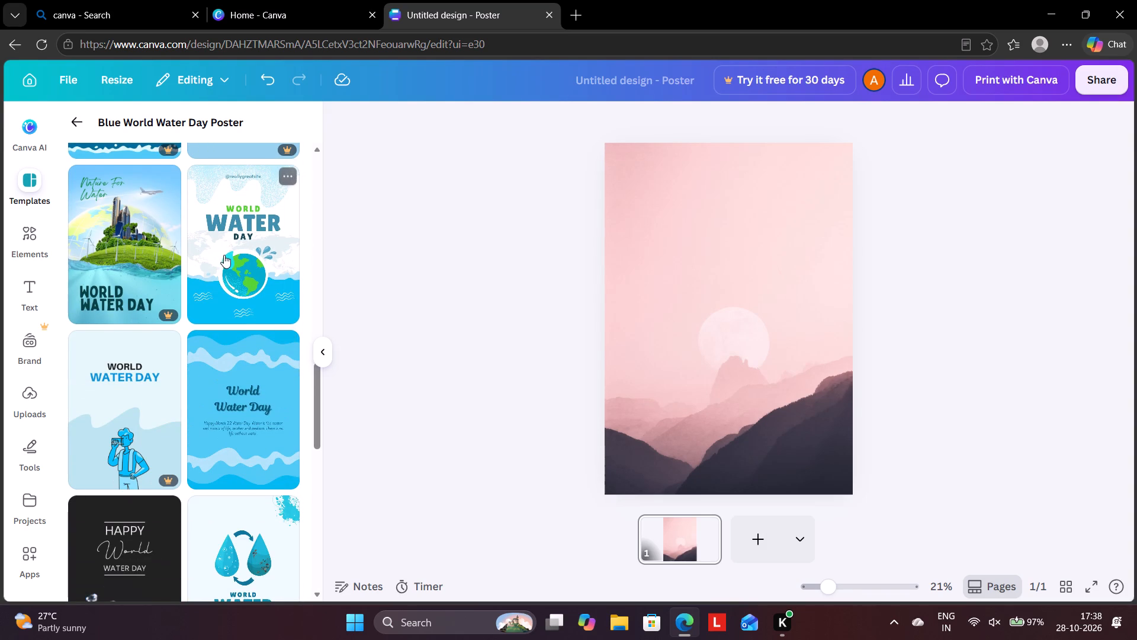
double_click(224, 254)
click(465, 324)
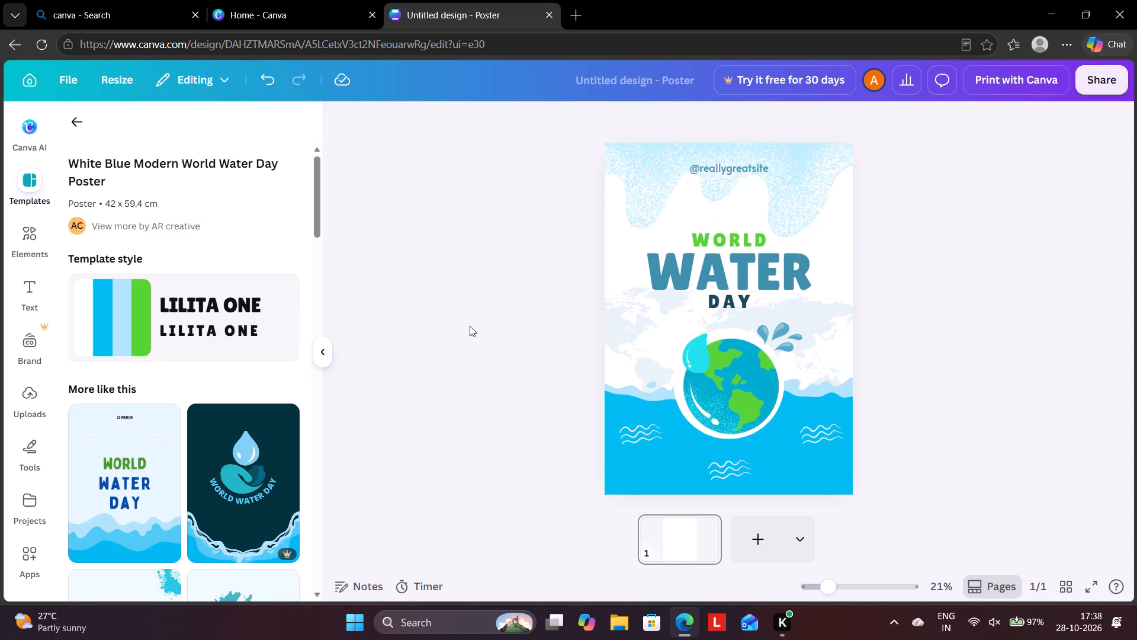
Delete the "WATER", "WORLD" and "DAY" title texts from the poster.
right_click(736, 270)
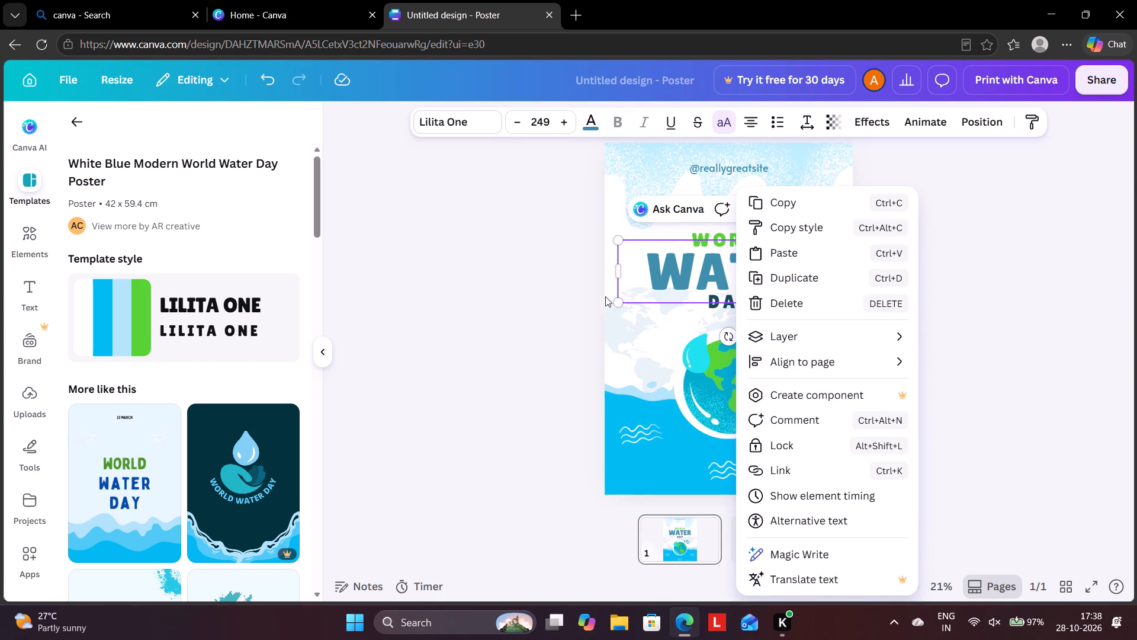
click(661, 421)
click(794, 206)
click(733, 246)
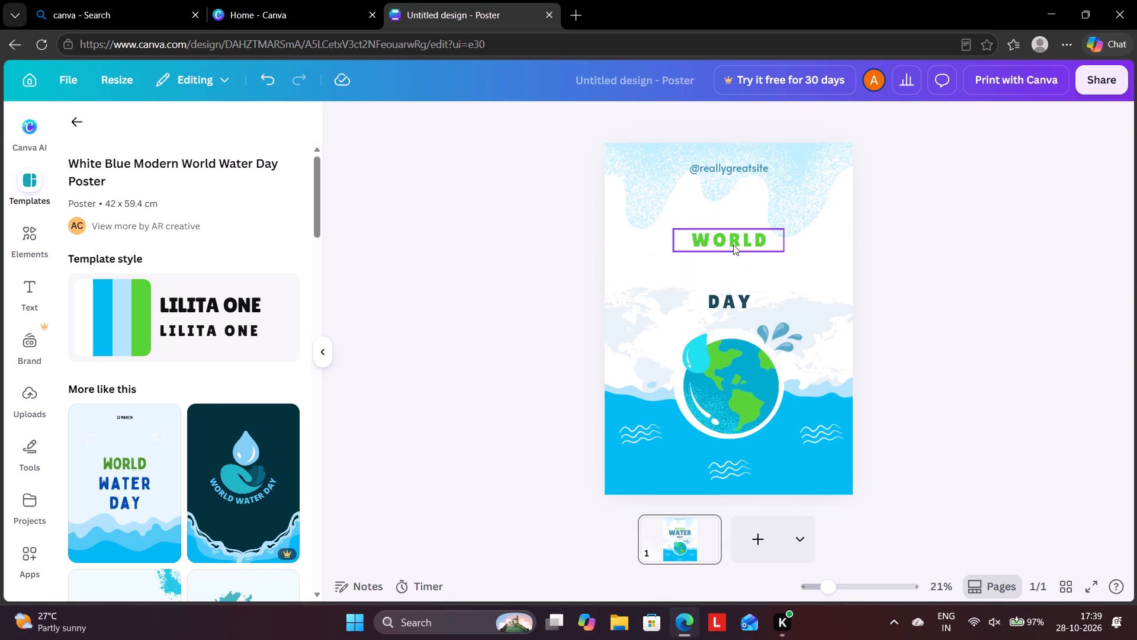
click(796, 190)
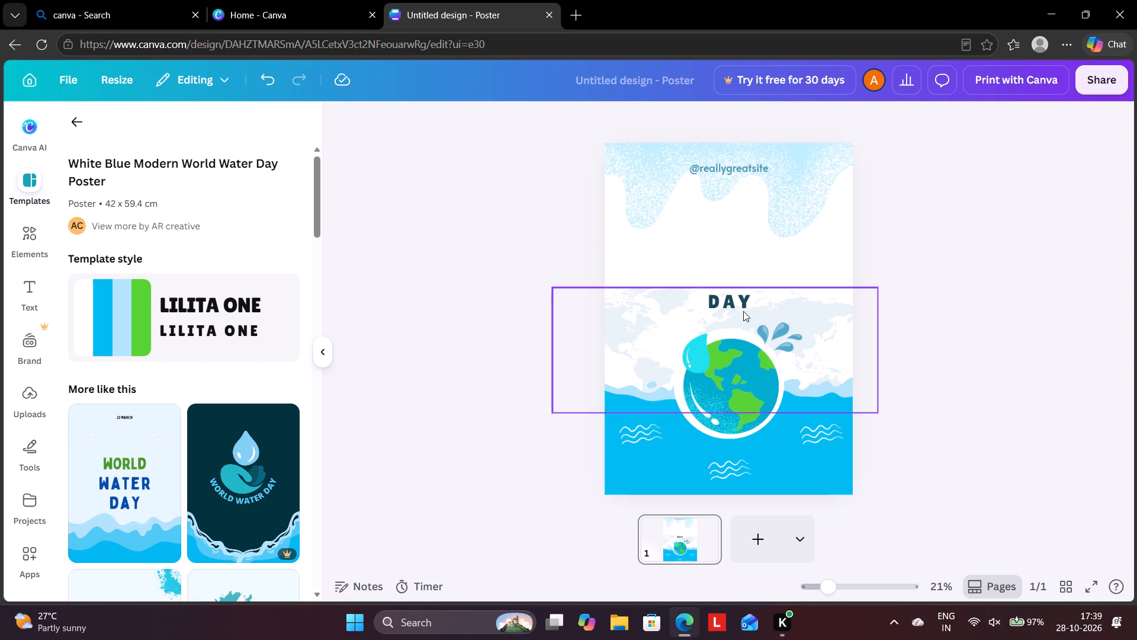
click(729, 305)
click(789, 252)
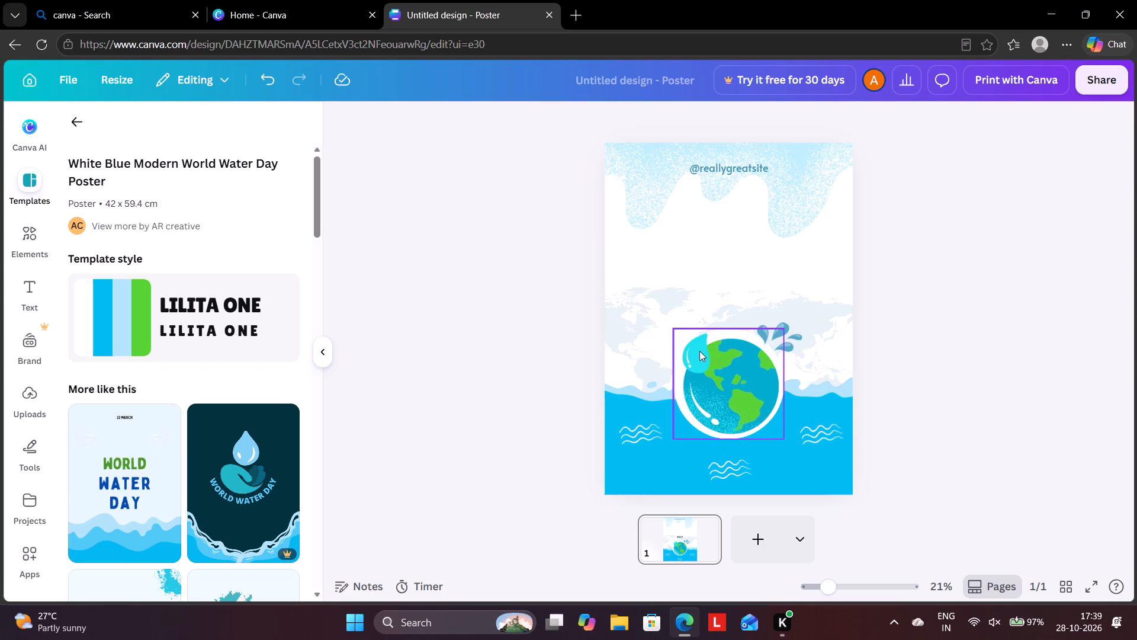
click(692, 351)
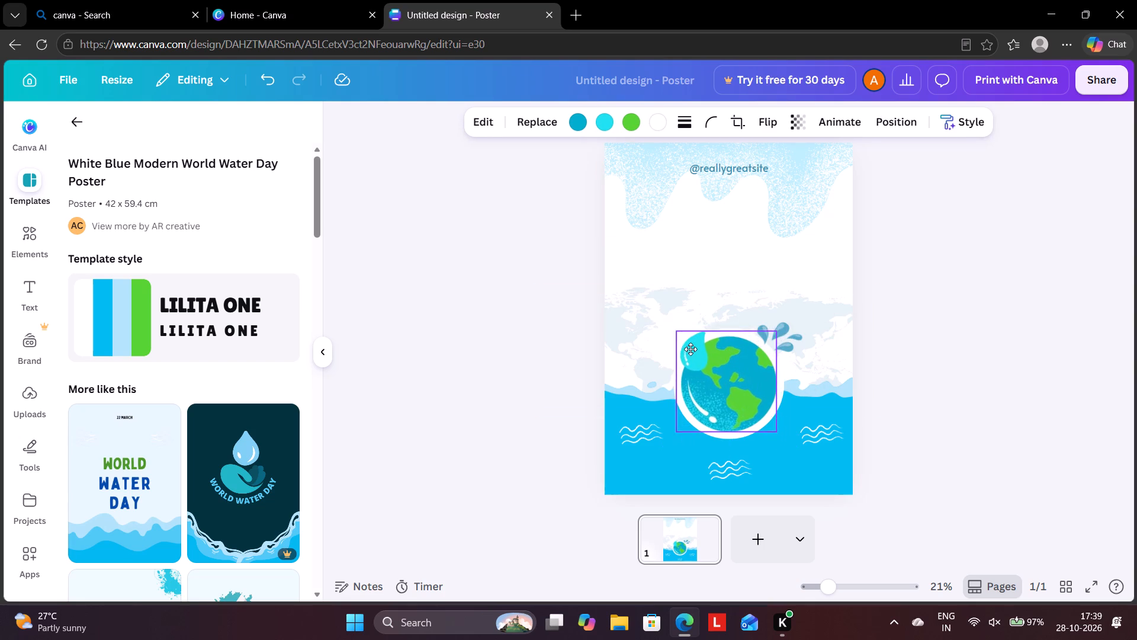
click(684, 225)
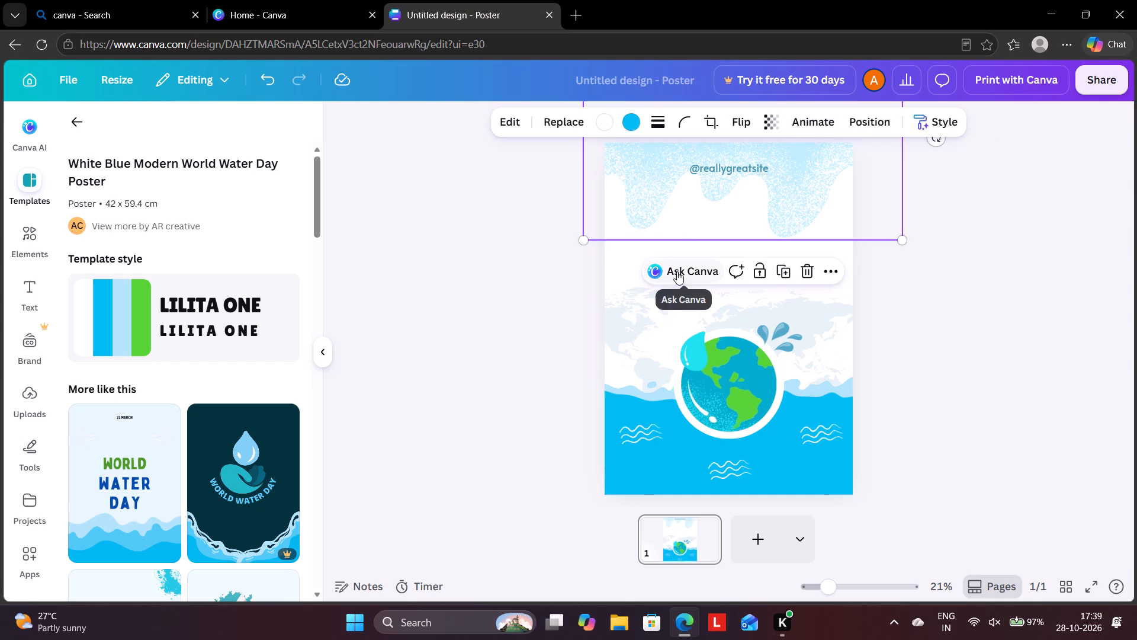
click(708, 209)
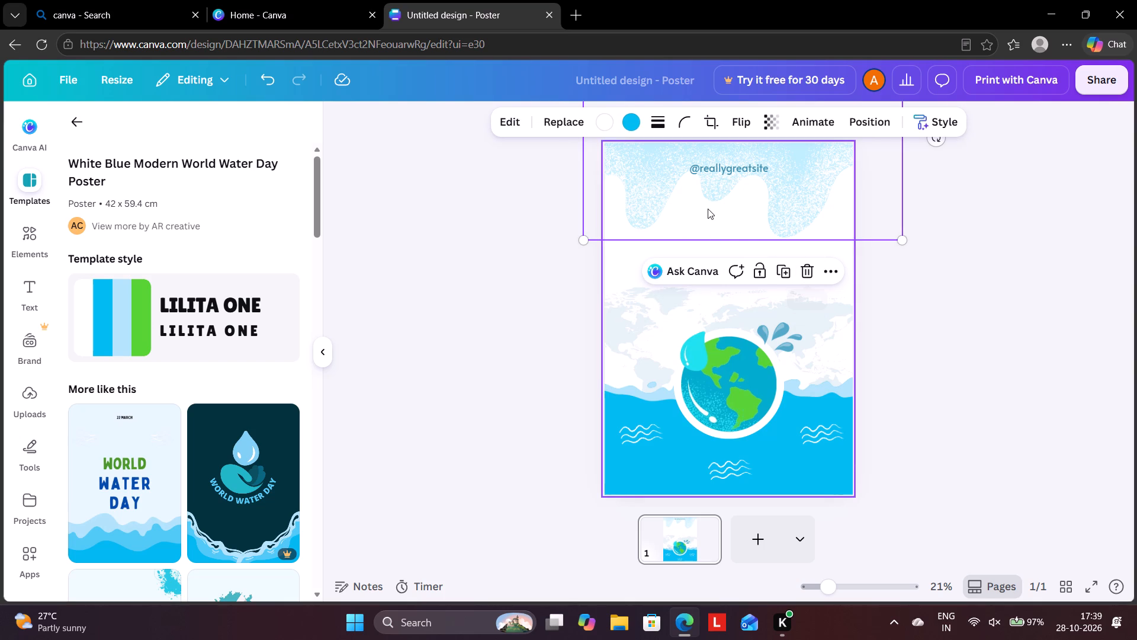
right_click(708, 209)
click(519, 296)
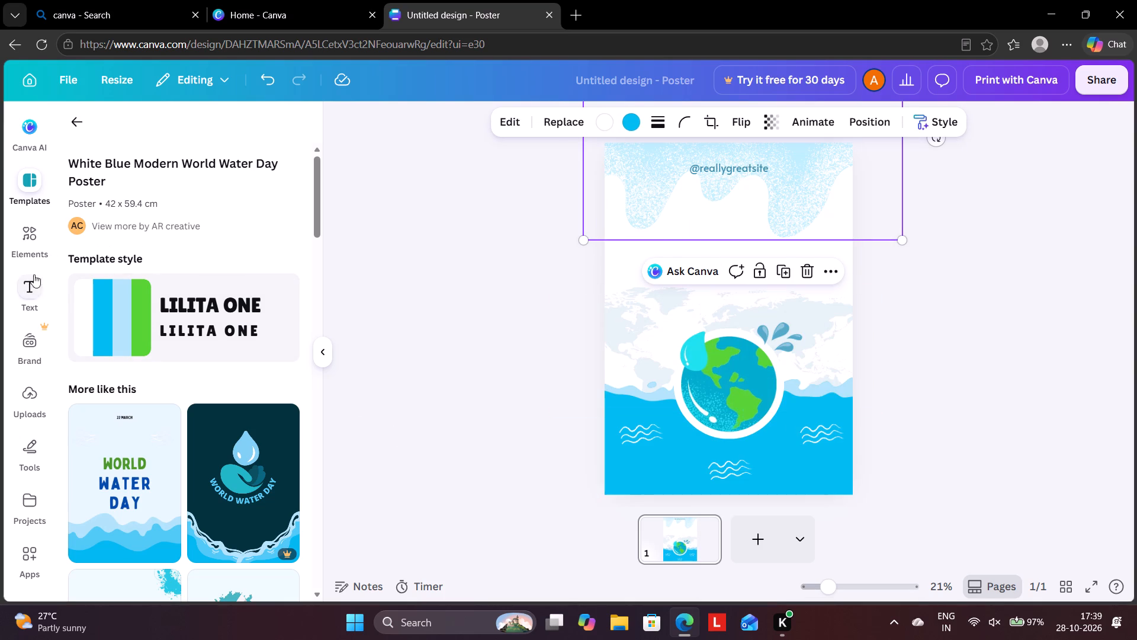
Add a default heading text box to the poster.
click(38, 290)
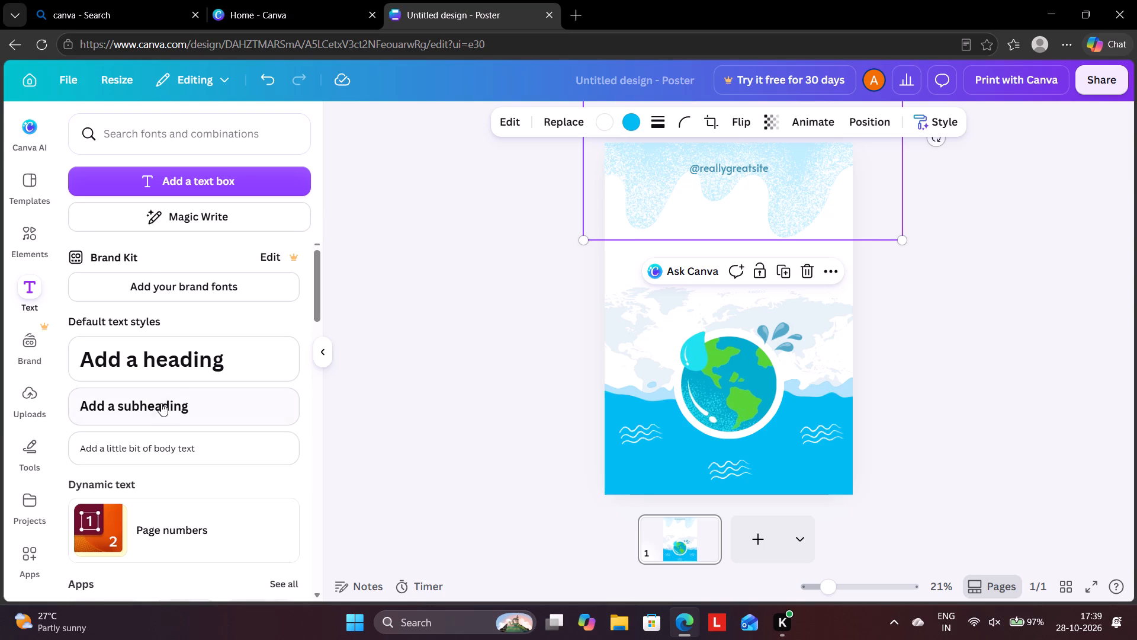
click(169, 361)
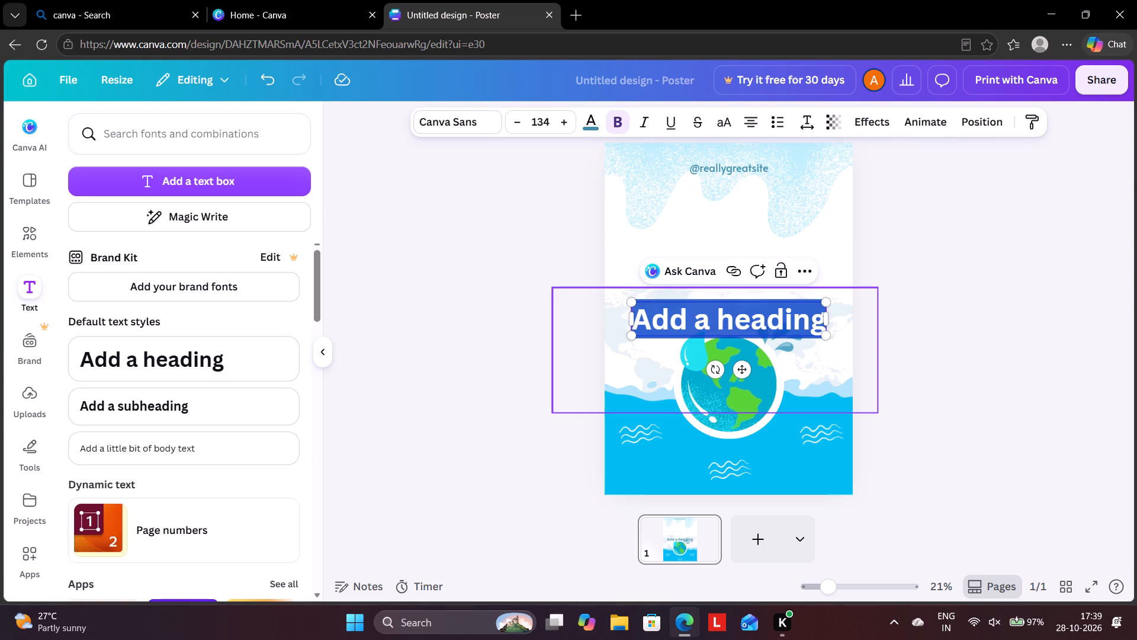
drag(697, 303, 703, 219)
click(730, 162)
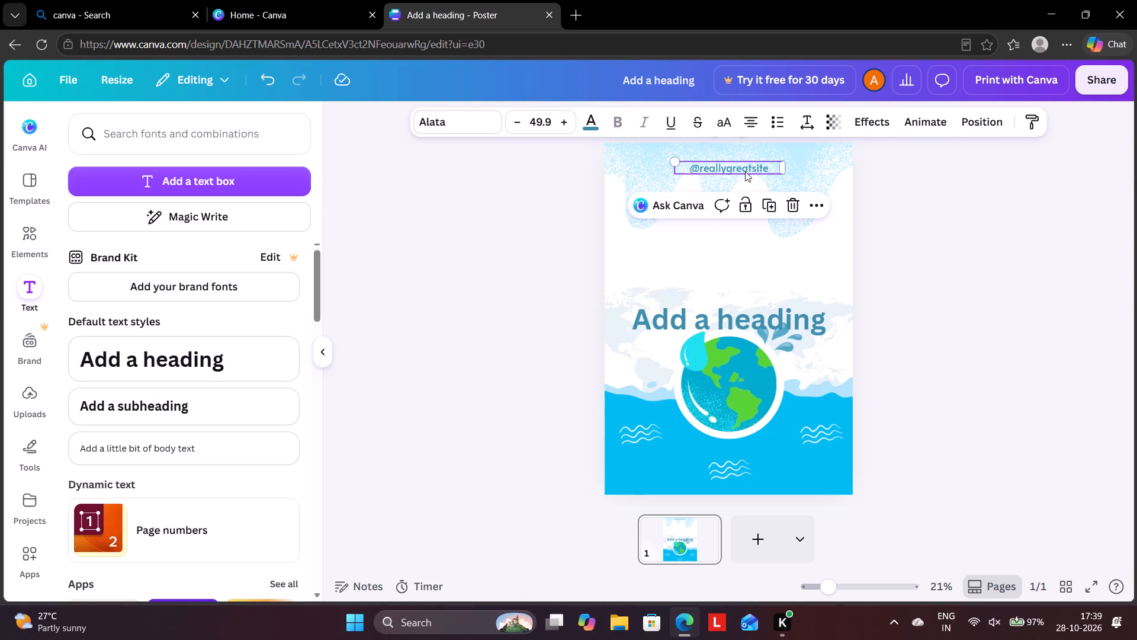
click(790, 203)
Move the heading text box up to the top of the poster, over the dripping water graphic.
drag(724, 311, 732, 171)
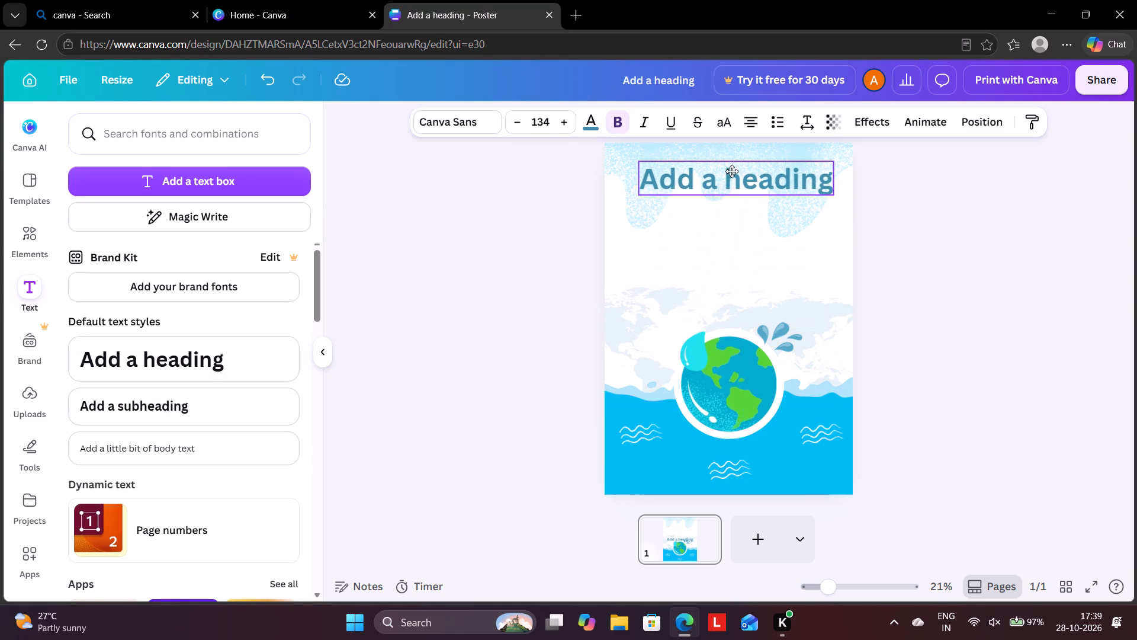
drag(732, 171, 720, 158)
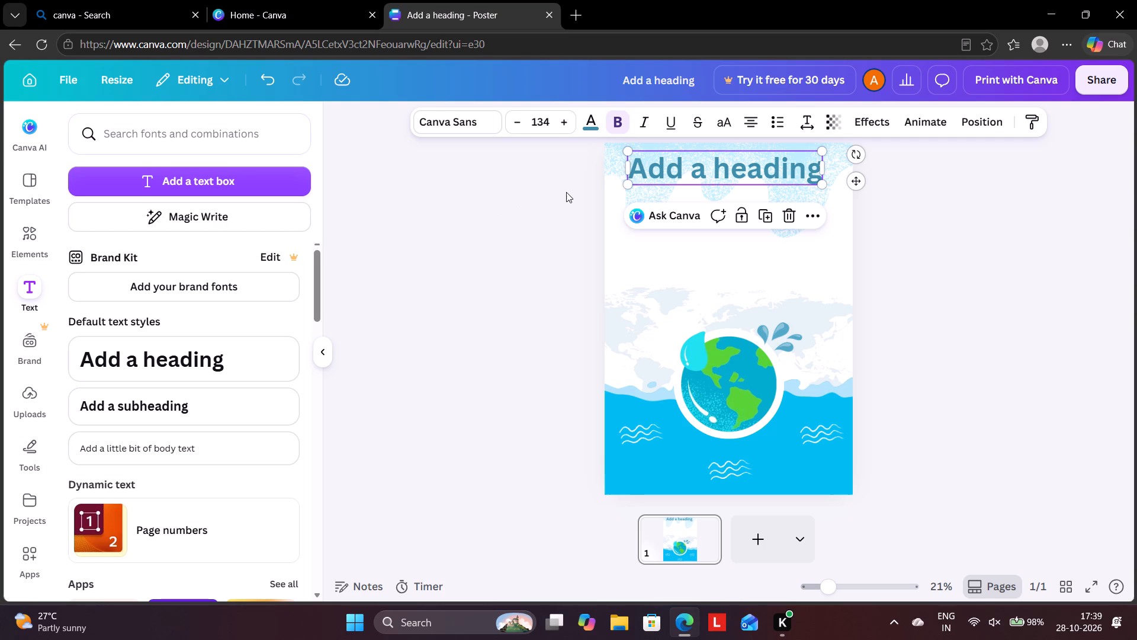
Clear the heading's placeholder text and reduce its font size to 123.
click(672, 166)
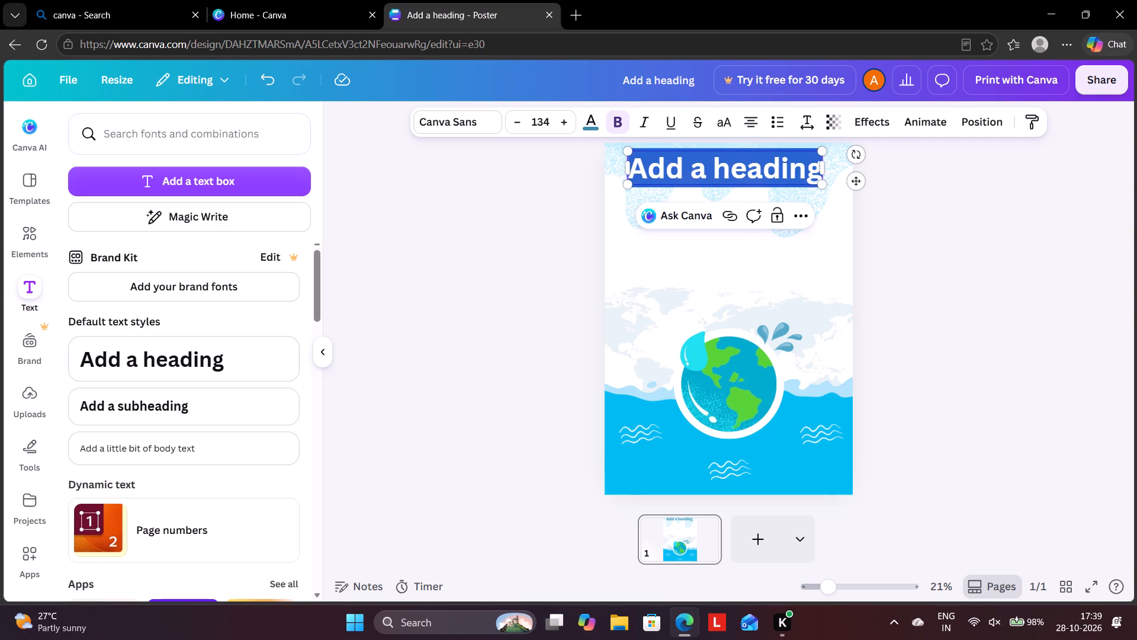
key(BackSpace)
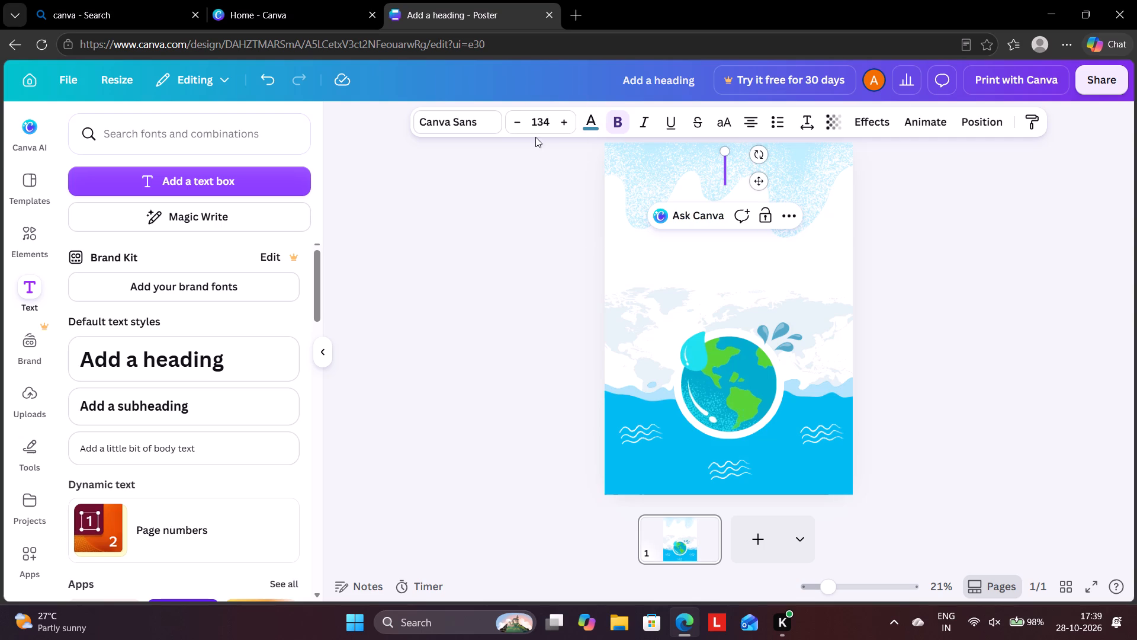
triple_click(520, 123)
triple_click(520, 122)
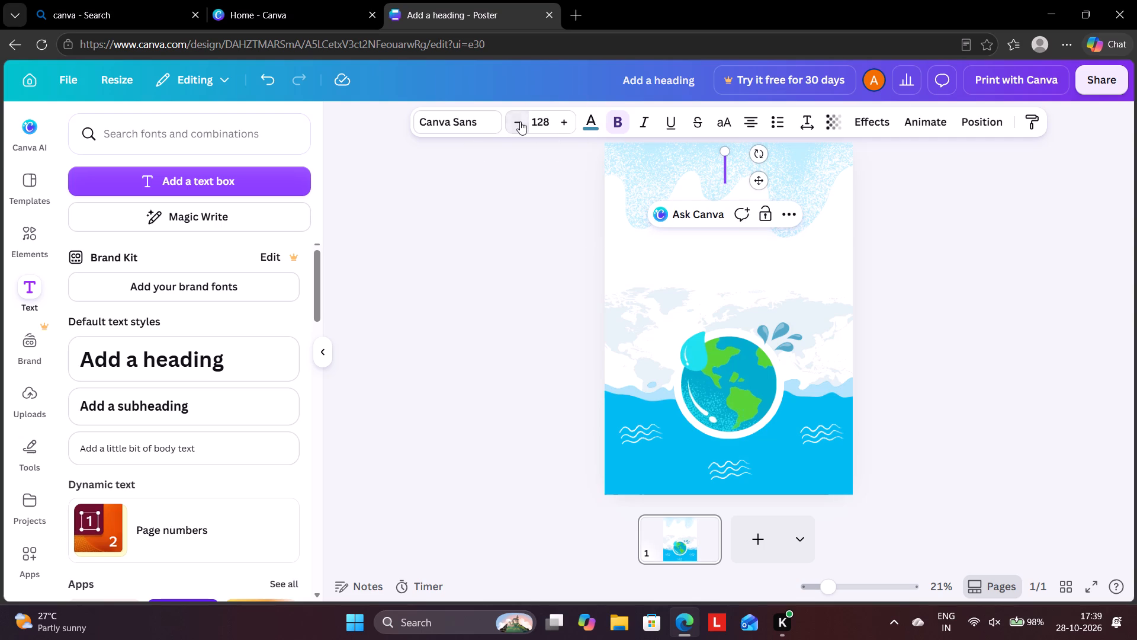
click(520, 121)
triple_click(520, 121)
click(520, 121)
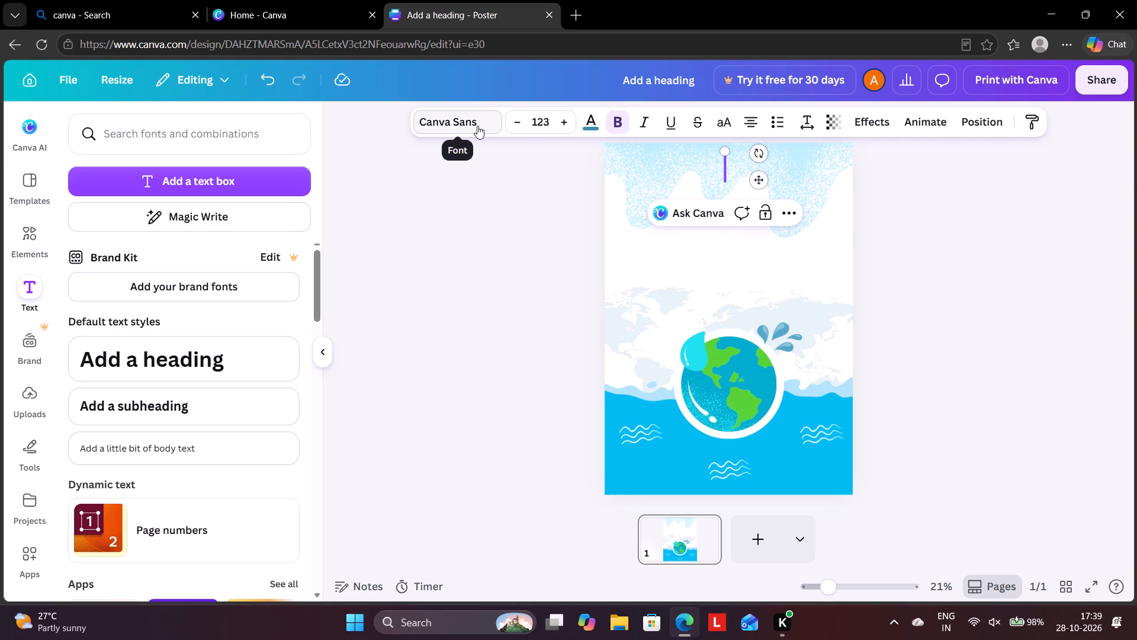
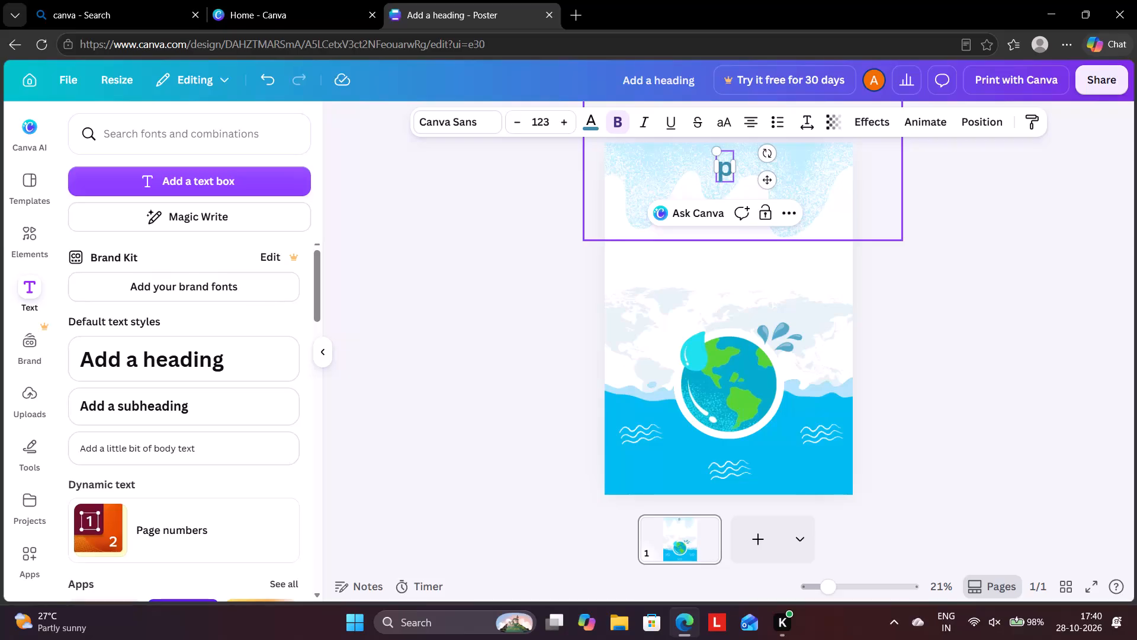
Enter "Poster Making Competition" as the heading text at the top of the poster, correcting any misspellings.
key(BackSpace)
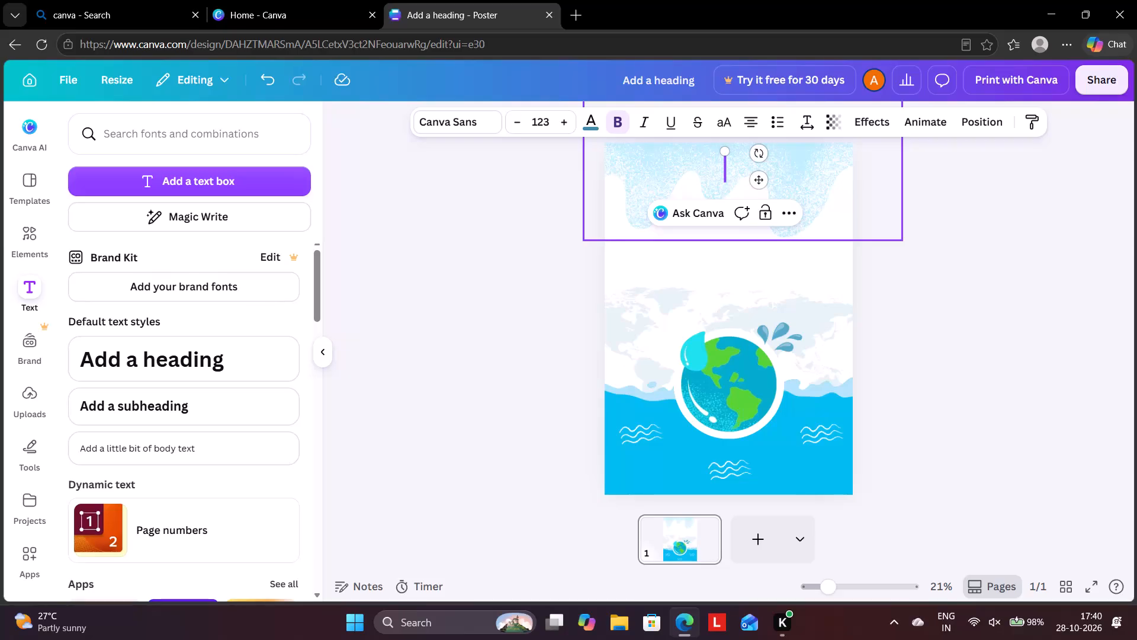
key(shift+p)
text(osr)
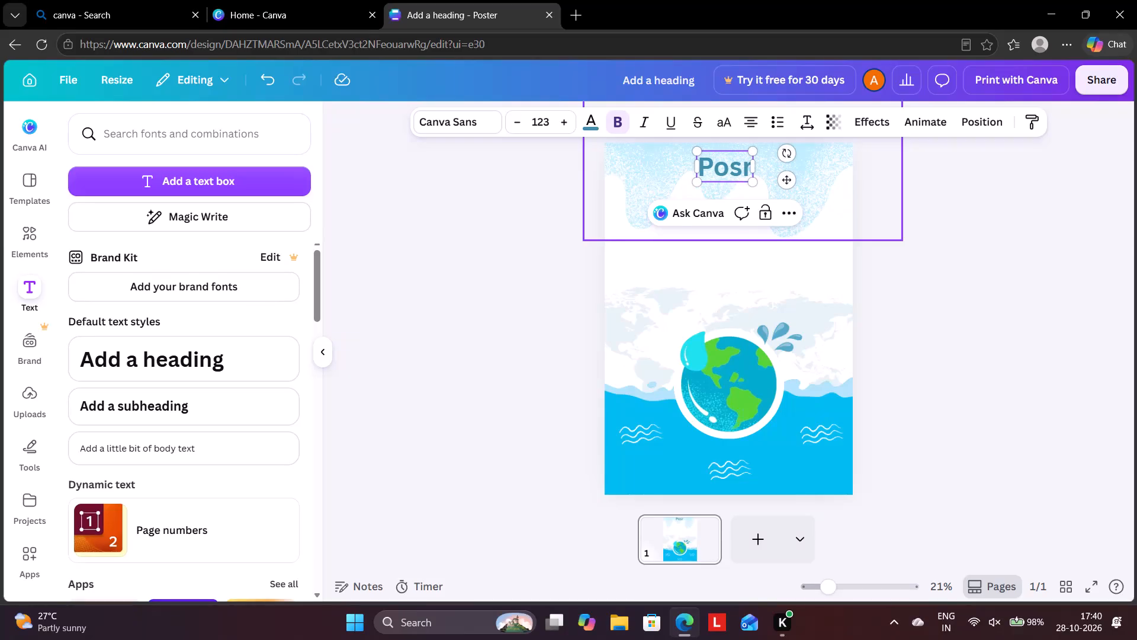
key(BackSpace)
text(ter)
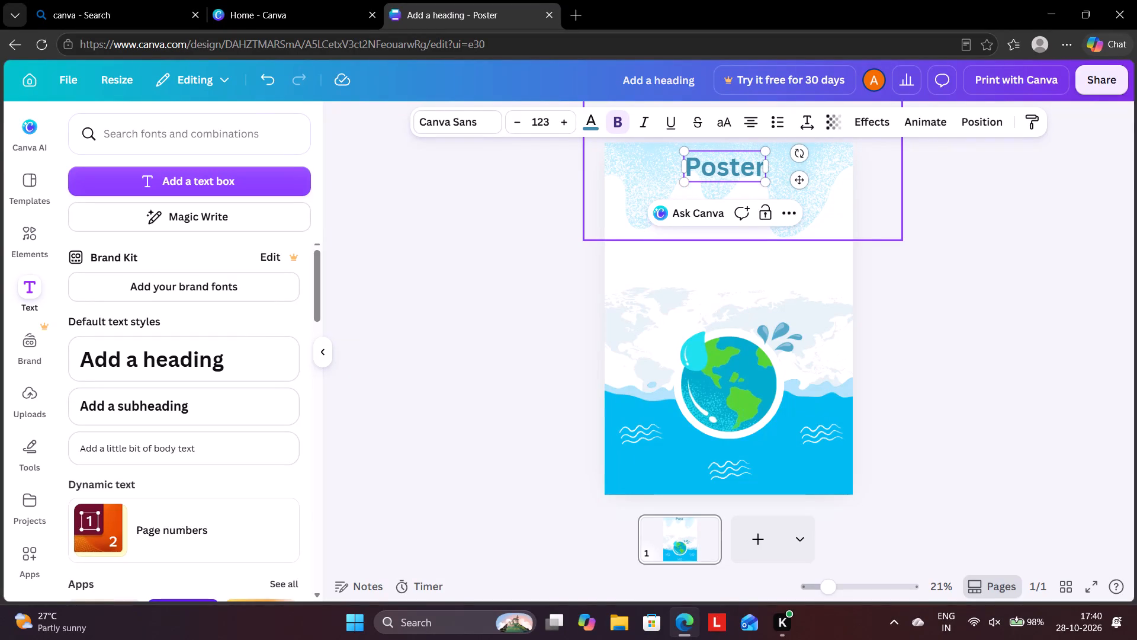
key(space)
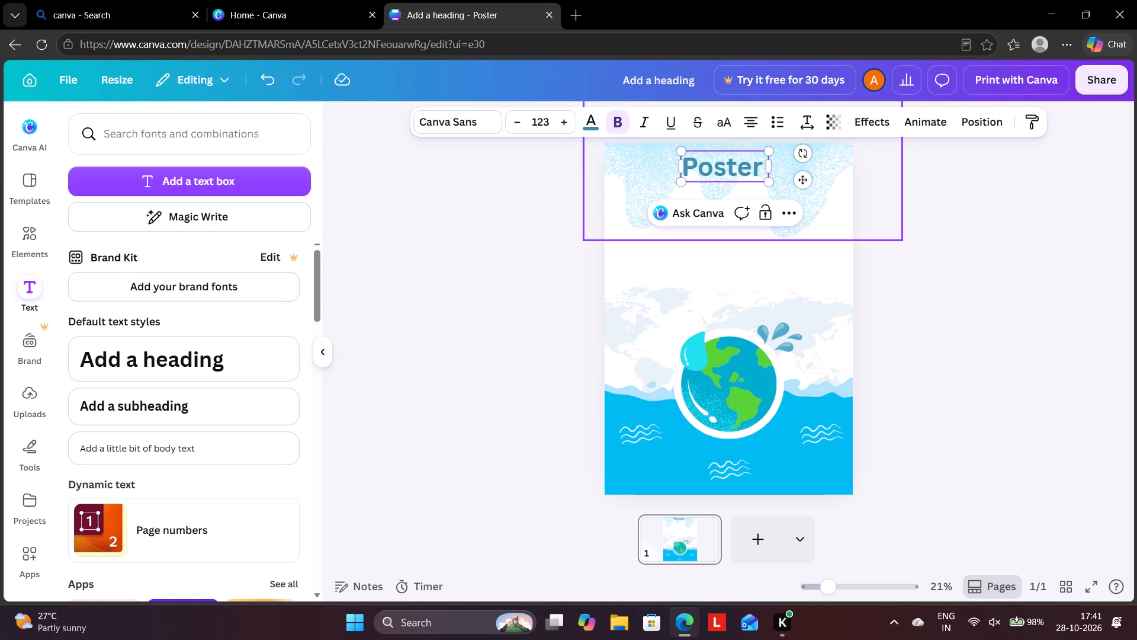
text(mak)
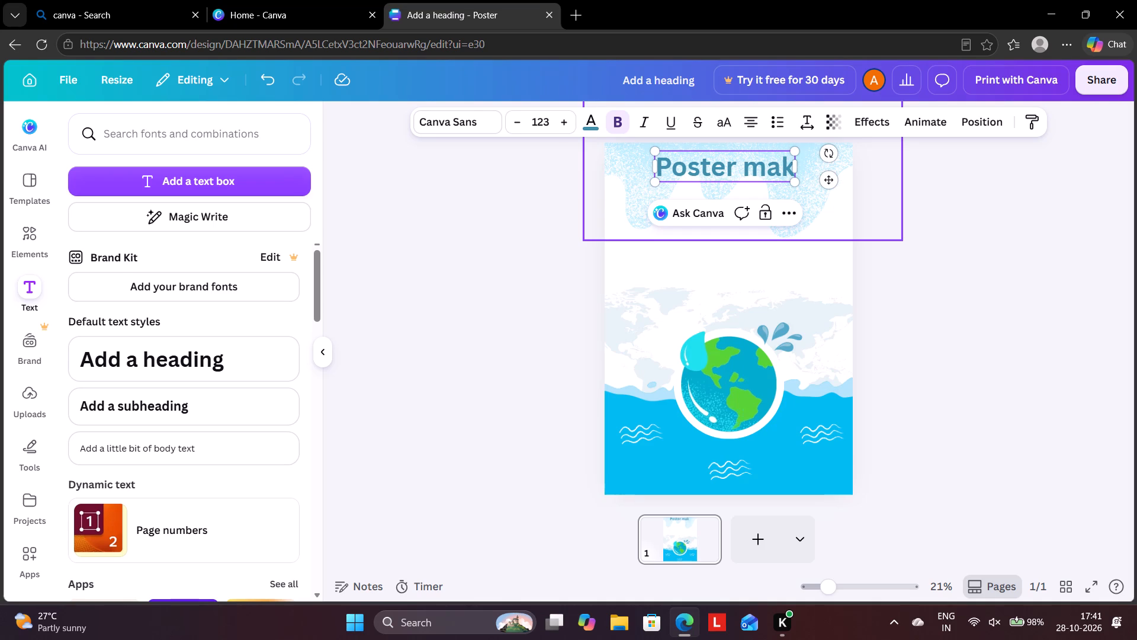
key(BackSpace)
key(BackSpace)
key(BackSpace)
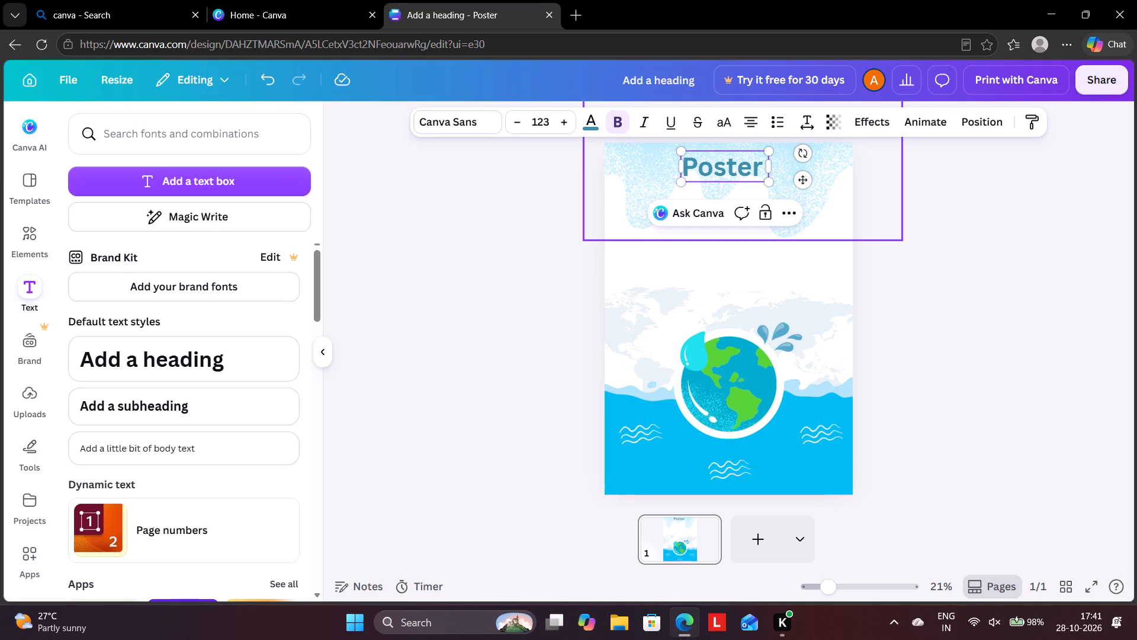
text(KI)
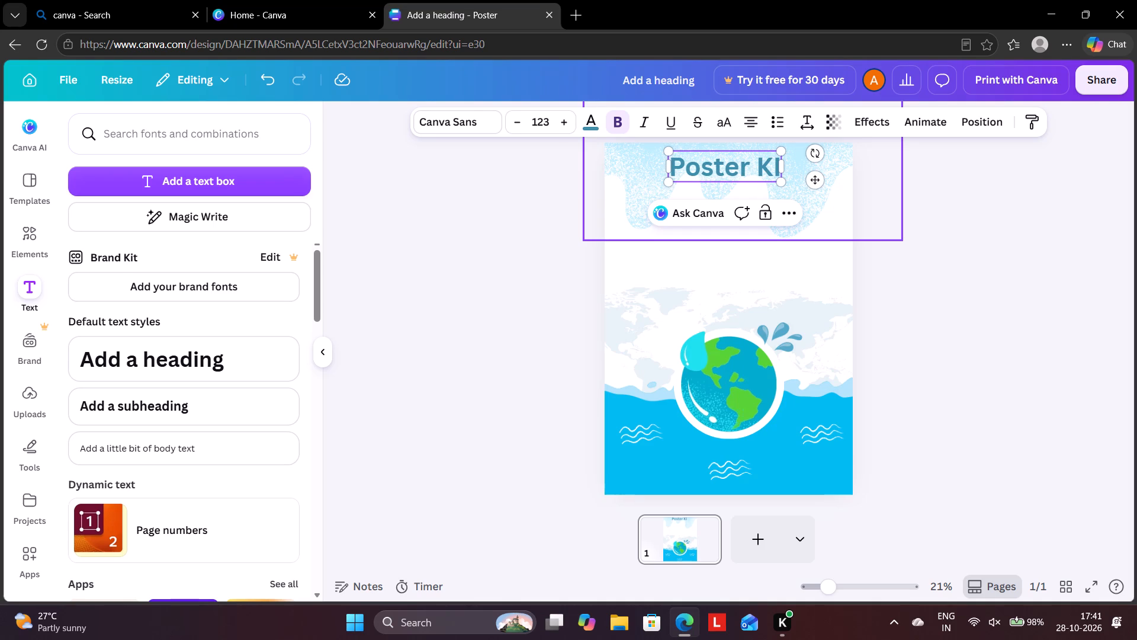
key(BackSpace)
key(i)
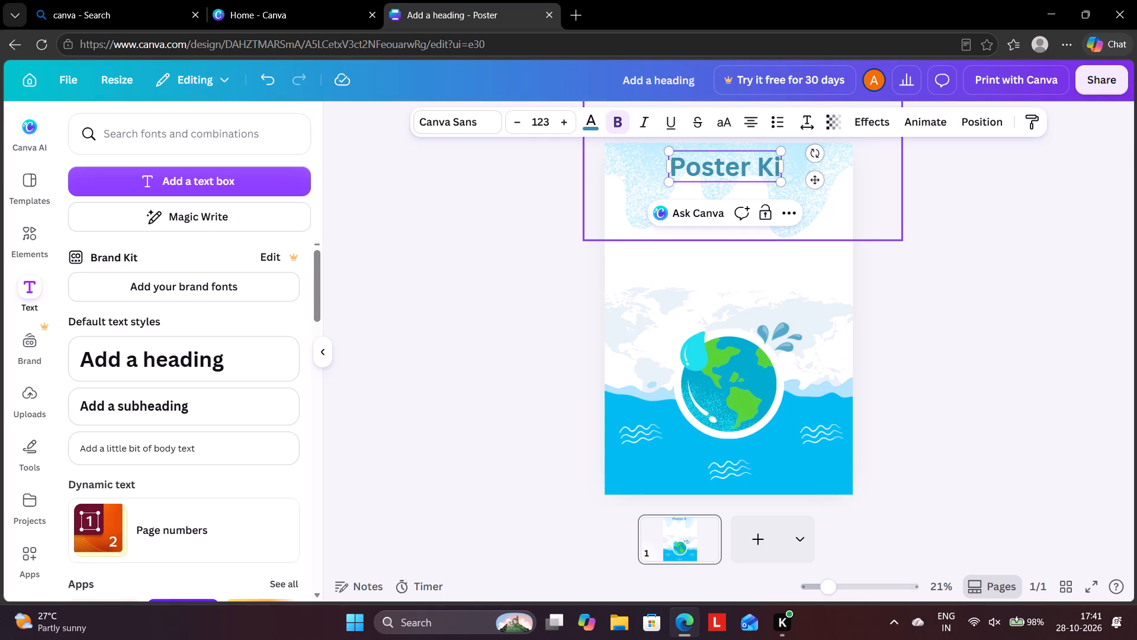
key(n)
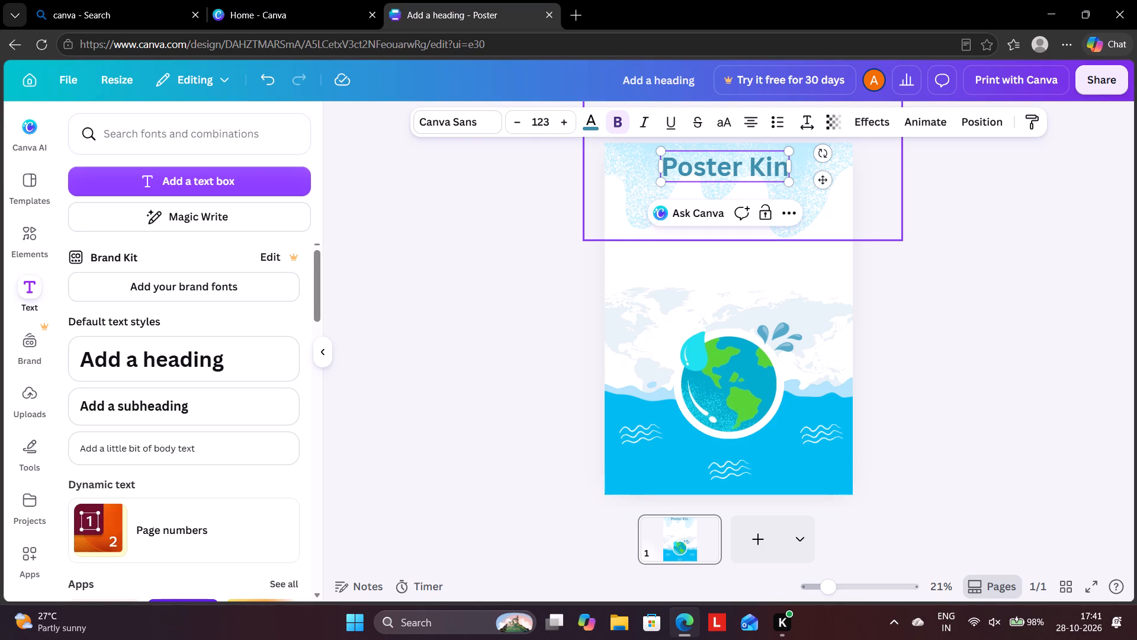
key(BackSpace)
key(BackSpace)
key(BackSpace)
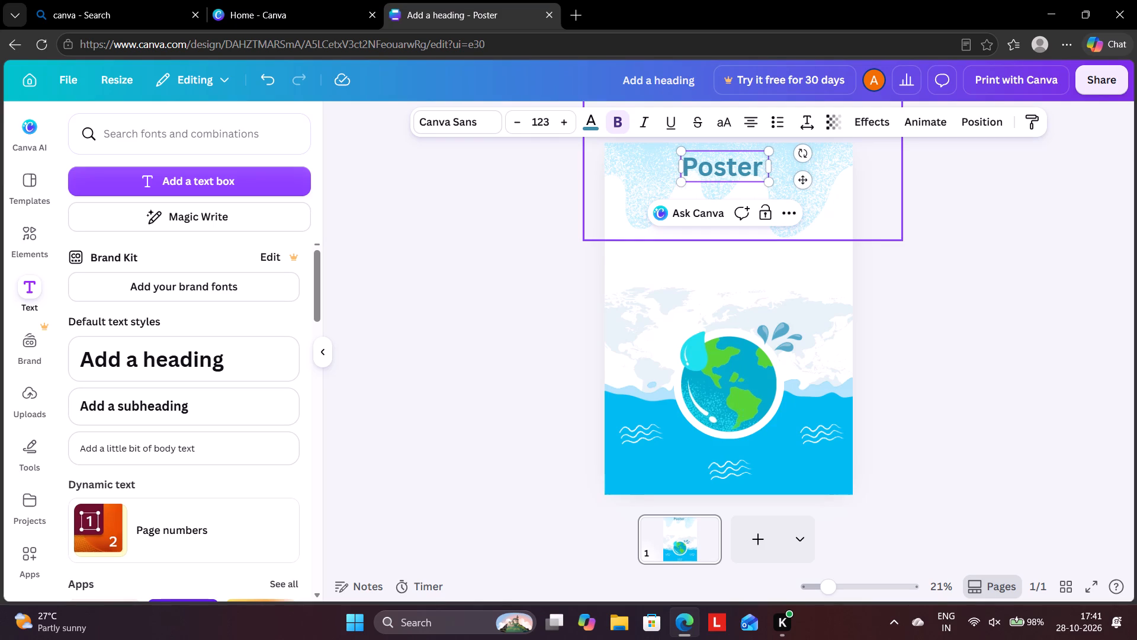
text(Makin)
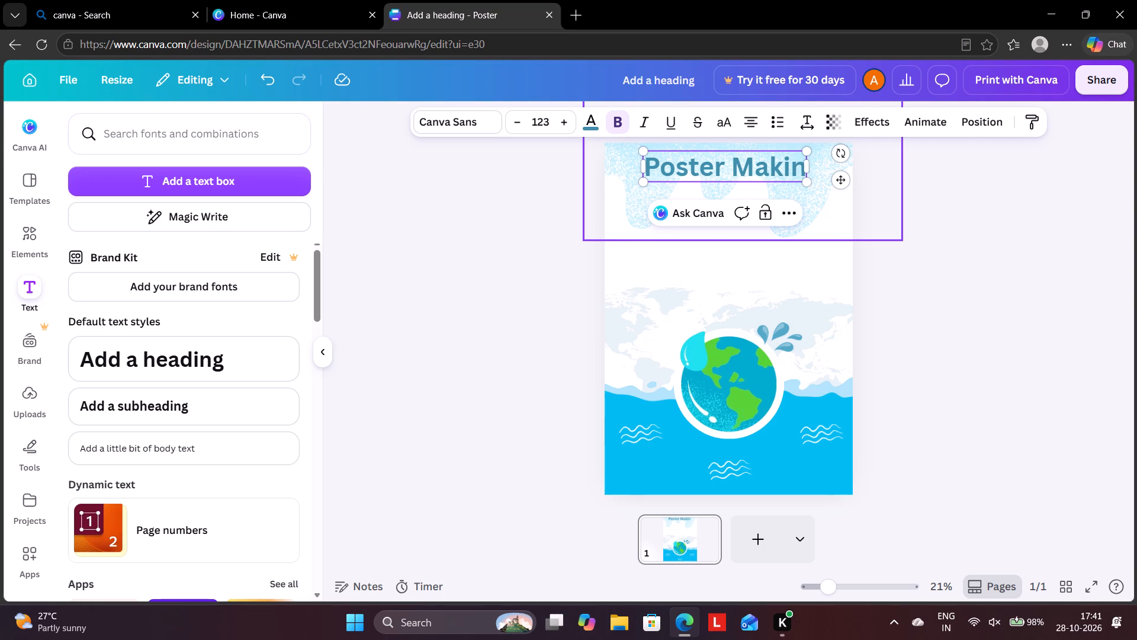
key(g)
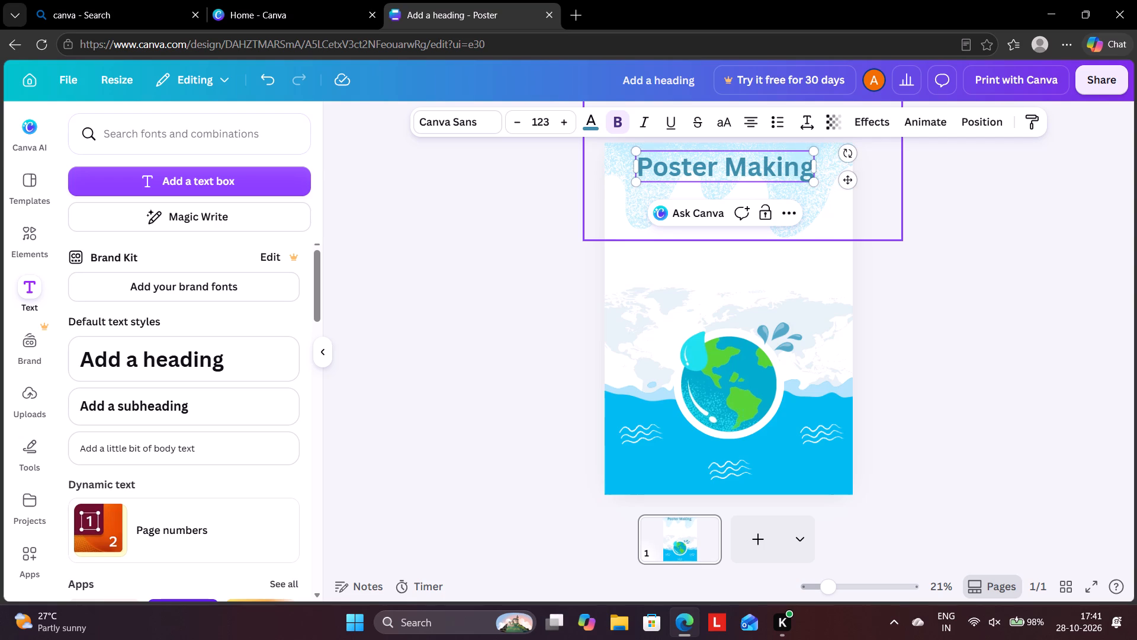
key(space)
key(c)
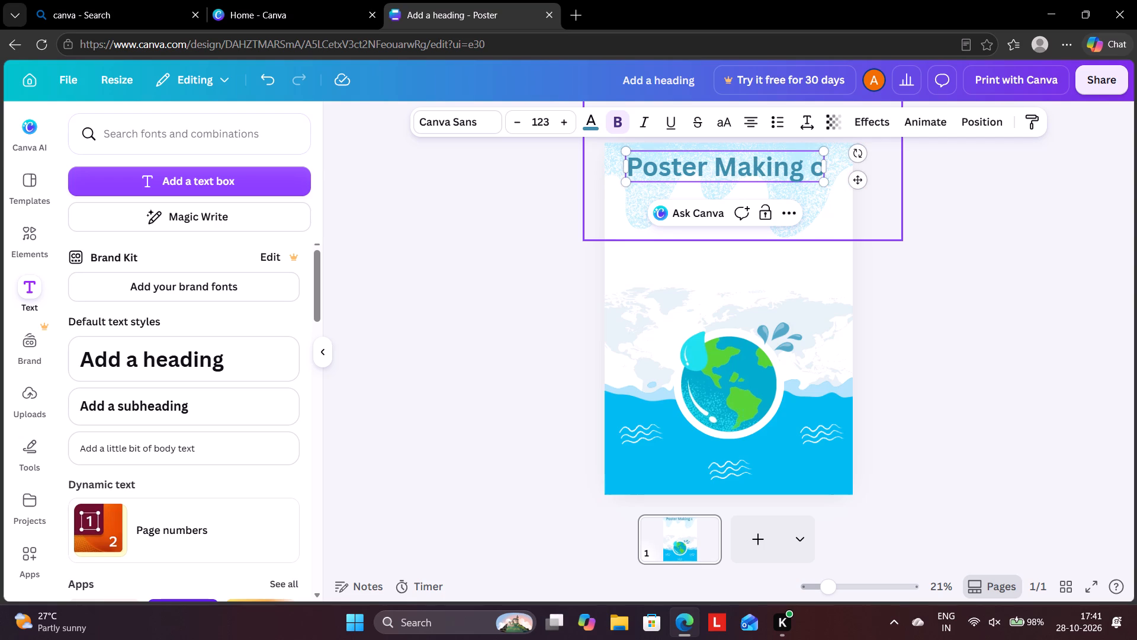
key(BackSpace)
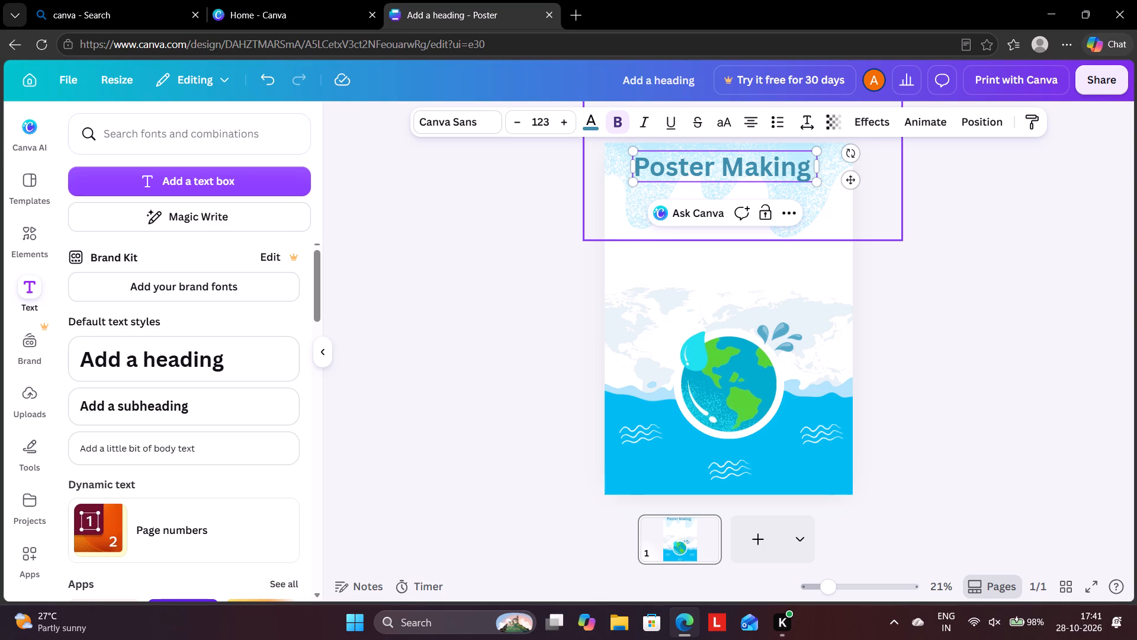
key(shift+c)
text(om)
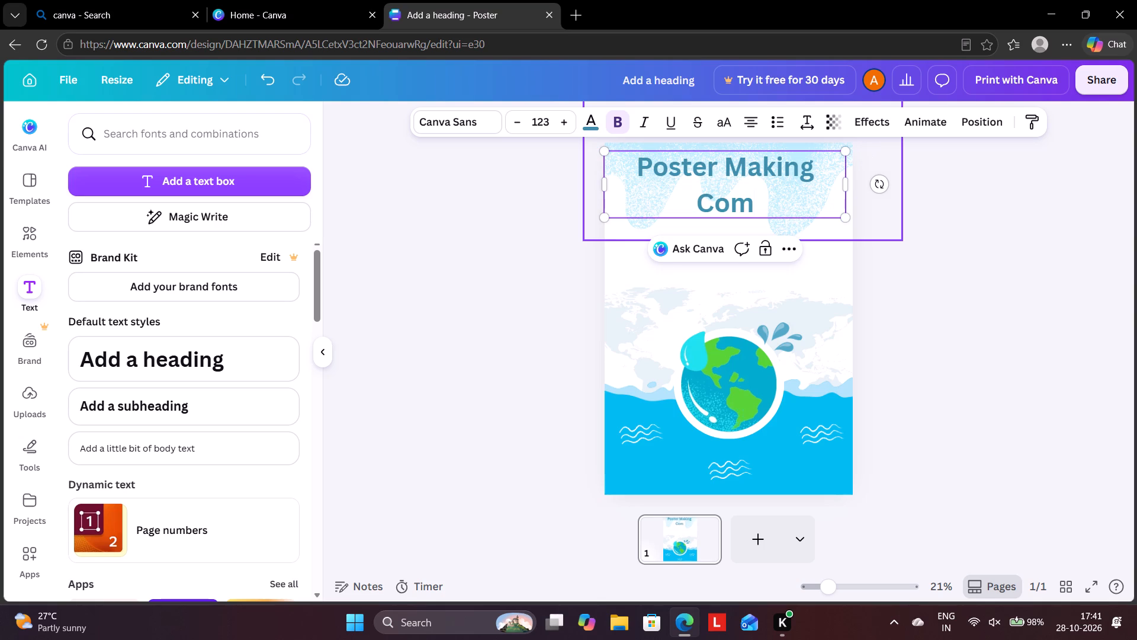
text(po)
key(BackSpace)
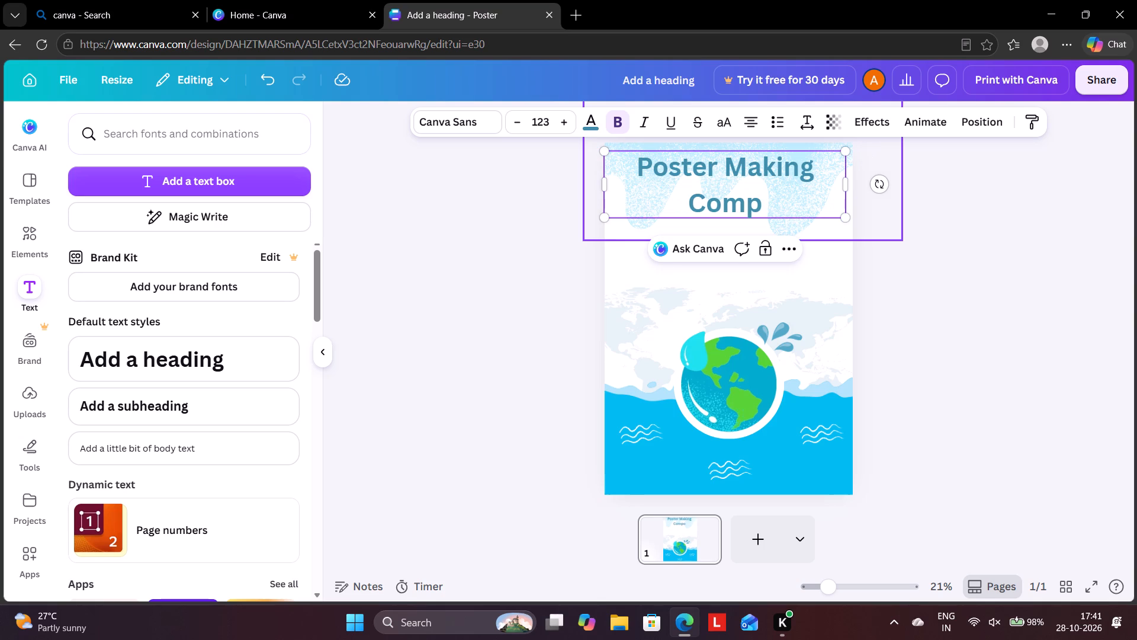
text(iti)
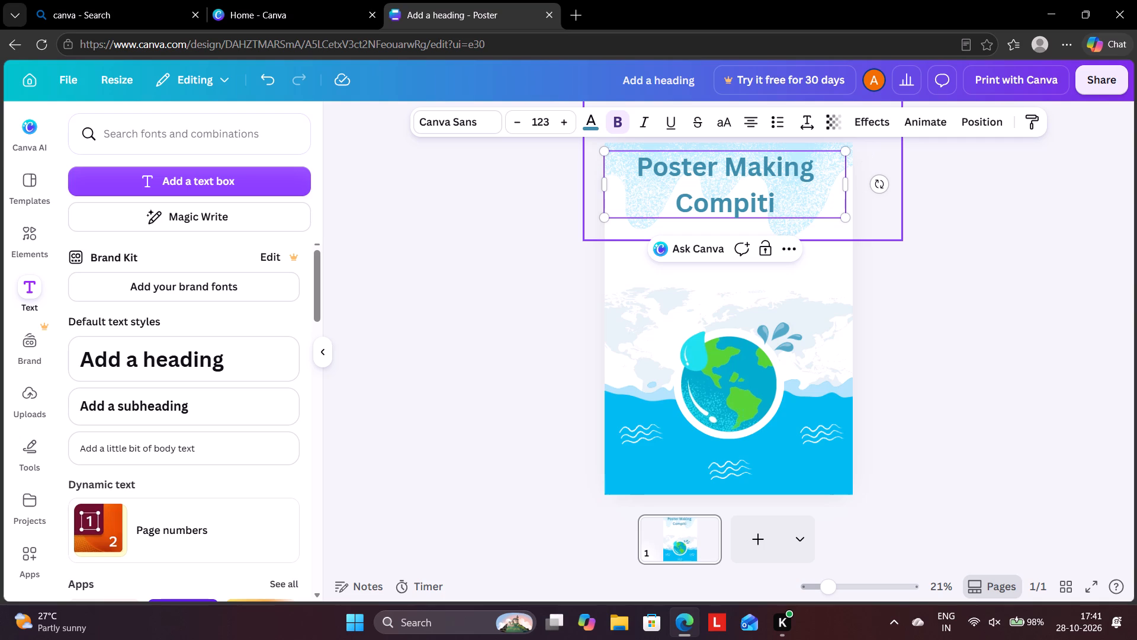
text(tion)
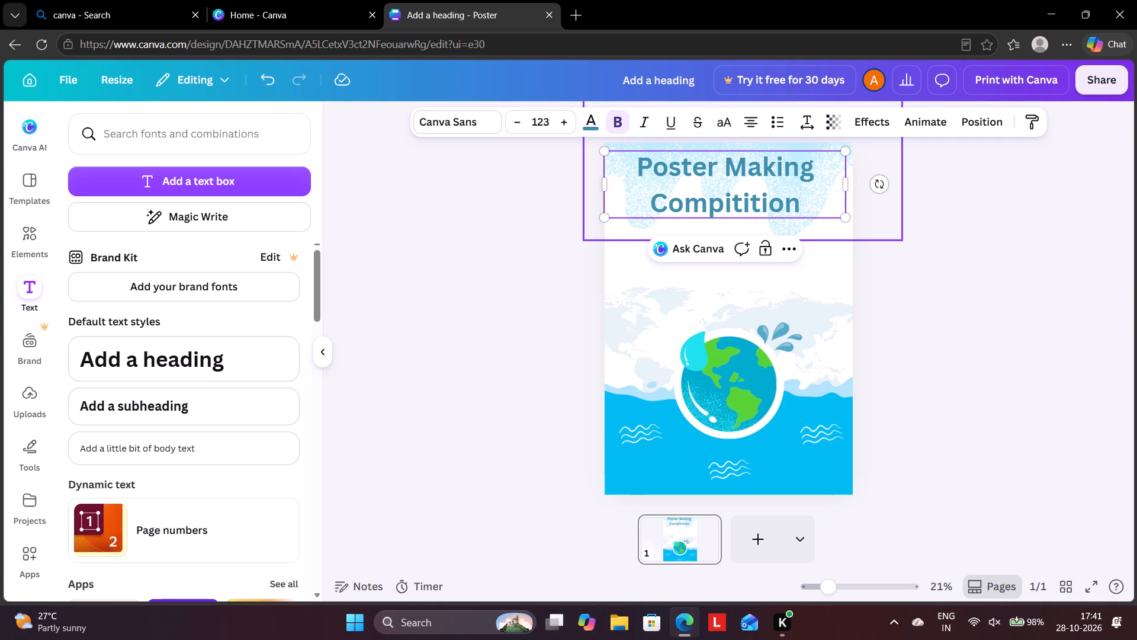
key(Left)
key(Left)
key(Left)
key(Left)
key(Left)
key(Left)
key(BackSpace)
key(e)
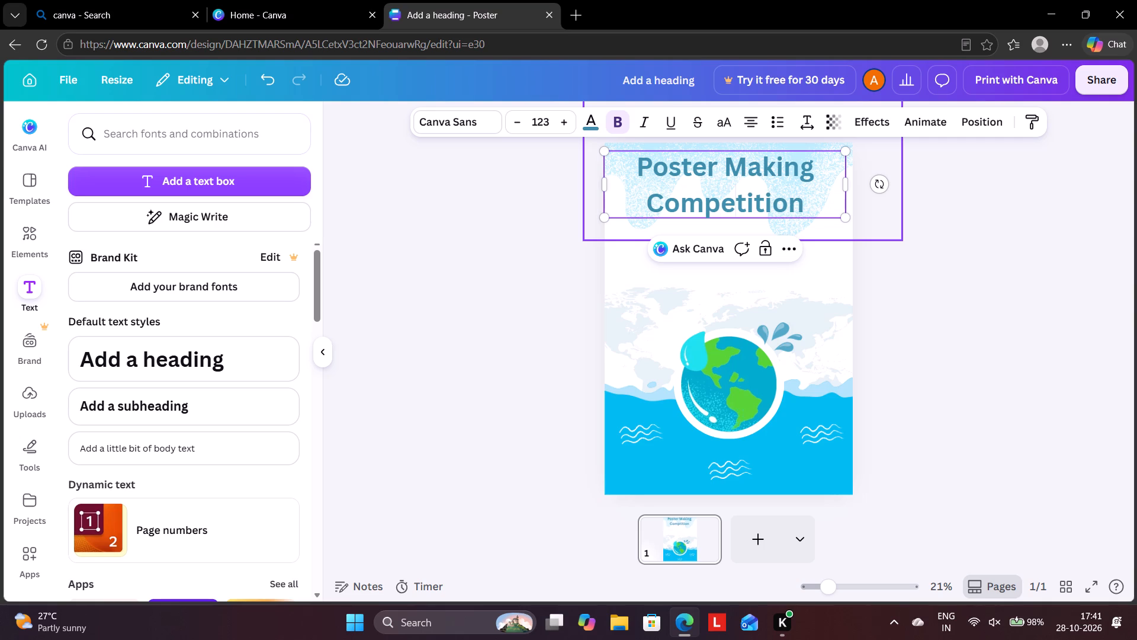
key(Right)
key(Right)
key(Right)
key(Right)
key(Right)
key(Right)
key(Right)
Reduce the font size of the "Poster Making Competition" heading to 101 and deselect it.
triple_click(518, 120)
triple_click(519, 119)
triple_click(521, 116)
triple_click(521, 116)
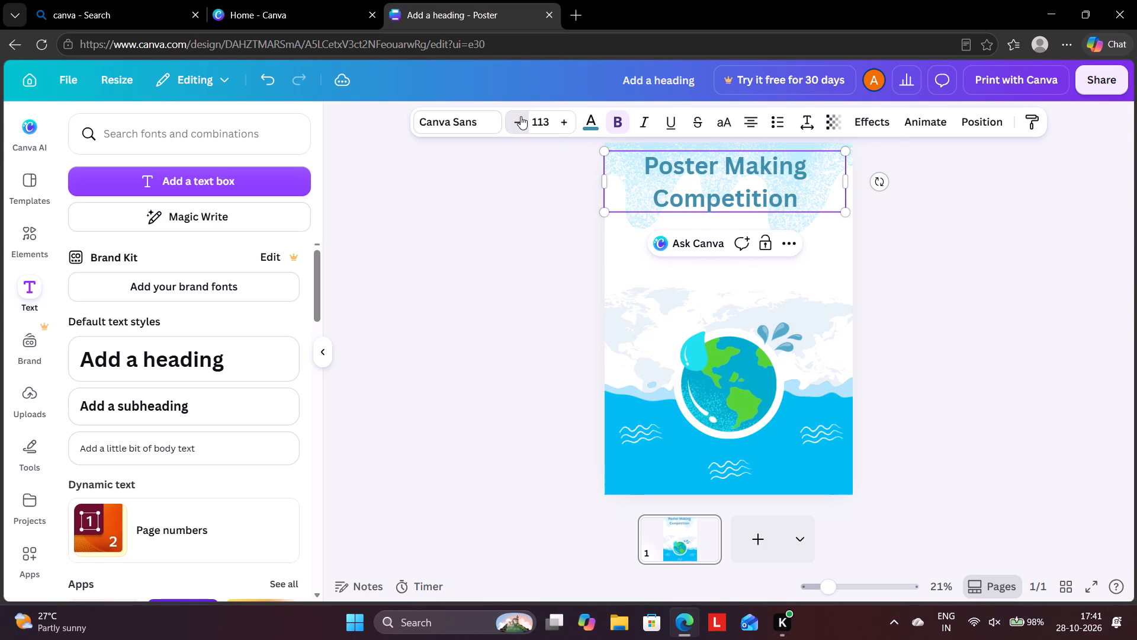
triple_click(521, 116)
double_click(521, 116)
triple_click(521, 116)
double_click(521, 116)
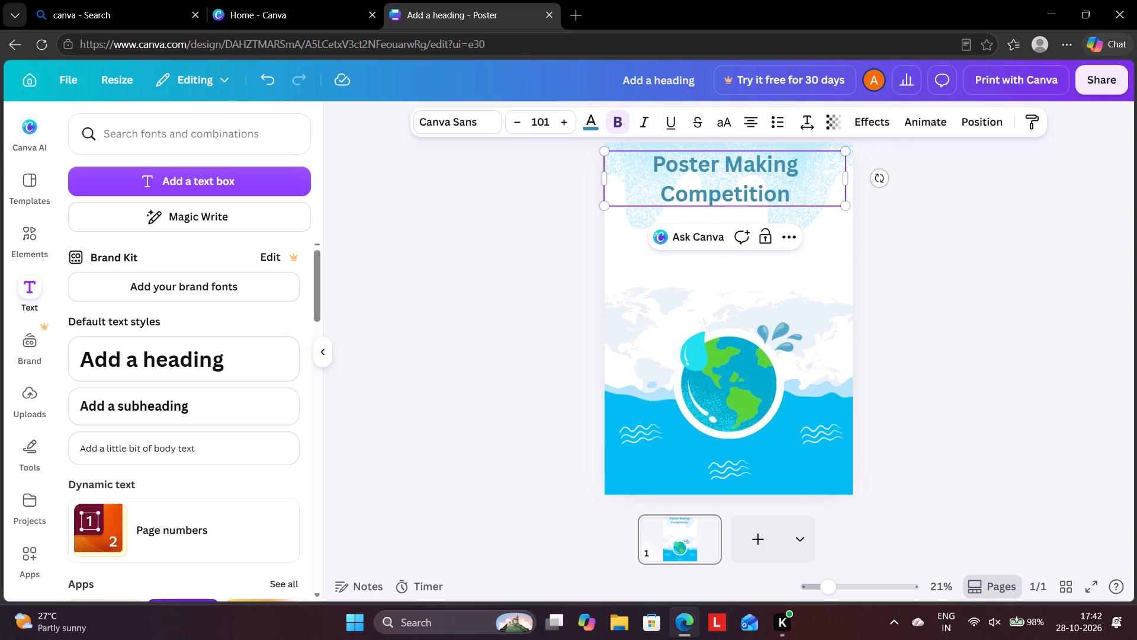
click(794, 236)
click(737, 275)
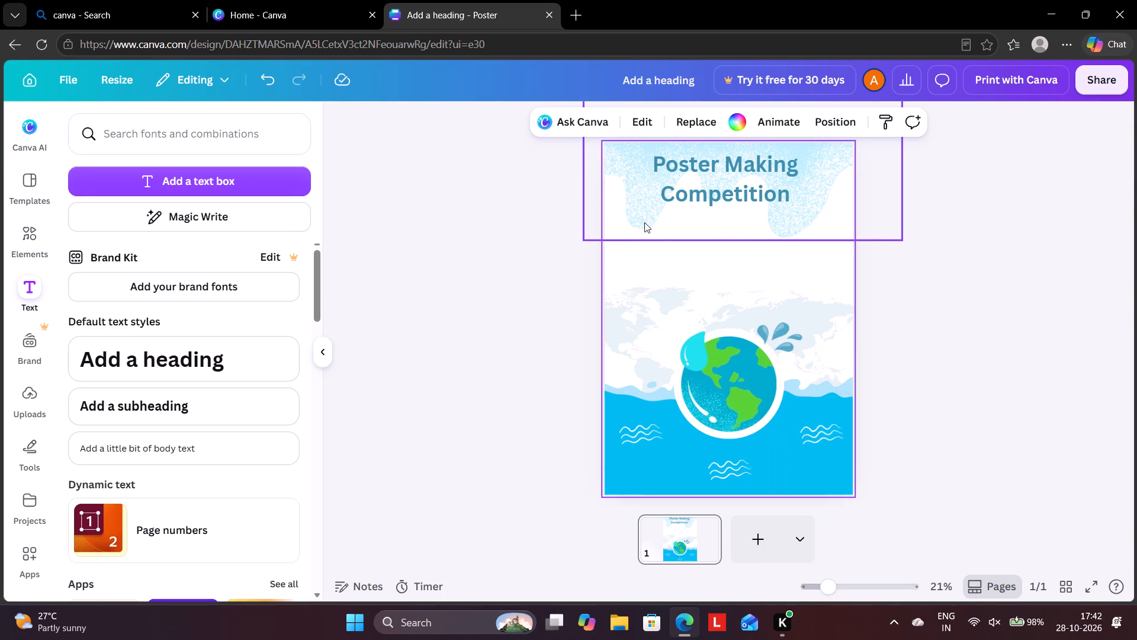
click(426, 264)
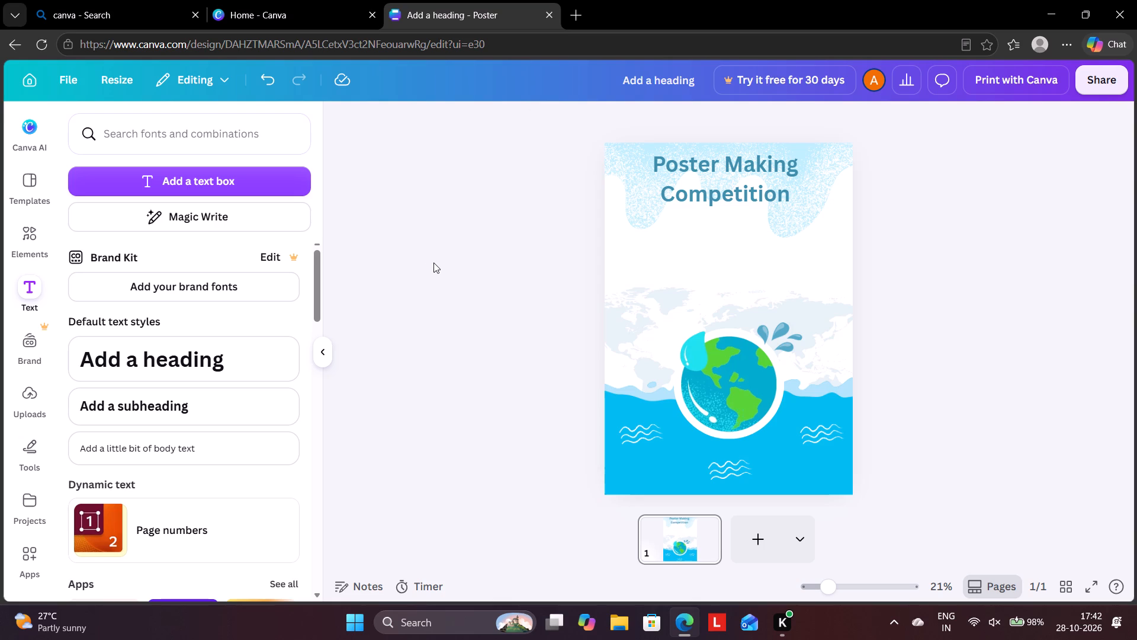
Add a default subheading text box and move it up to just below the heading, above the globe.
click(160, 403)
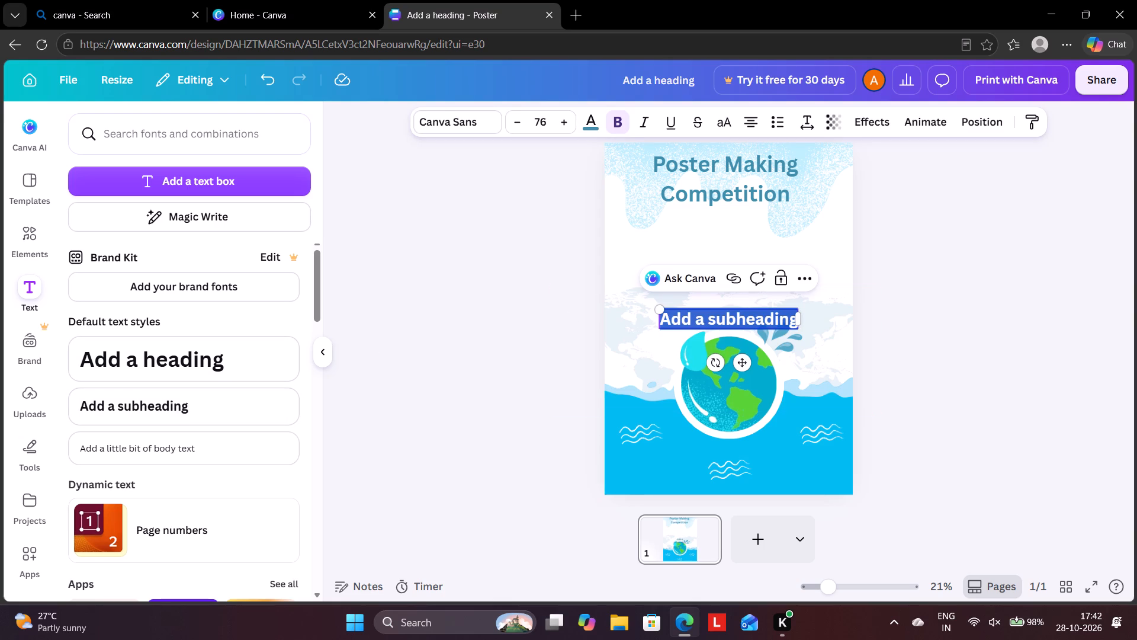
drag(689, 321, 686, 303)
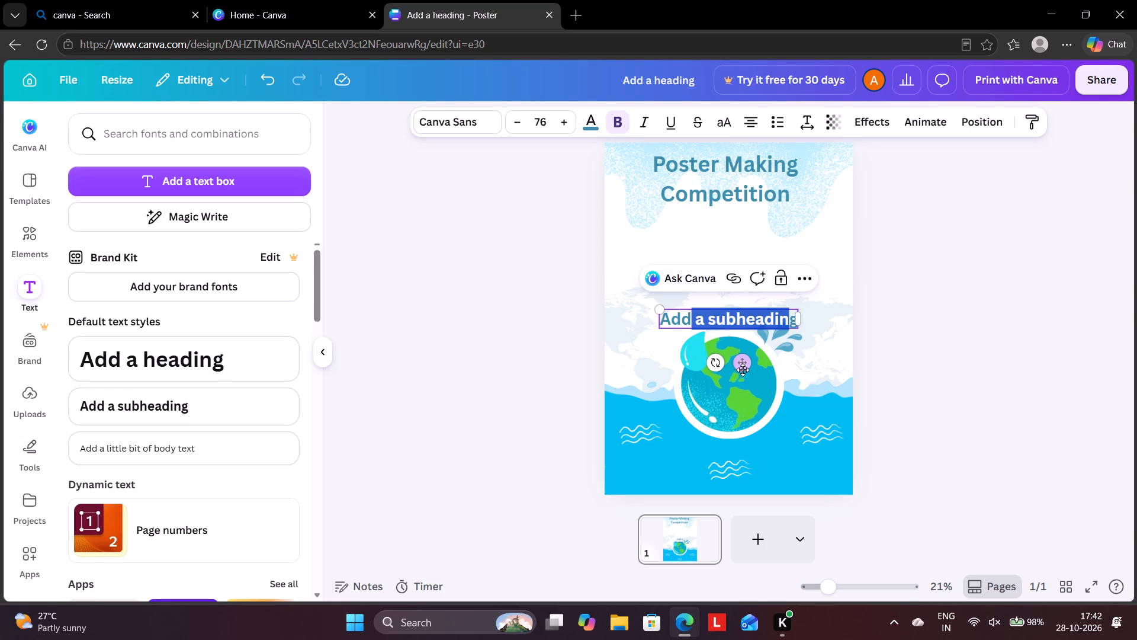
drag(742, 368, 734, 292)
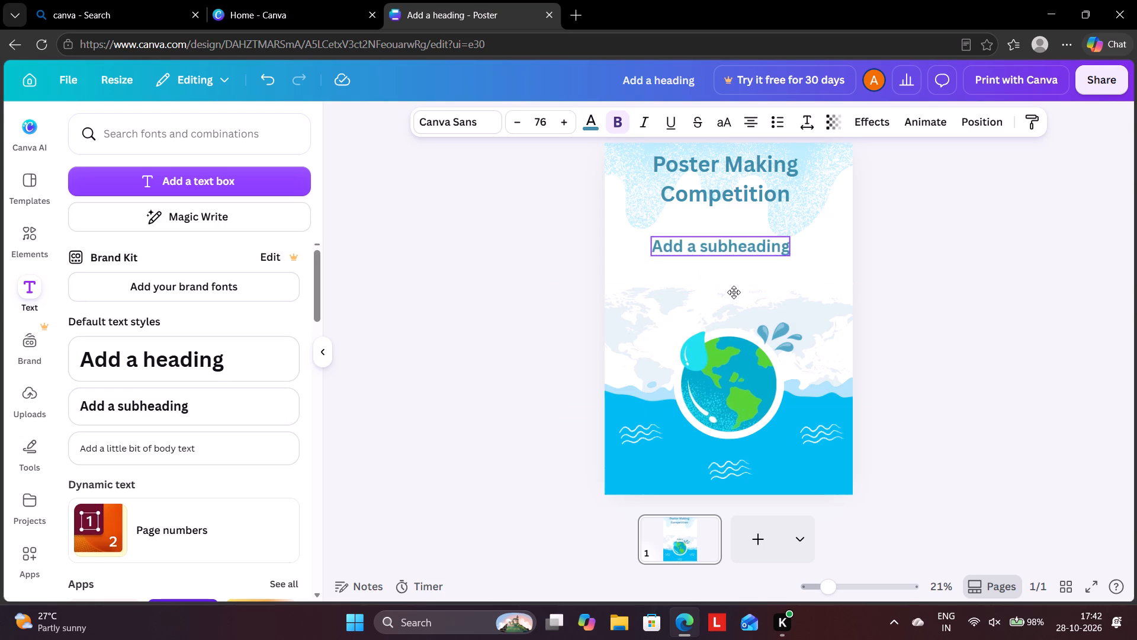
drag(734, 292, 735, 277)
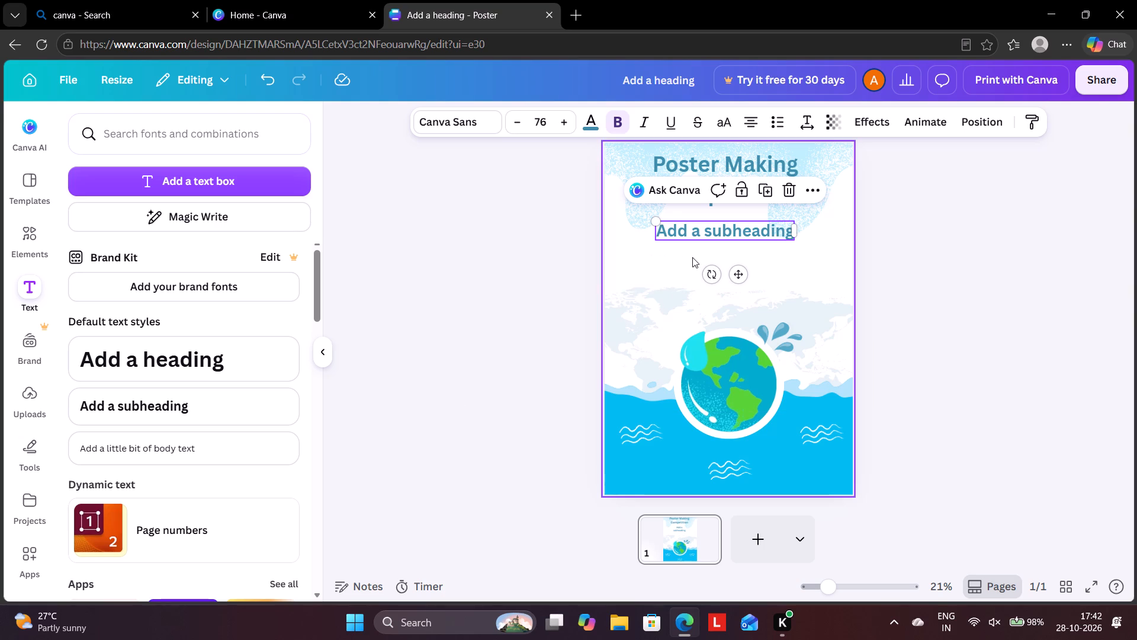
Replace the subheading's placeholder text with "2026".
double_click(711, 234)
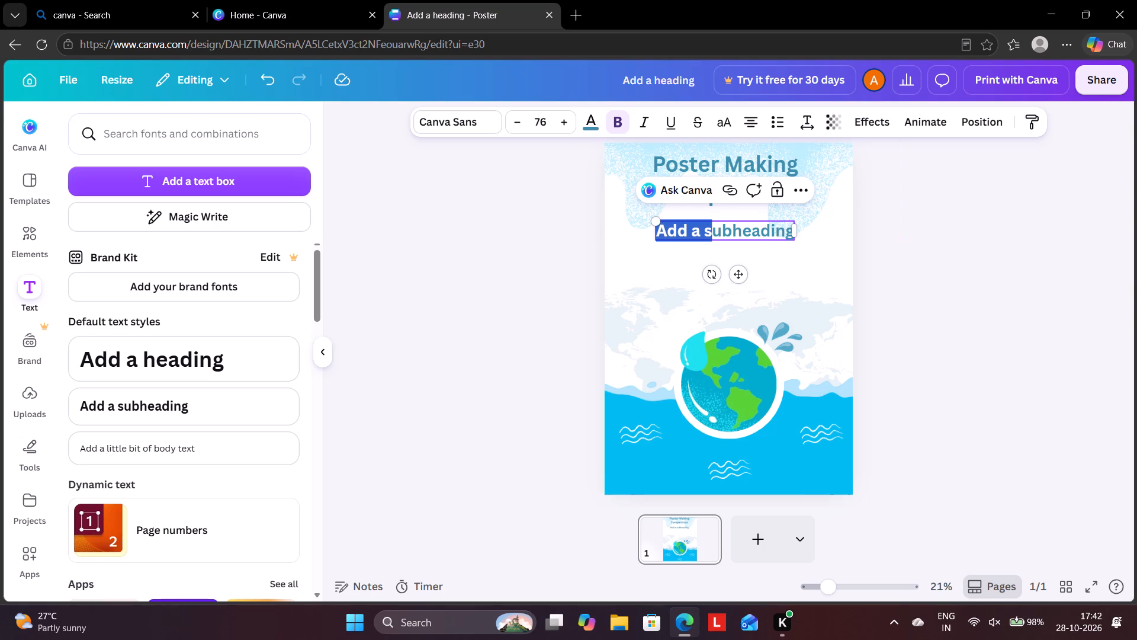
key(BackSpace)
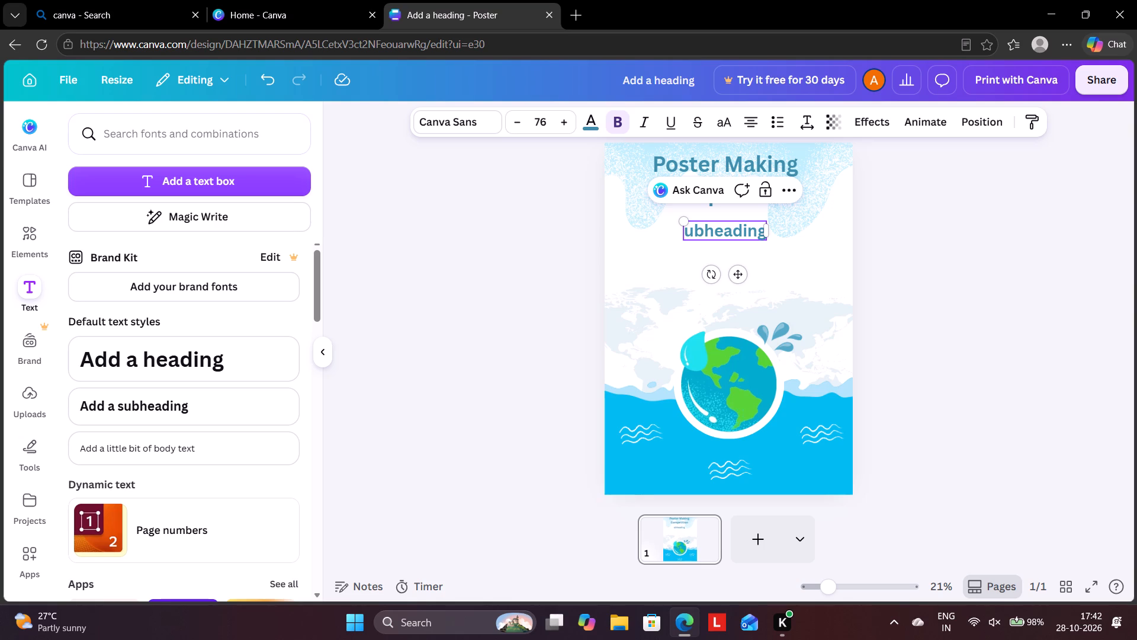
click(763, 229)
double_click(757, 233)
key(BackSpace)
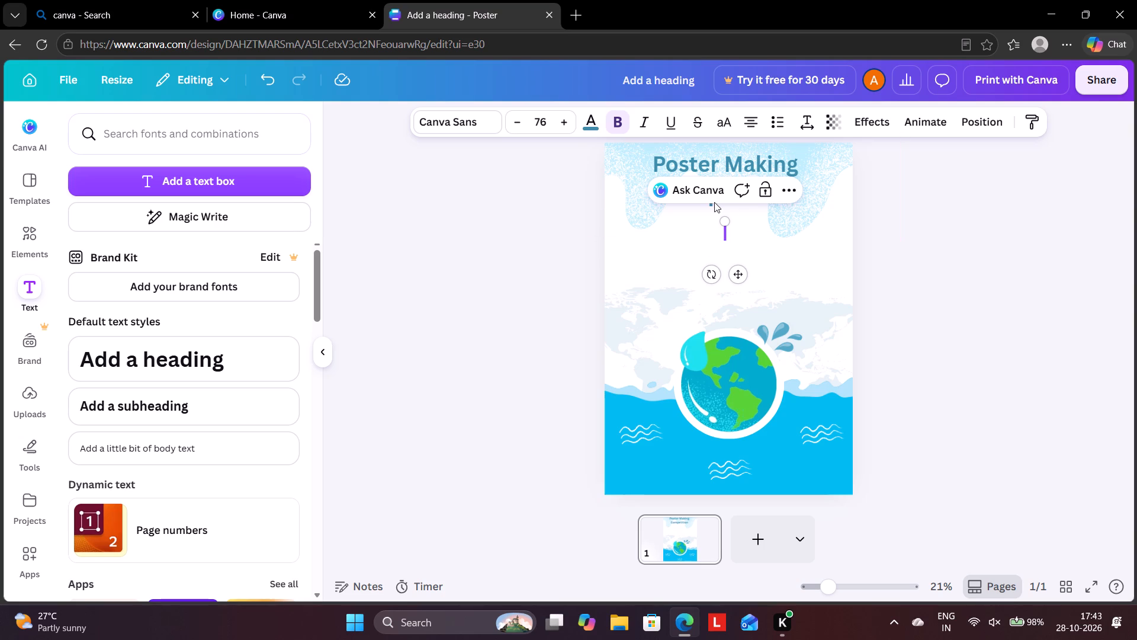
text(2026)
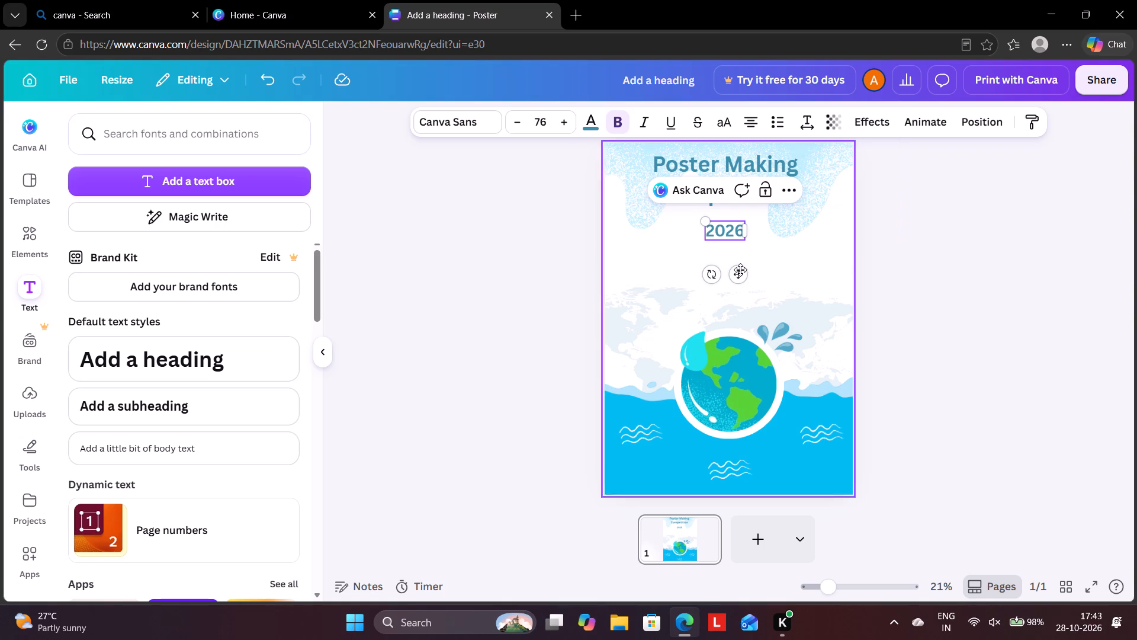
Move the "2026" subheading up so it sits closely beneath the word "Competition", roughly centred, and deselect it.
drag(734, 276, 736, 269)
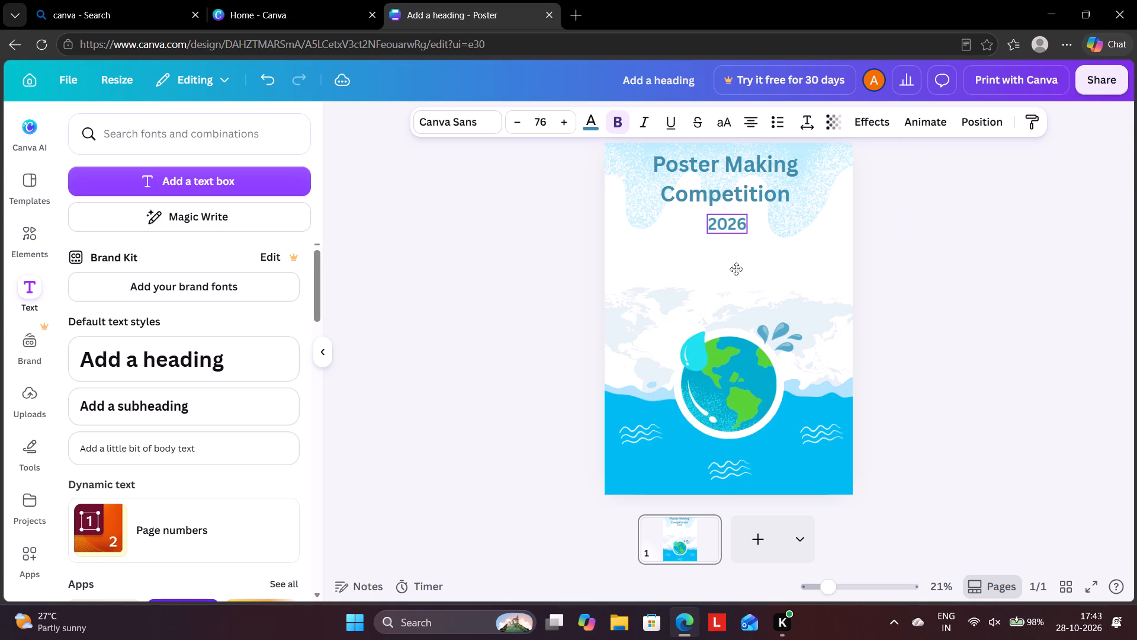
drag(736, 269, 731, 267)
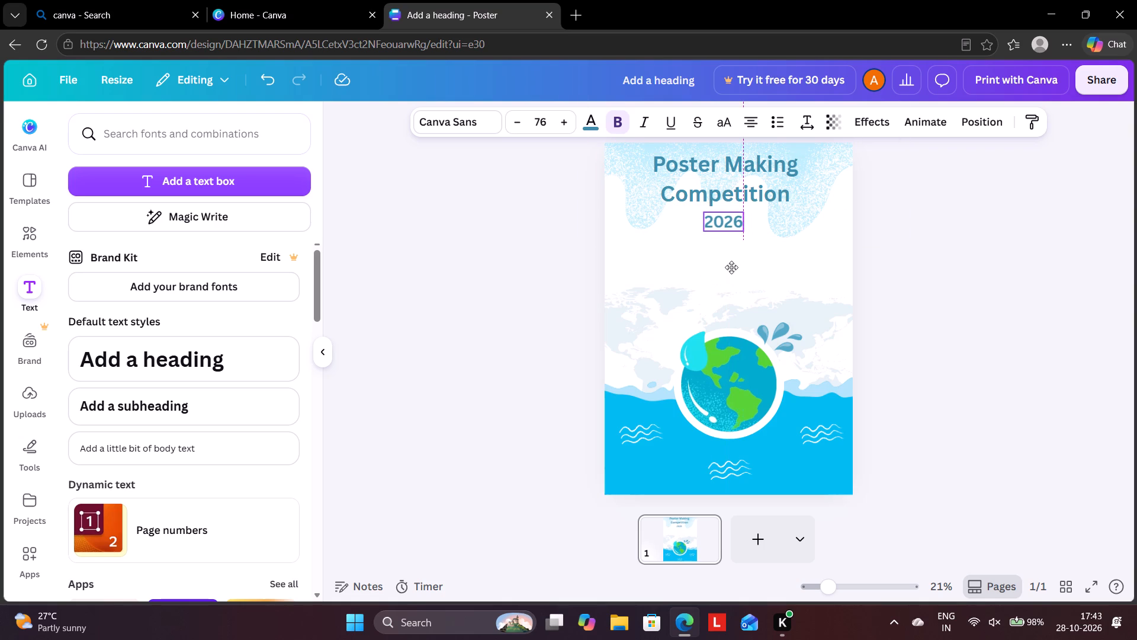
drag(731, 267, 729, 270)
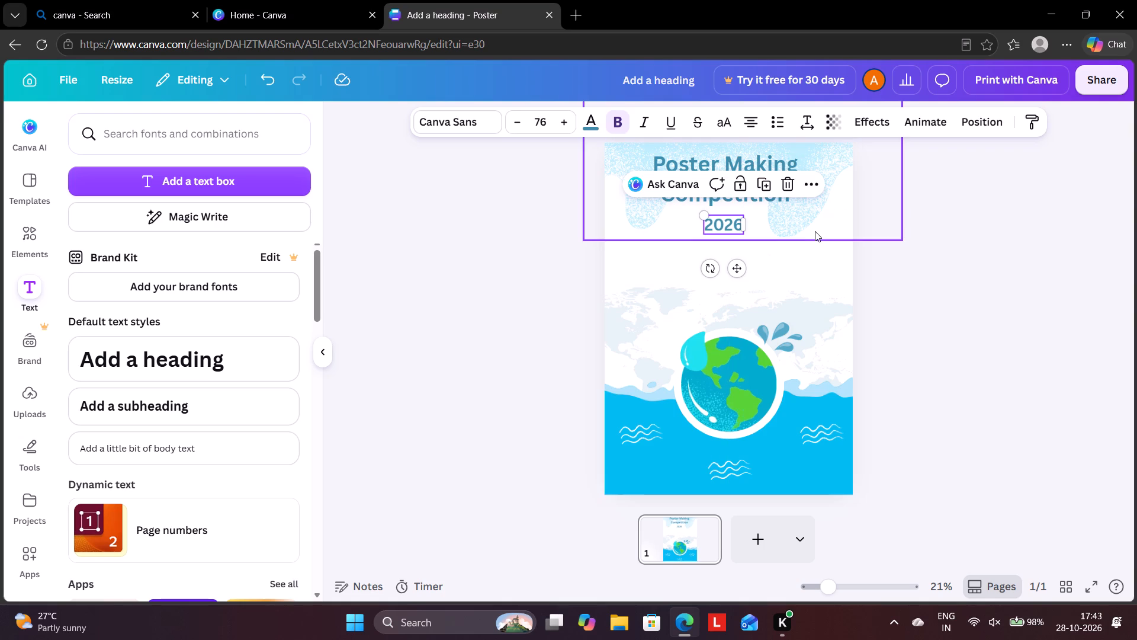
click(815, 231)
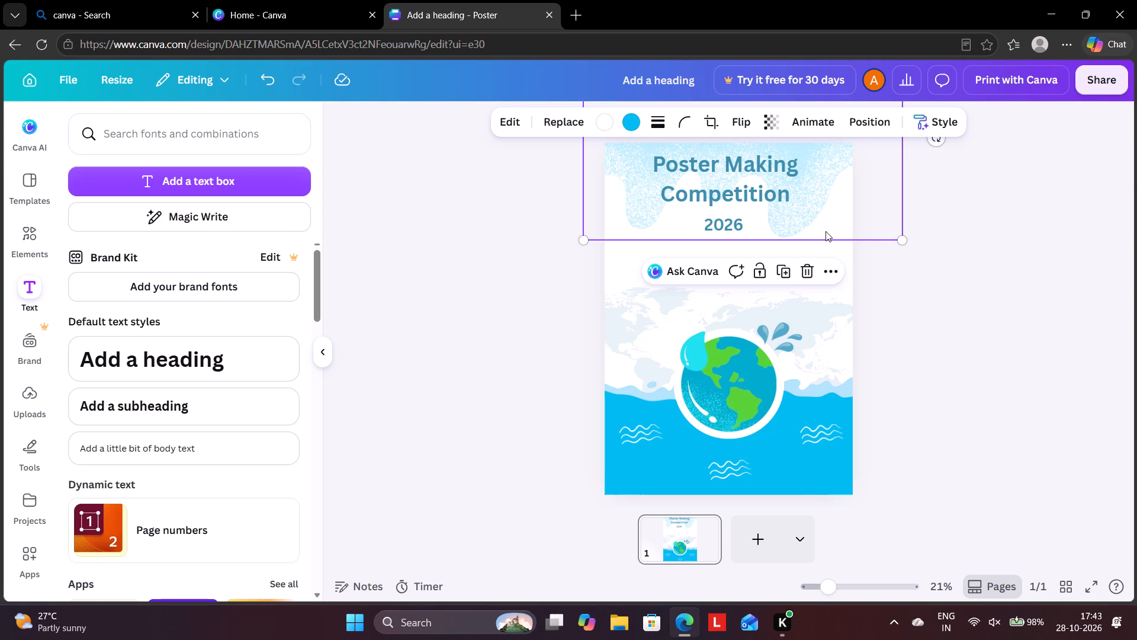
click(955, 252)
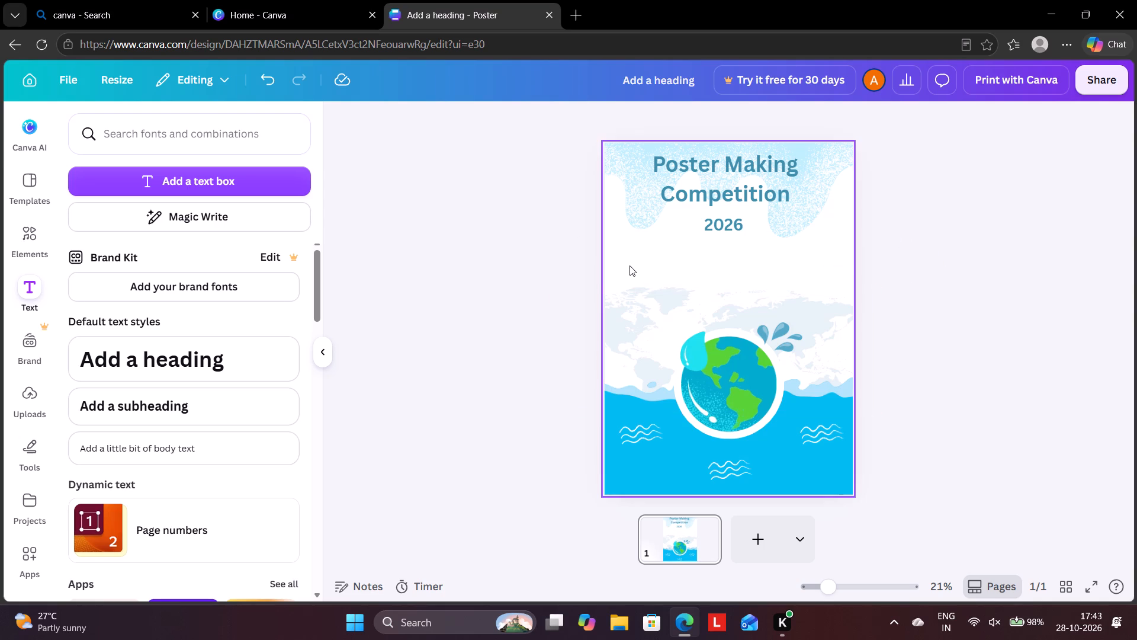
click(629, 264)
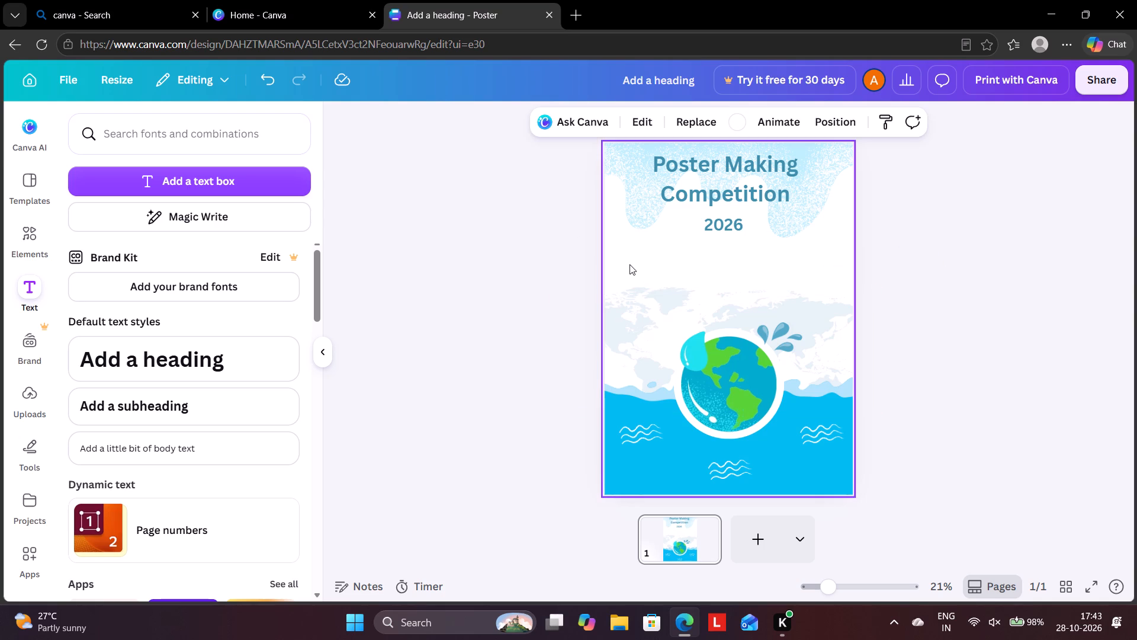
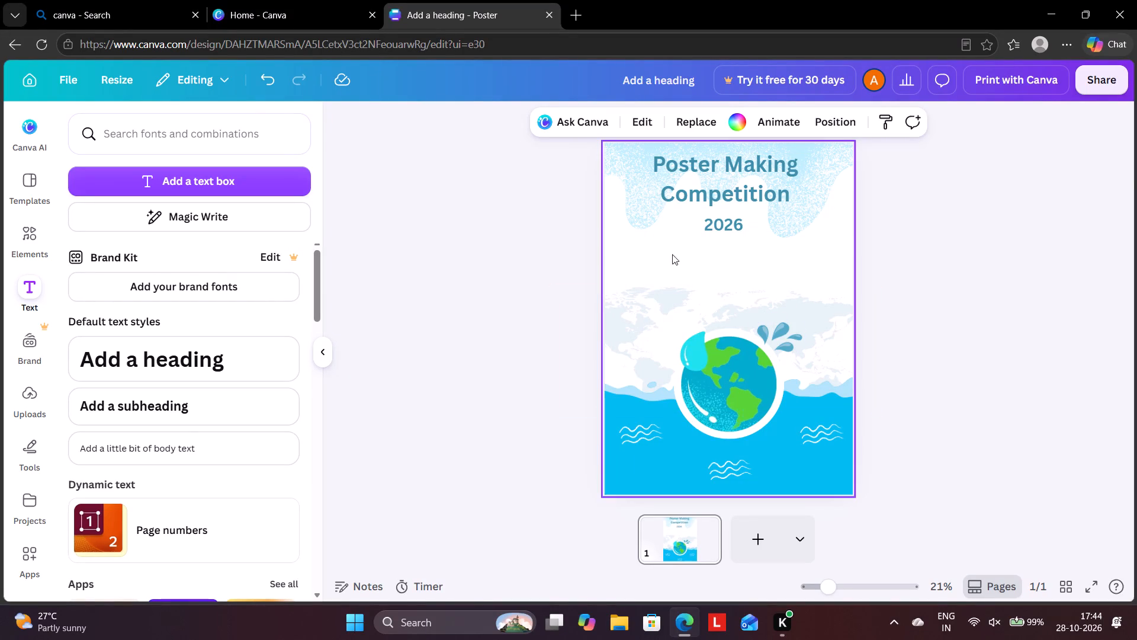
Add a default body text box and move it up into the white area between "2026" and the globe.
click(146, 446)
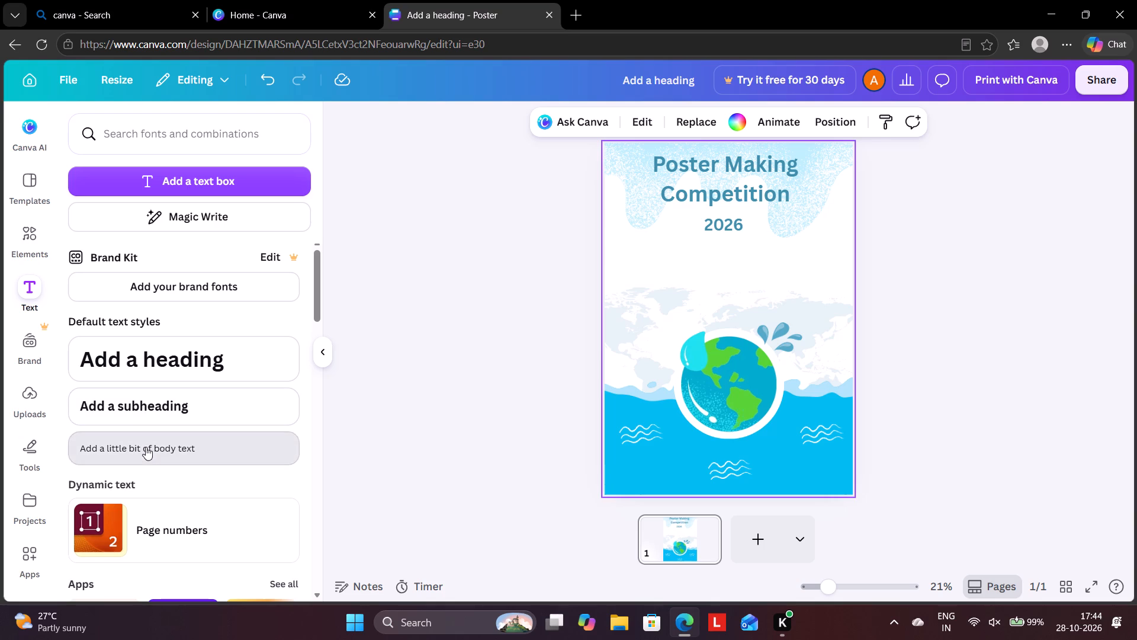
drag(709, 314, 707, 299)
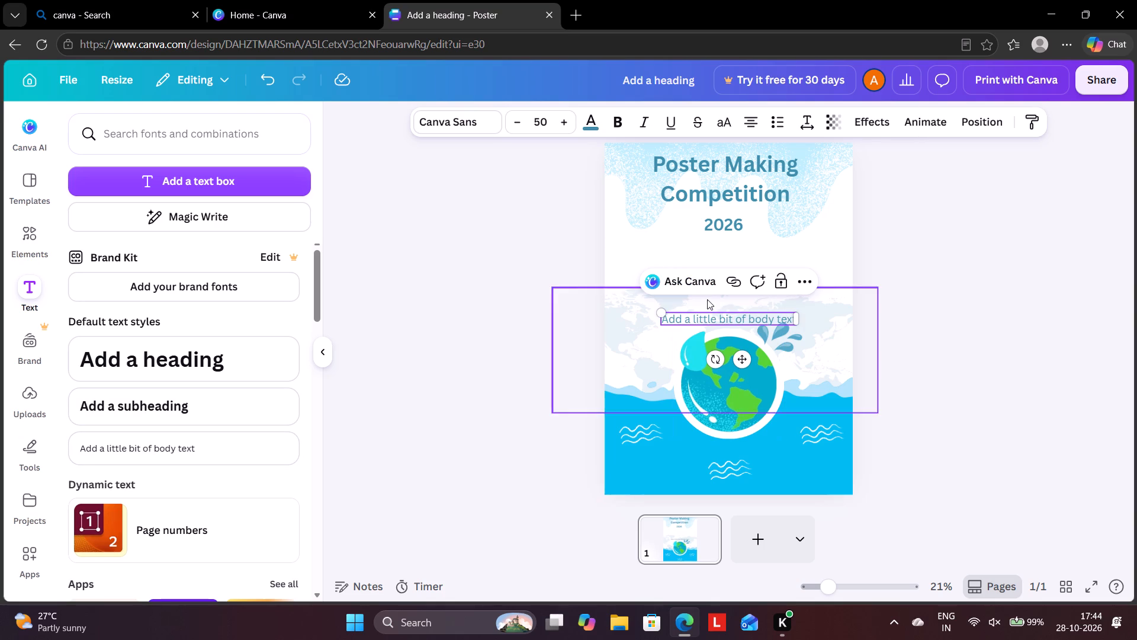
drag(707, 299, 704, 293)
drag(739, 360, 735, 304)
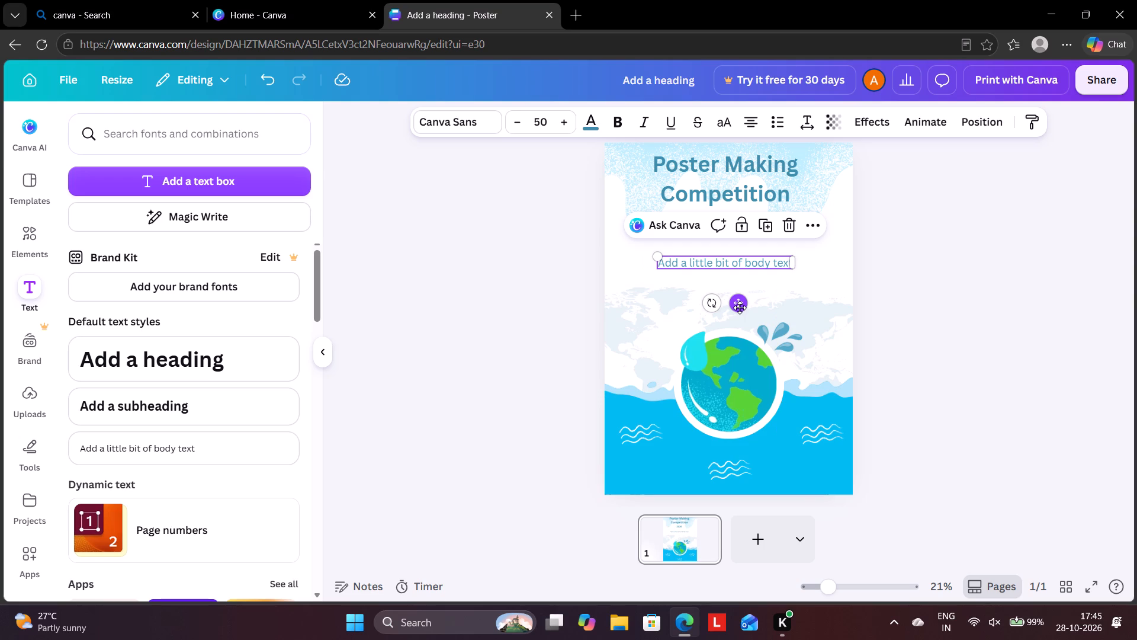
Clear the placeholder wording from the new body text box.
double_click(690, 261)
key(BackSpace)
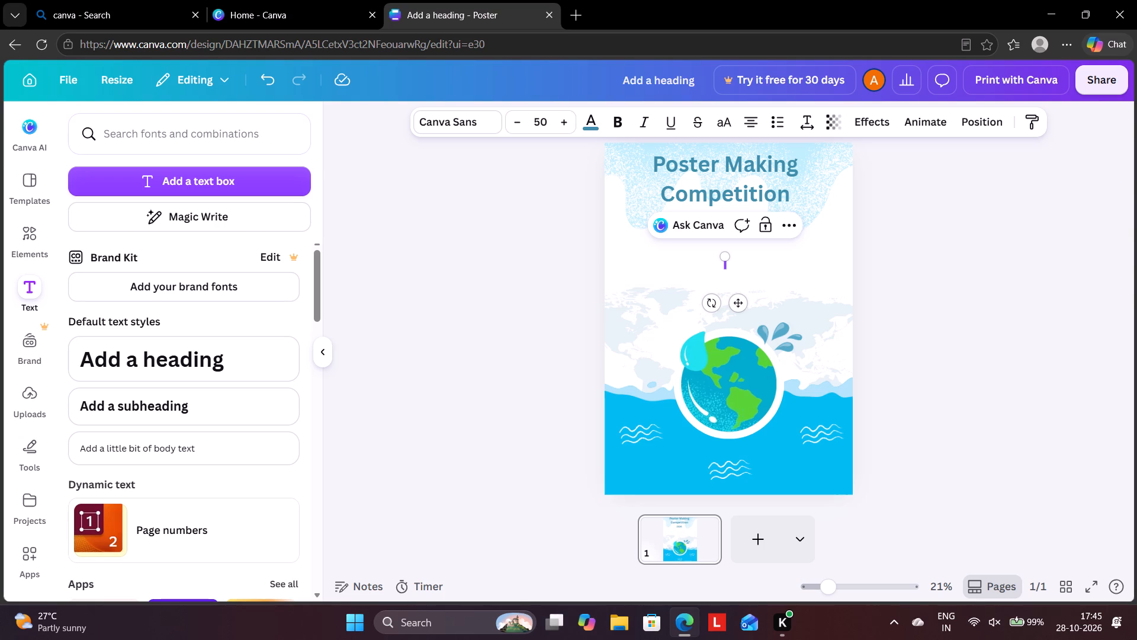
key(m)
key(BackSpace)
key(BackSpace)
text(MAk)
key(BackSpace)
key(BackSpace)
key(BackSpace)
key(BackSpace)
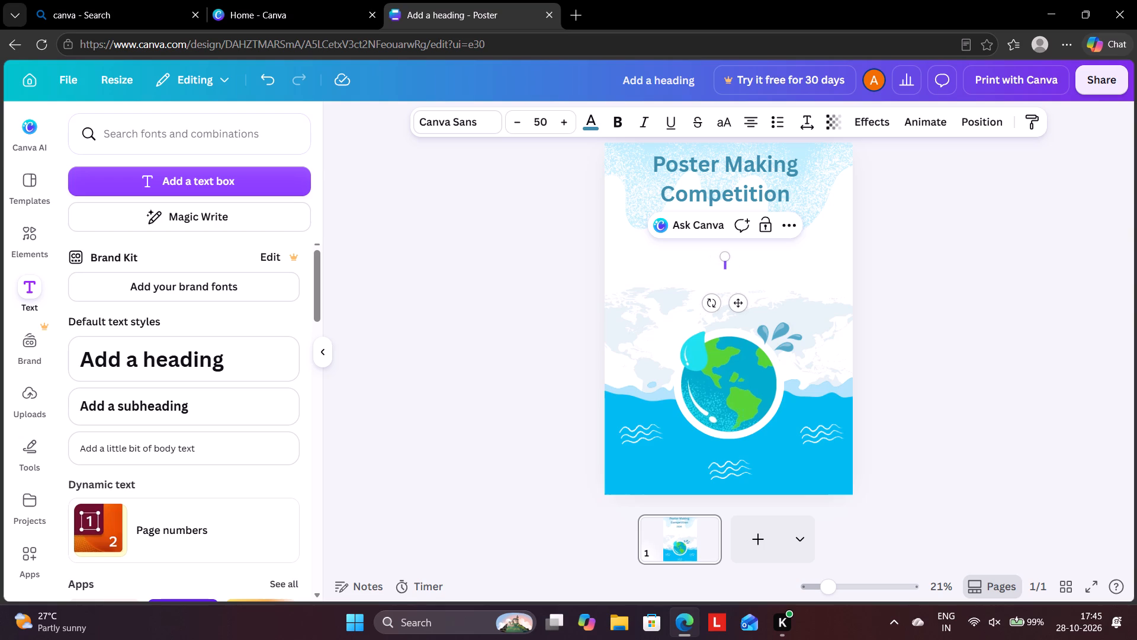
Enter "SHOW YOUR" in capitals as the start of the body text line.
text(SH)
text(oe)
key(space)
text(youe)
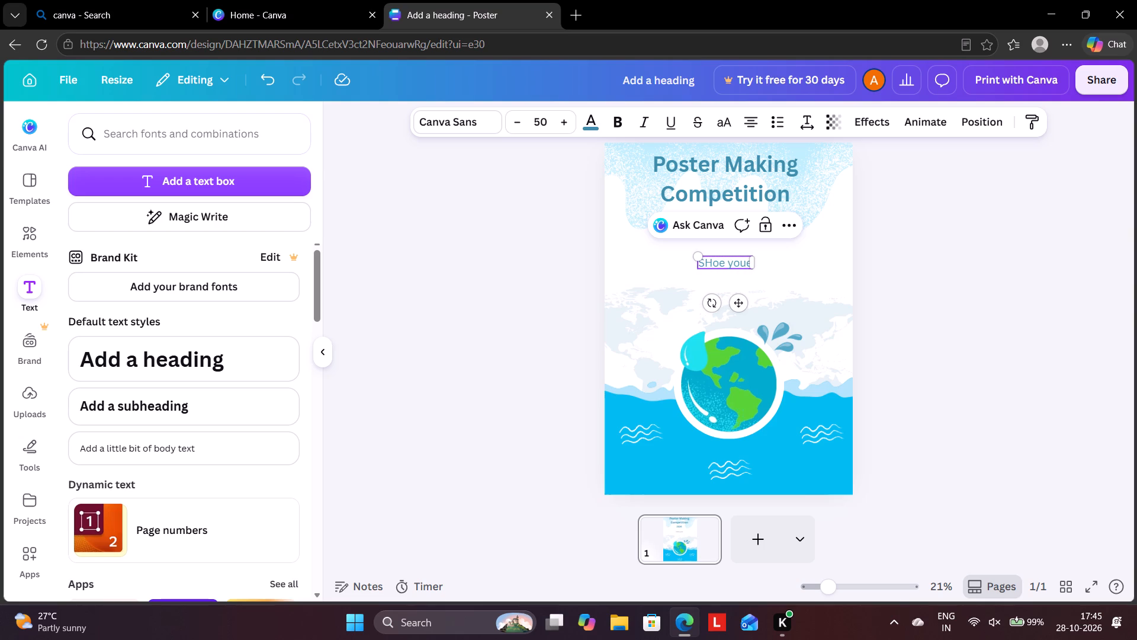
key(BackSpace)
text(r)
key(space)
key(BackSpace)
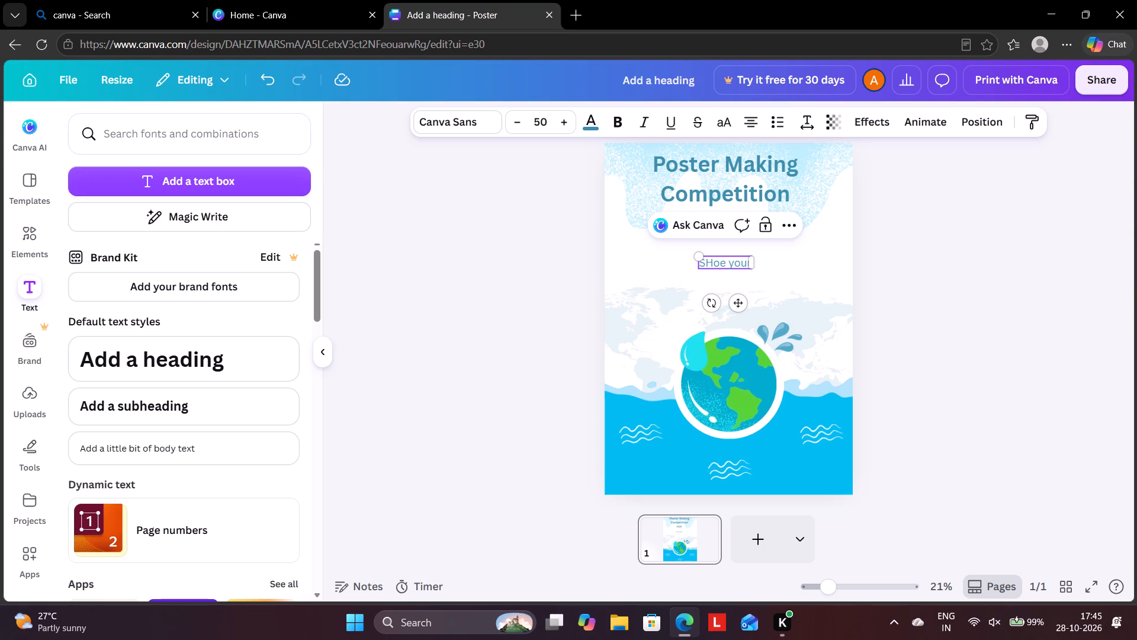
key(BackSpace)
key(BackSpace)
key(BackSpace)
key(BackSpace)
key(BackSpace)
key(BackSpace)
key(BackSpace)
text(OW)
key(space)
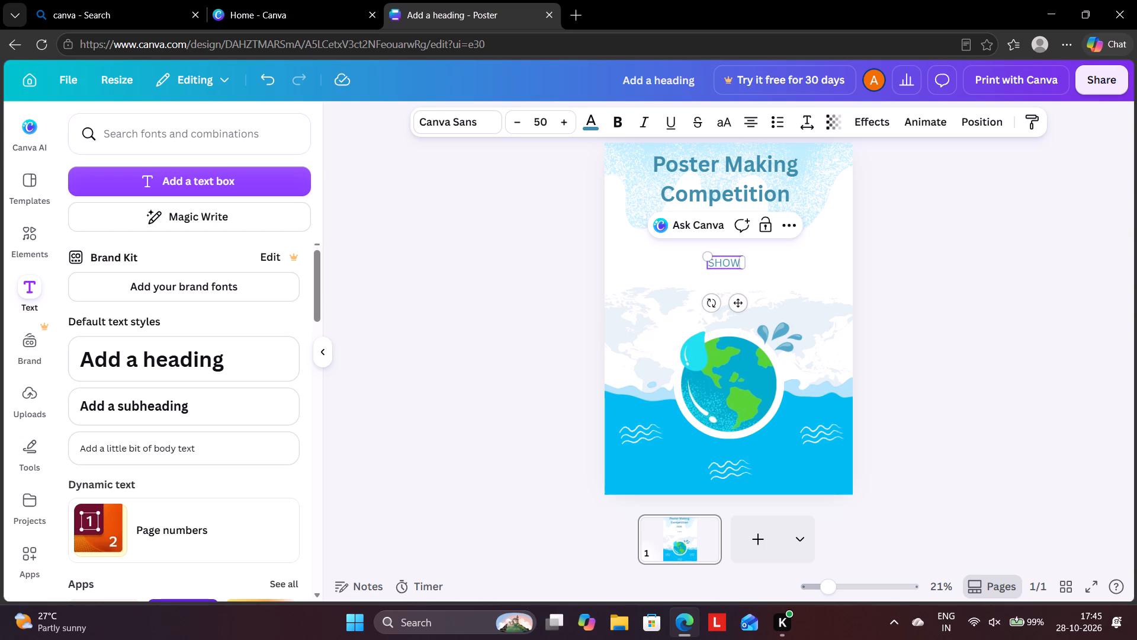
text(YOUR)
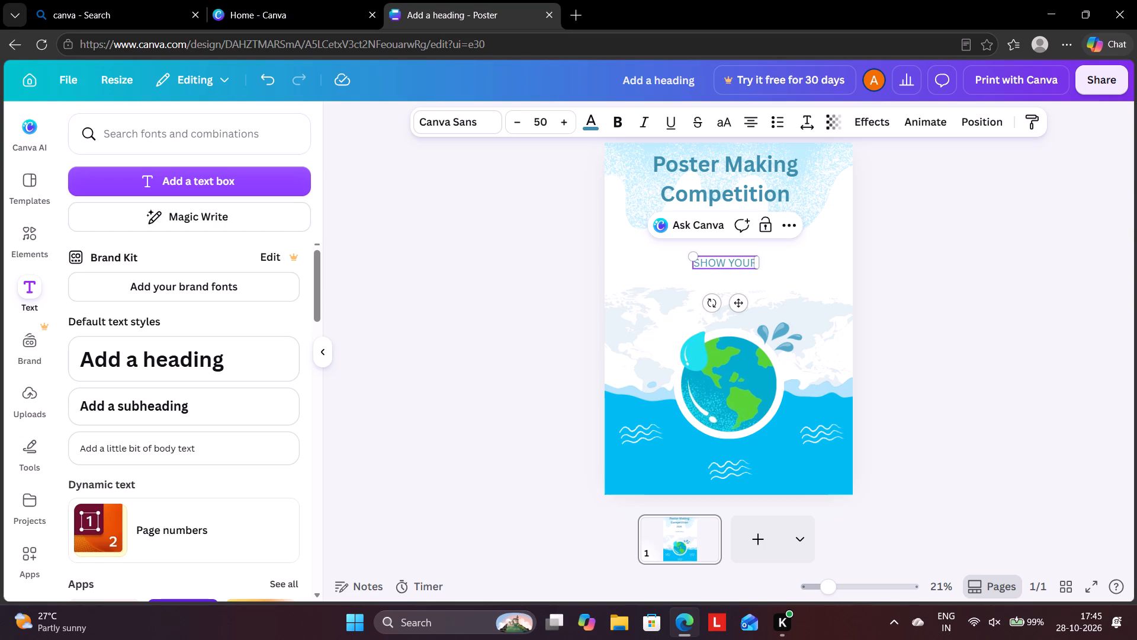
key(space)
Continue the body text line with "POSTER MAKING CREATIV".
text(POSTER MAKIND)
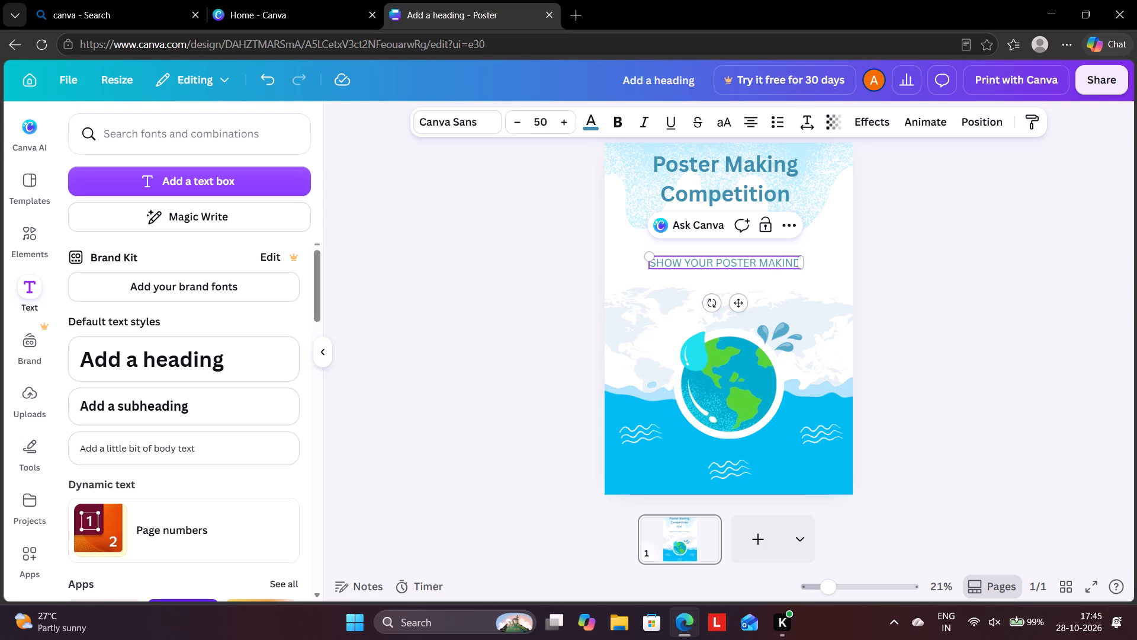
key(BackSpace)
text(G CREA)
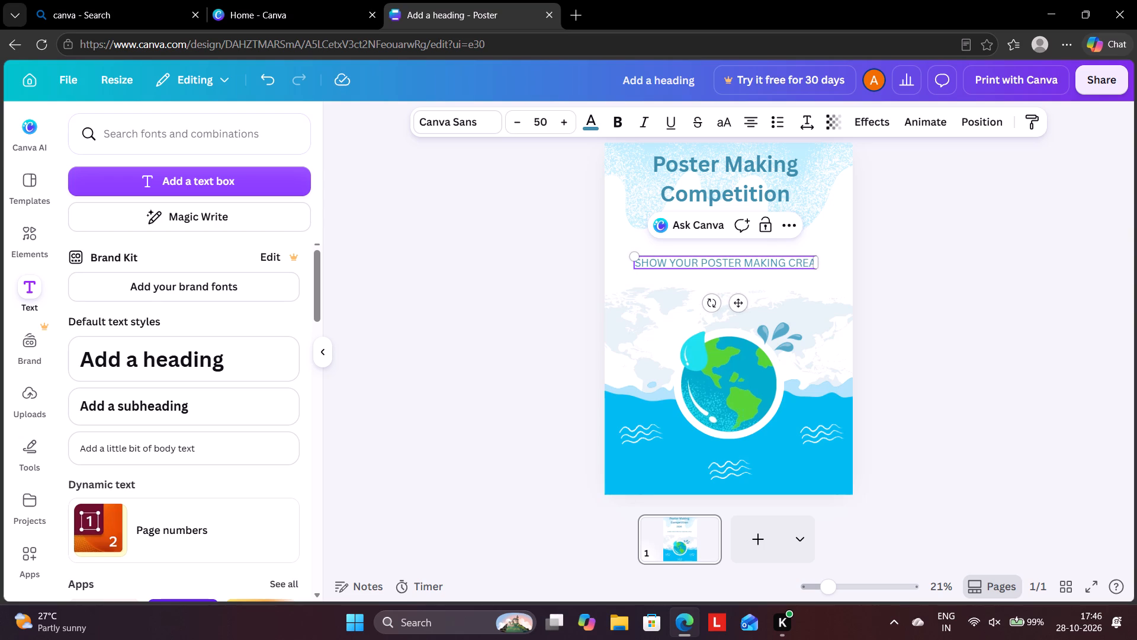
key(t)
text(IV)
key(i)
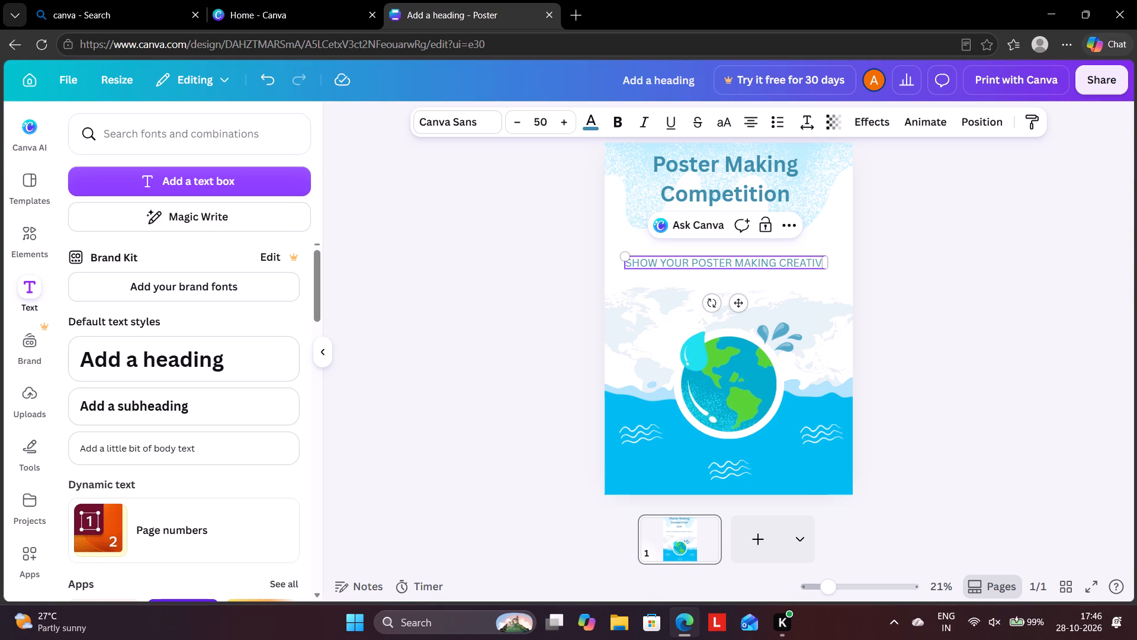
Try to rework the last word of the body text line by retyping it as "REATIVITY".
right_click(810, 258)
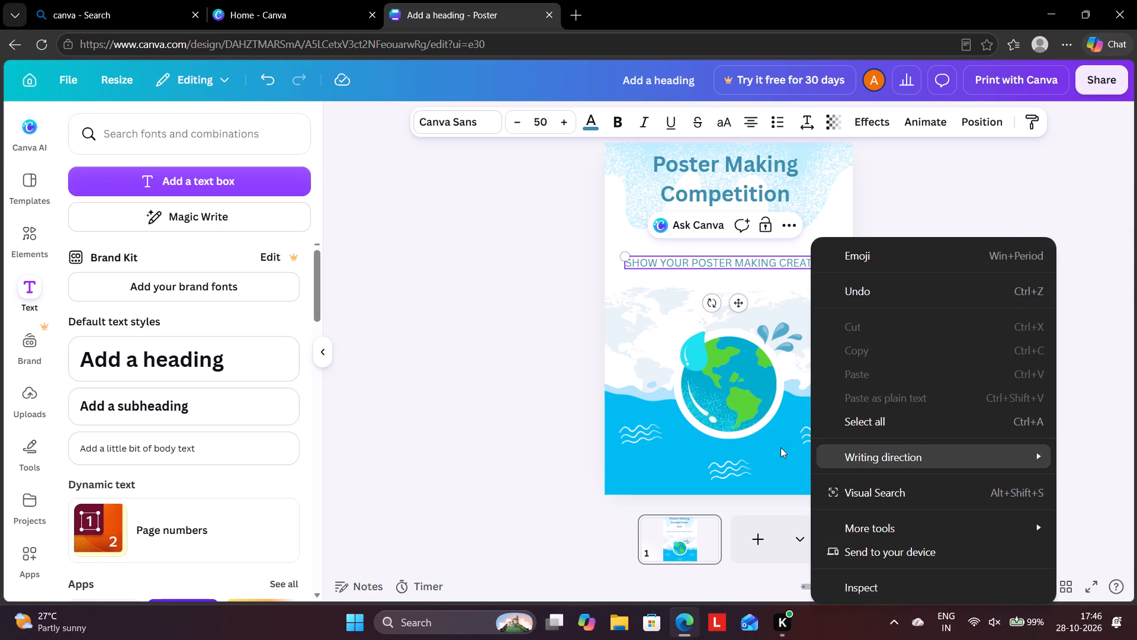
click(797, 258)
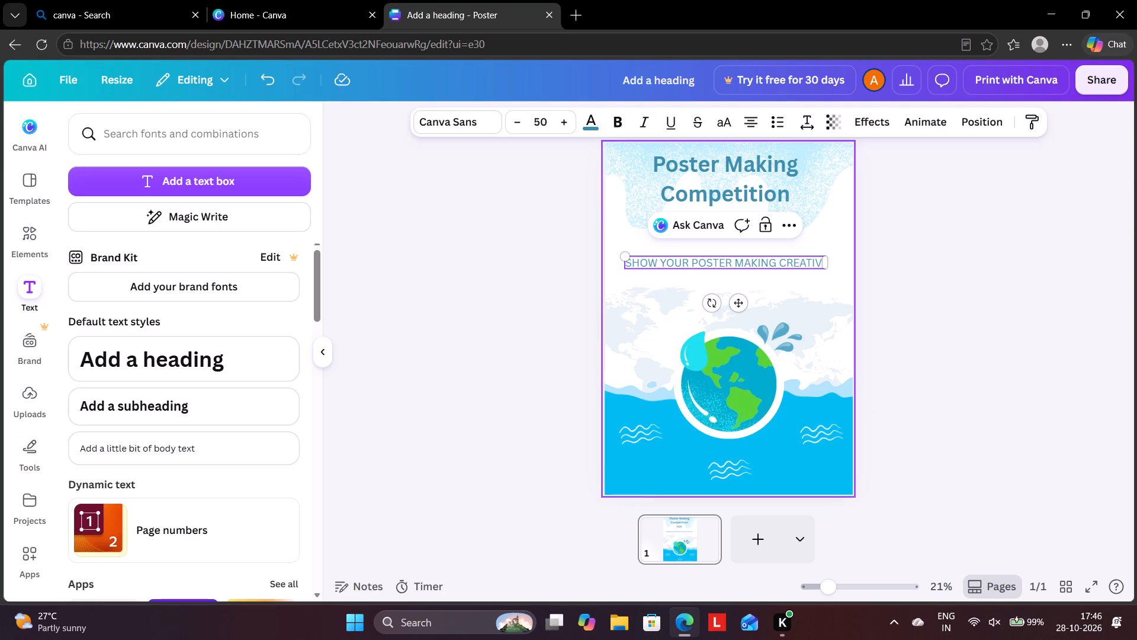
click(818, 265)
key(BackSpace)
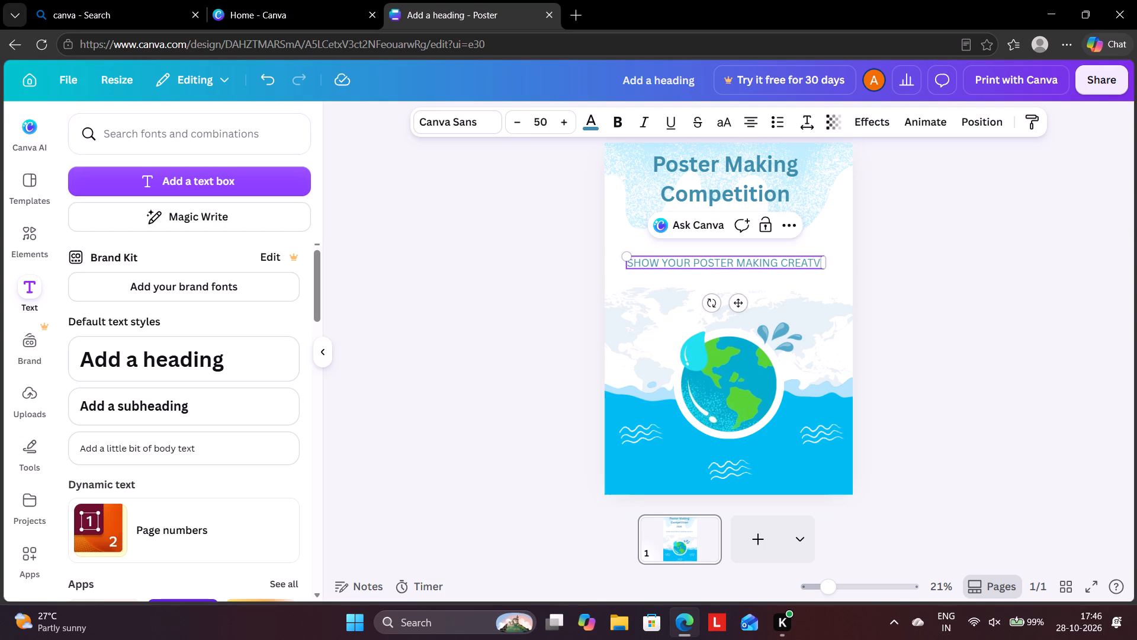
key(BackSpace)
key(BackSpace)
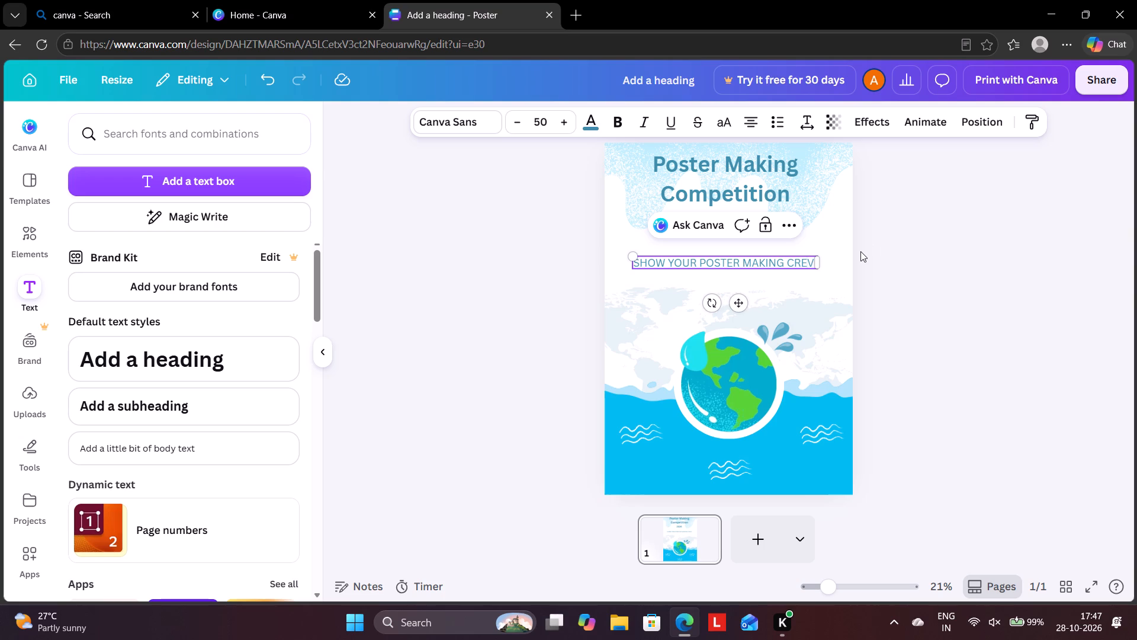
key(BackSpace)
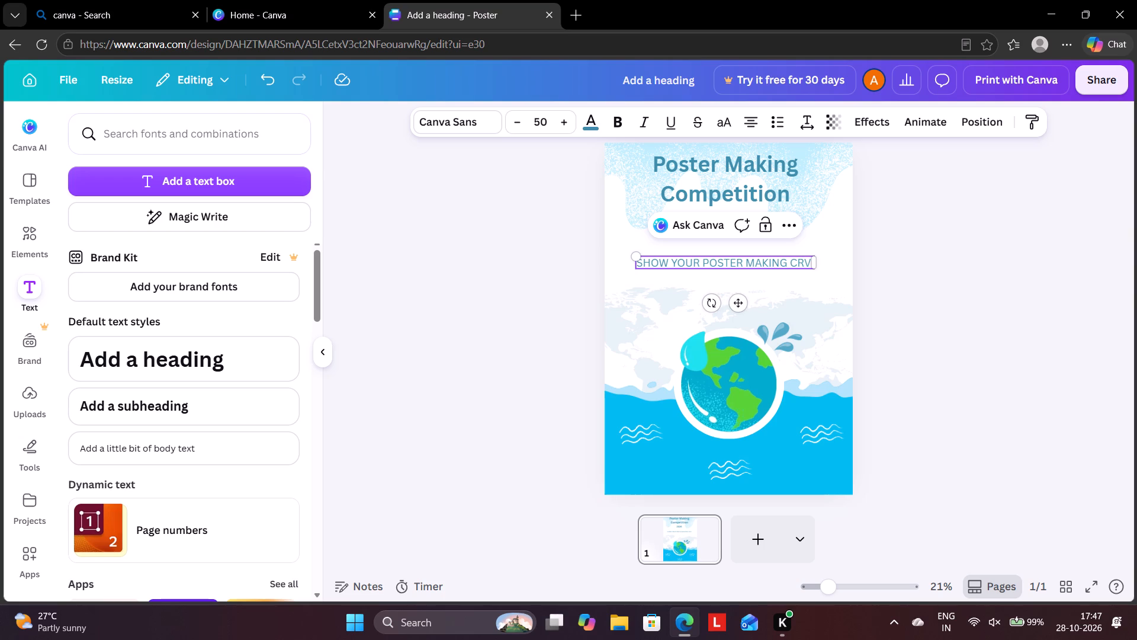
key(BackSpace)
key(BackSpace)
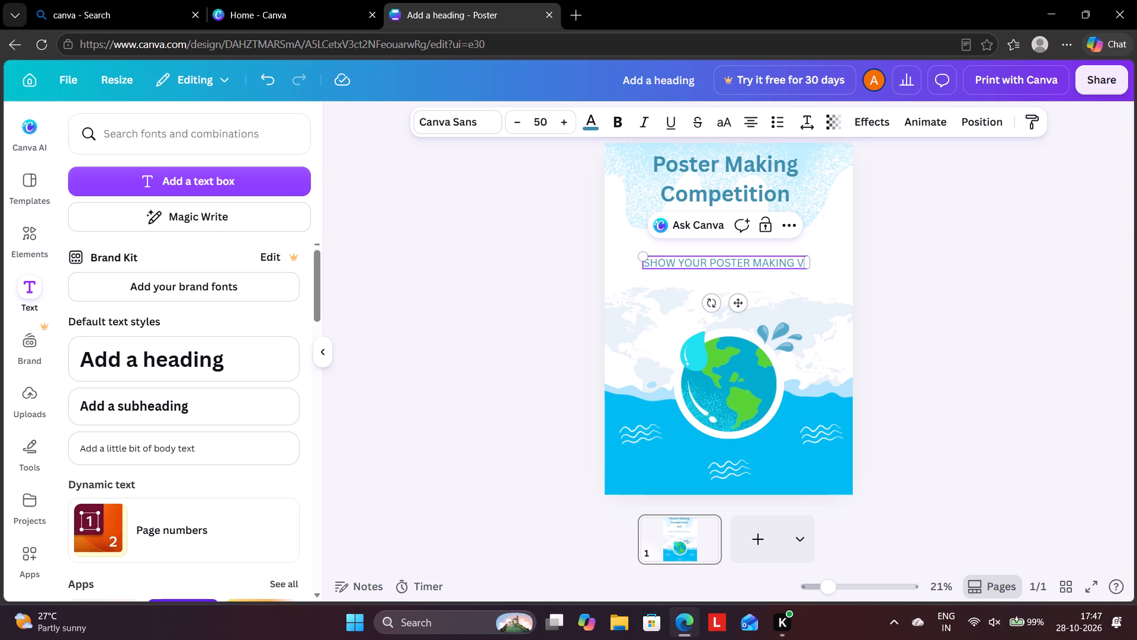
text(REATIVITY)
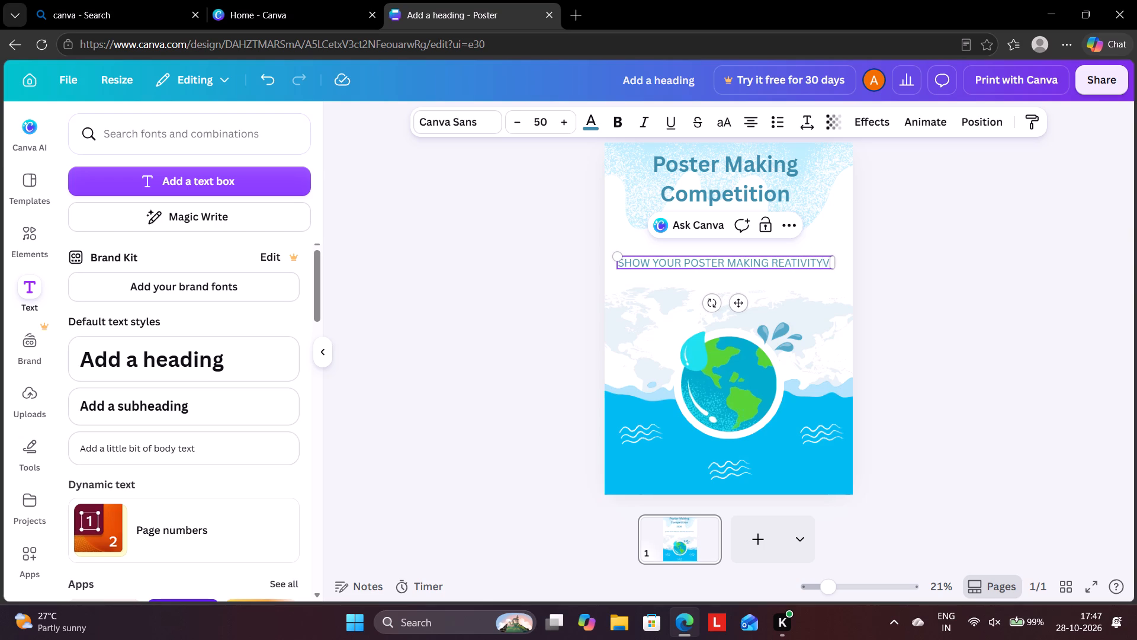
Remove the garbled last word and stray letters so the body text line reads "SHOW YOUR POSTER MAKING".
key(BackSpace)
key(BackSpace)
key(BackSpace)
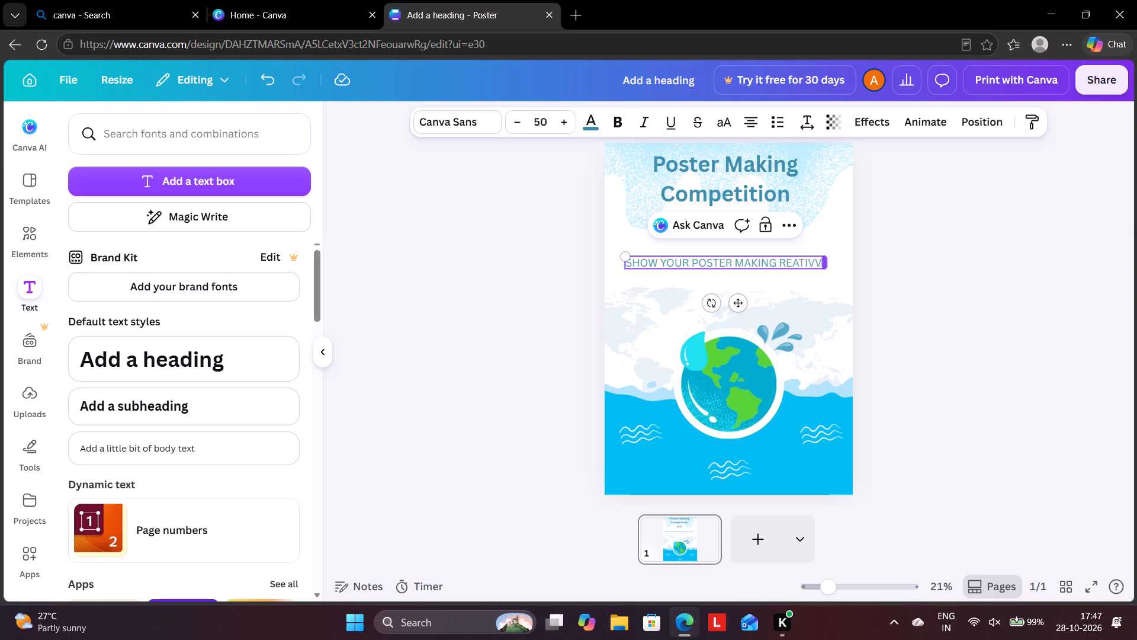
key(BackSpace)
key(BackSpace)
key(BackSpace)
key(BackSpace)
key(BackSpace)
key(BackSpace)
key(BackSpace)
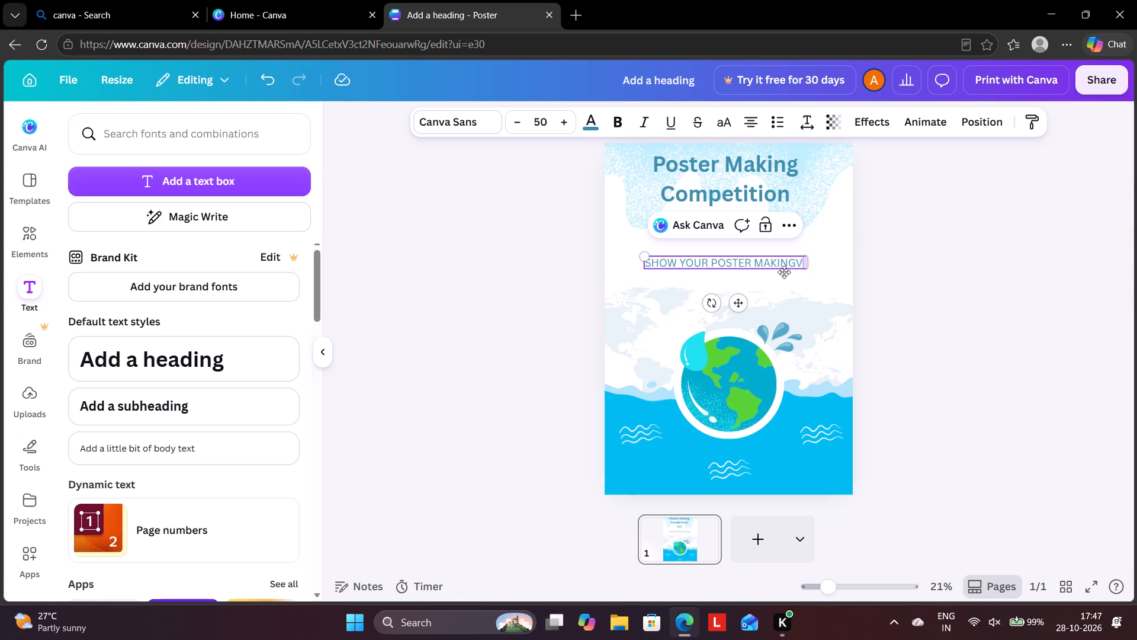
key(Right)
key(Right)
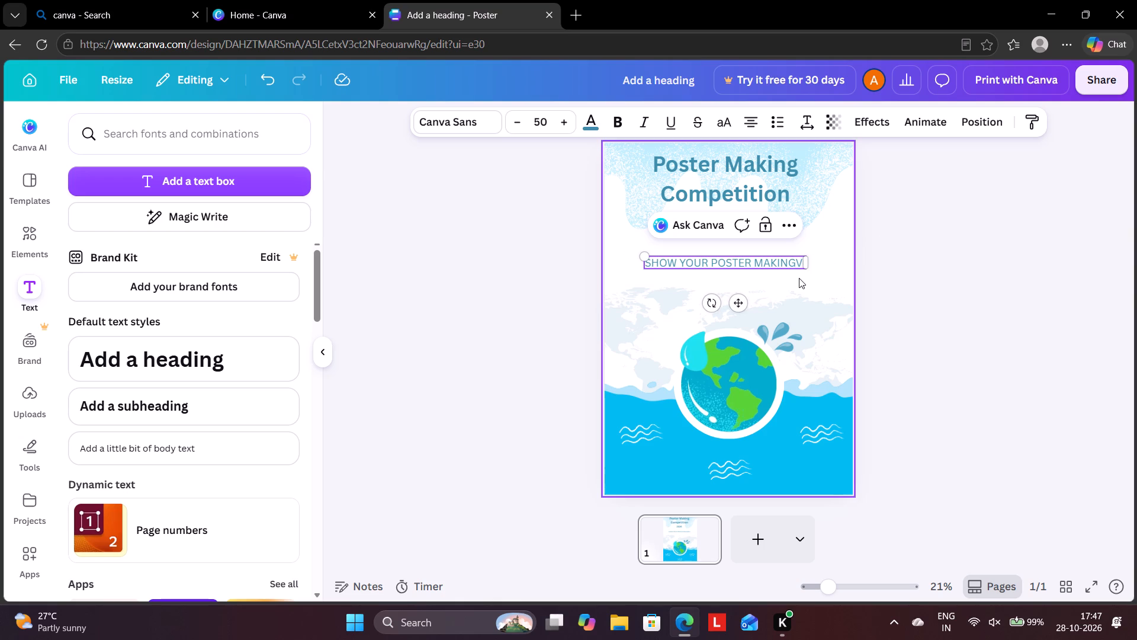
key(BackSpace)
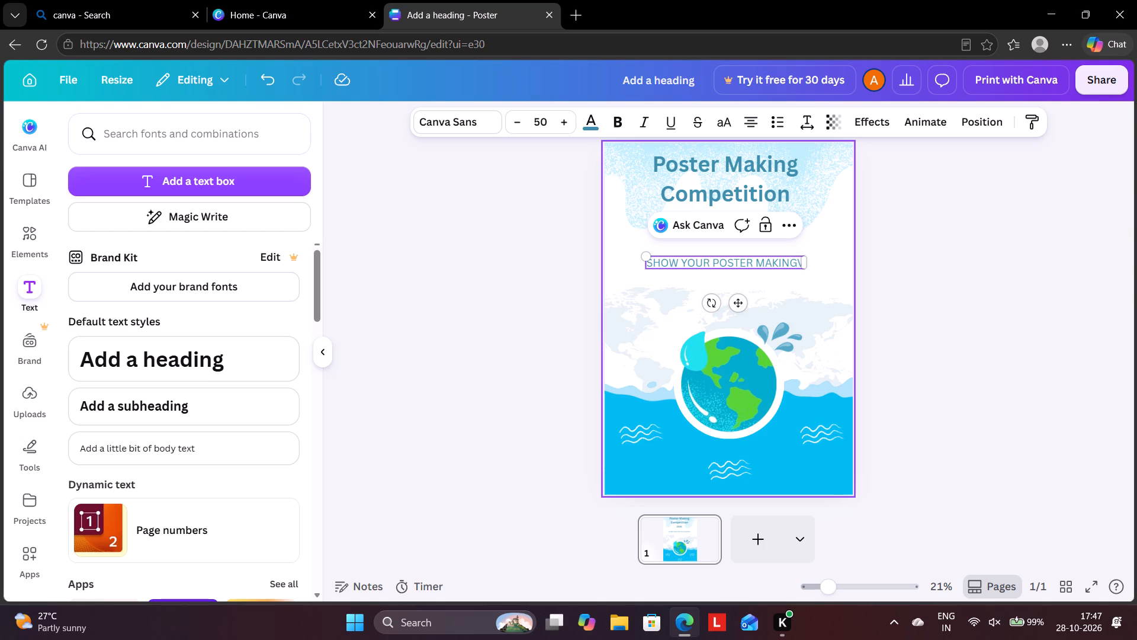
key(BackSpace)
key(space)
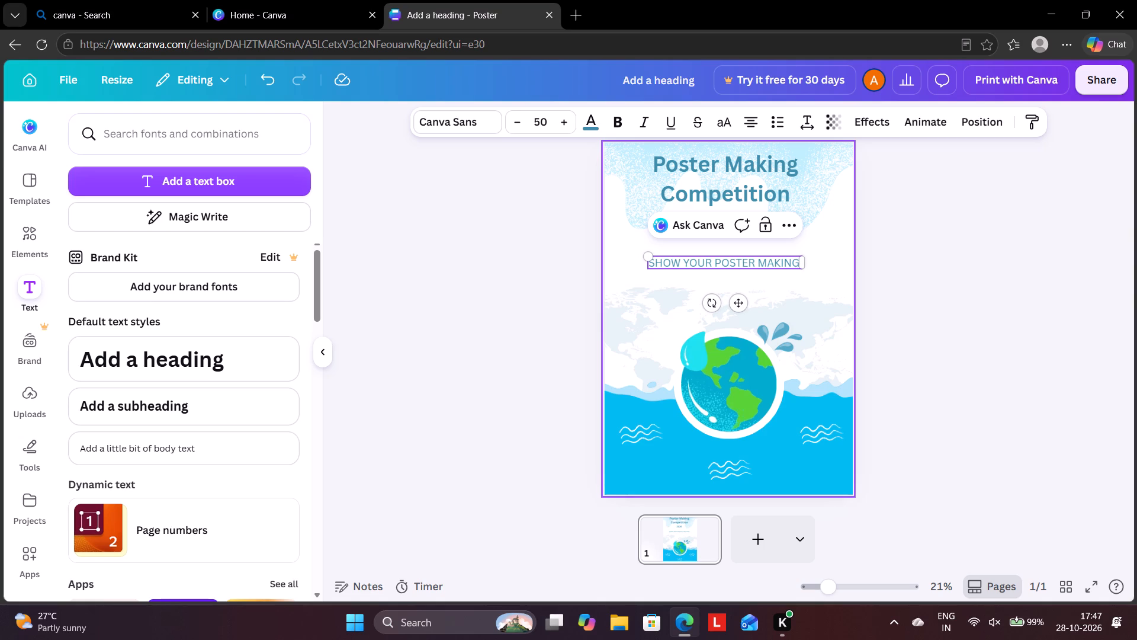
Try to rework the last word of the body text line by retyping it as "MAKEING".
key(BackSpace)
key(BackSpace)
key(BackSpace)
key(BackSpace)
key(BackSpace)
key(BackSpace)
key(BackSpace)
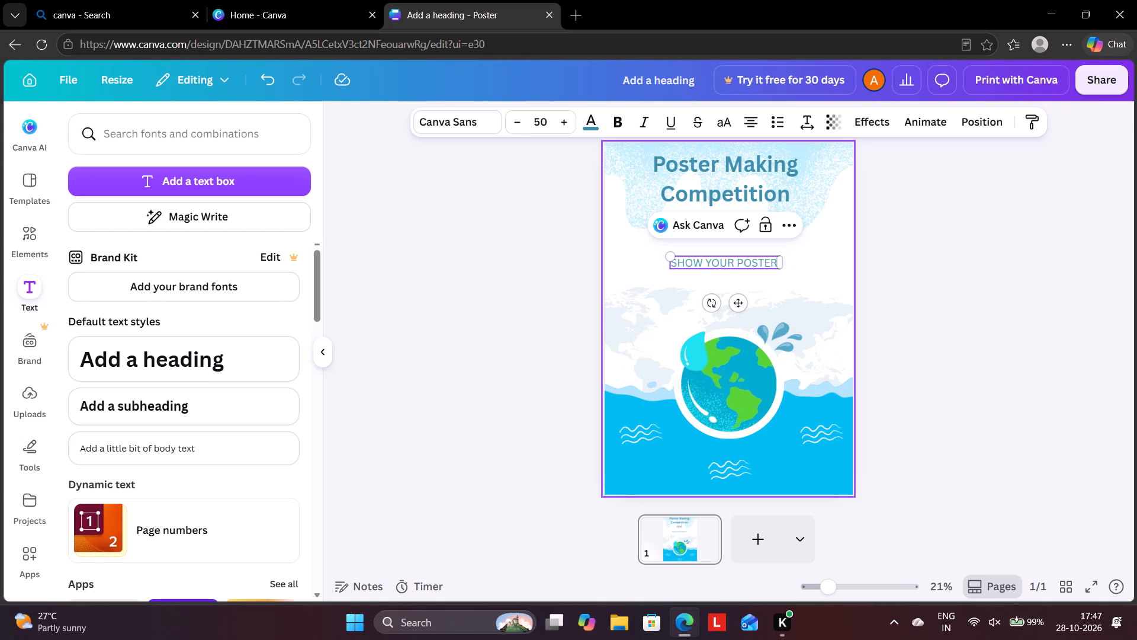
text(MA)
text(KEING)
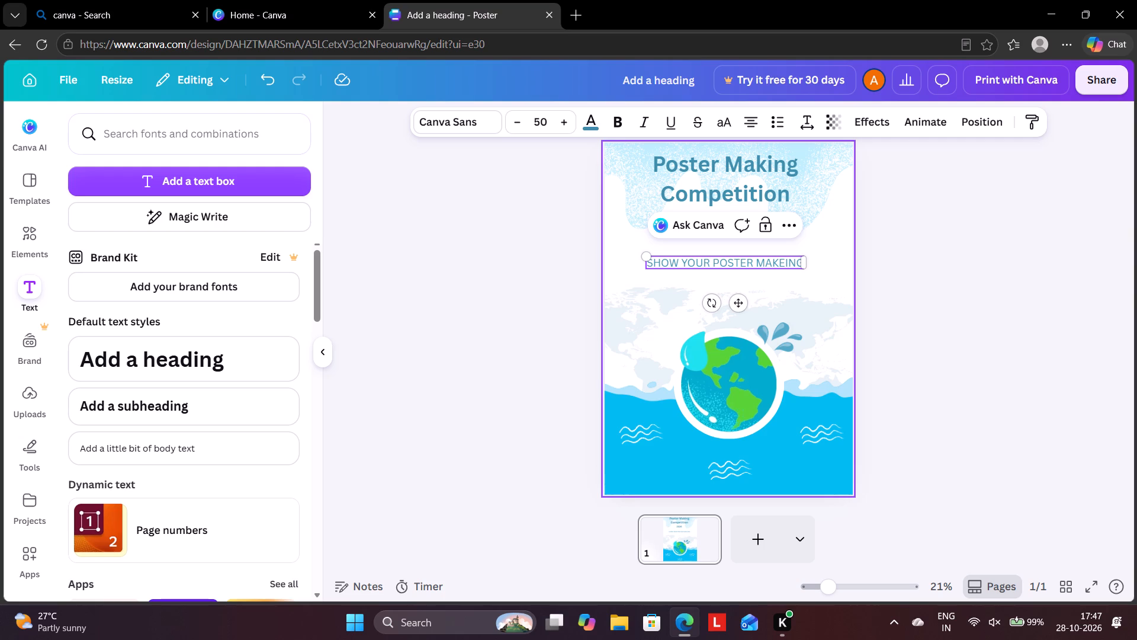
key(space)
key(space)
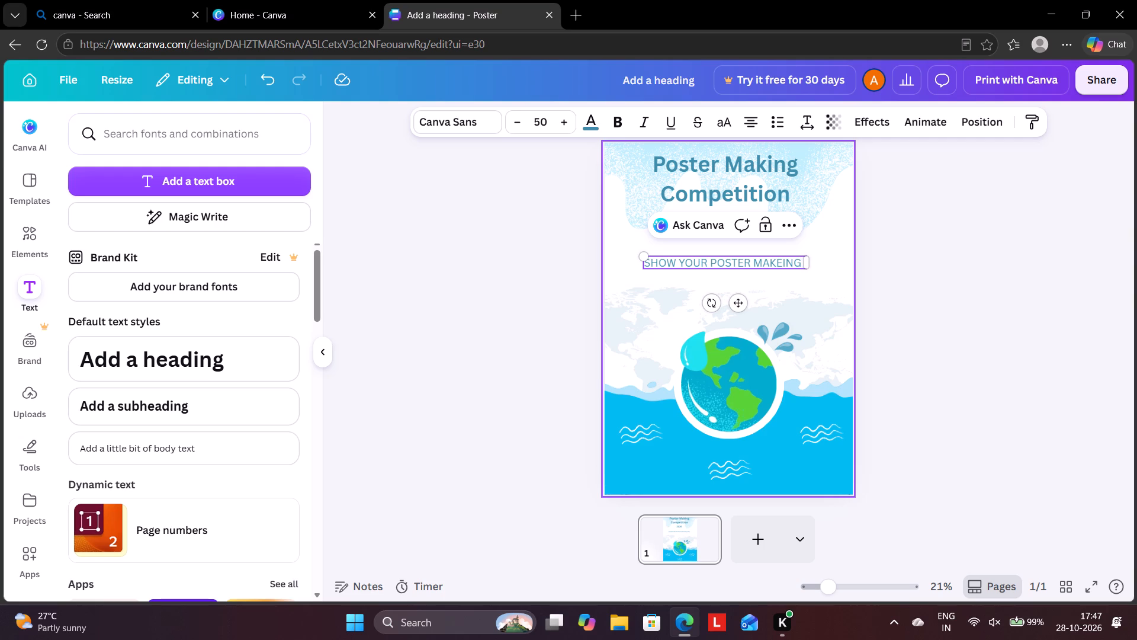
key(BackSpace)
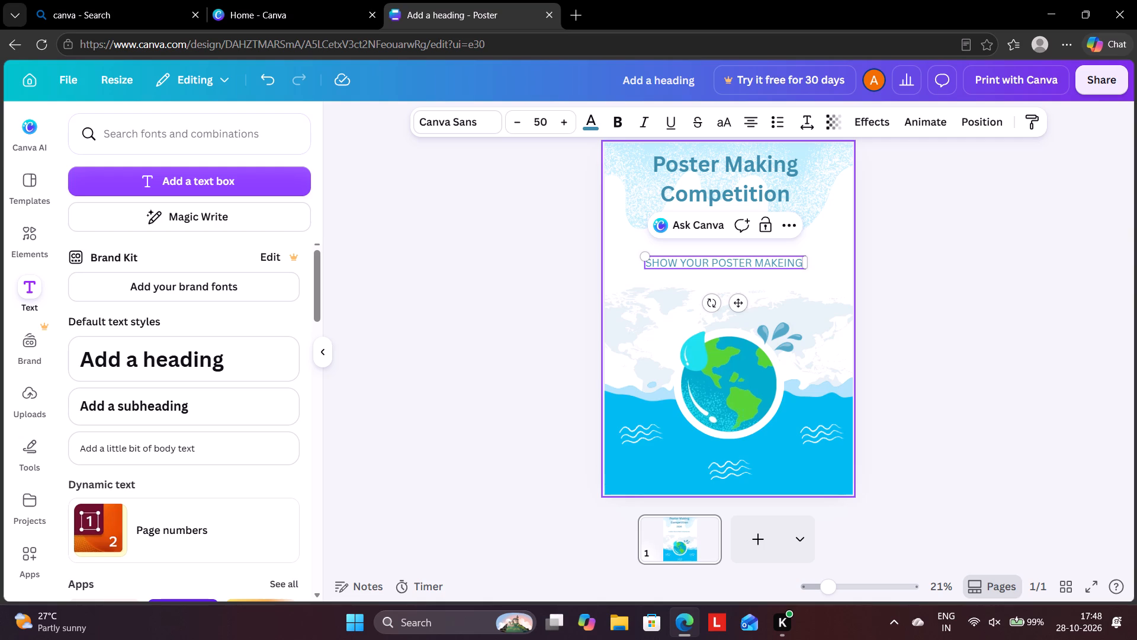
Delete all the text of the body text line beneath the year, leaving nothing of the slogan.
key(BackSpace)
key(BackSpace)
key(BackSpace)
key(BackSpace)
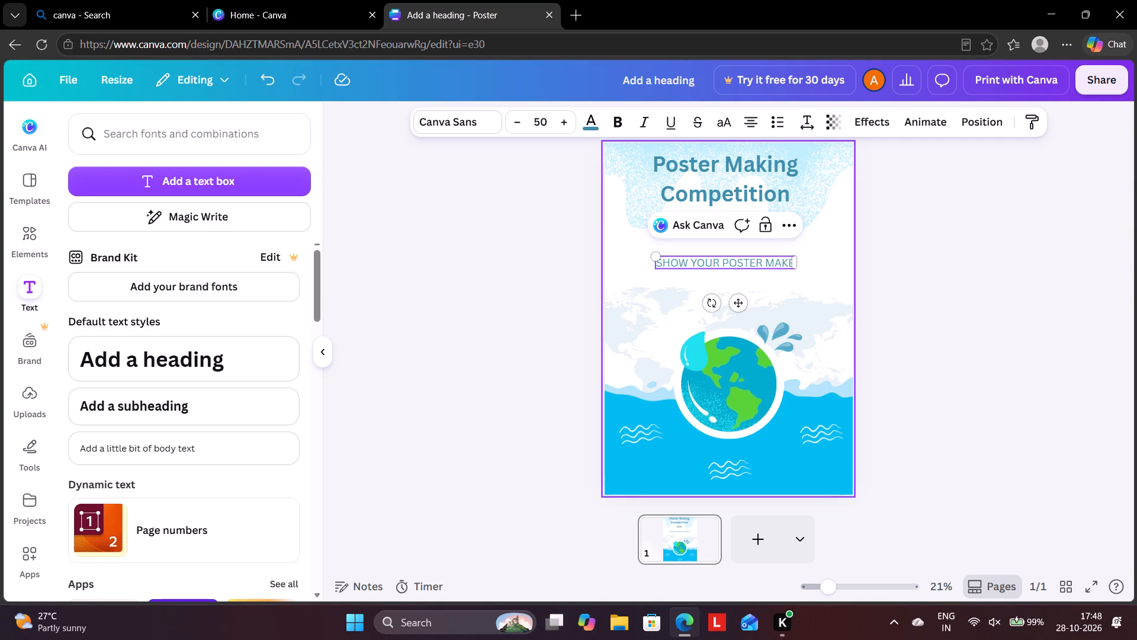
key(BackSpace)
key(BackSpace)
key(BackSpace)
key(BackSpace)
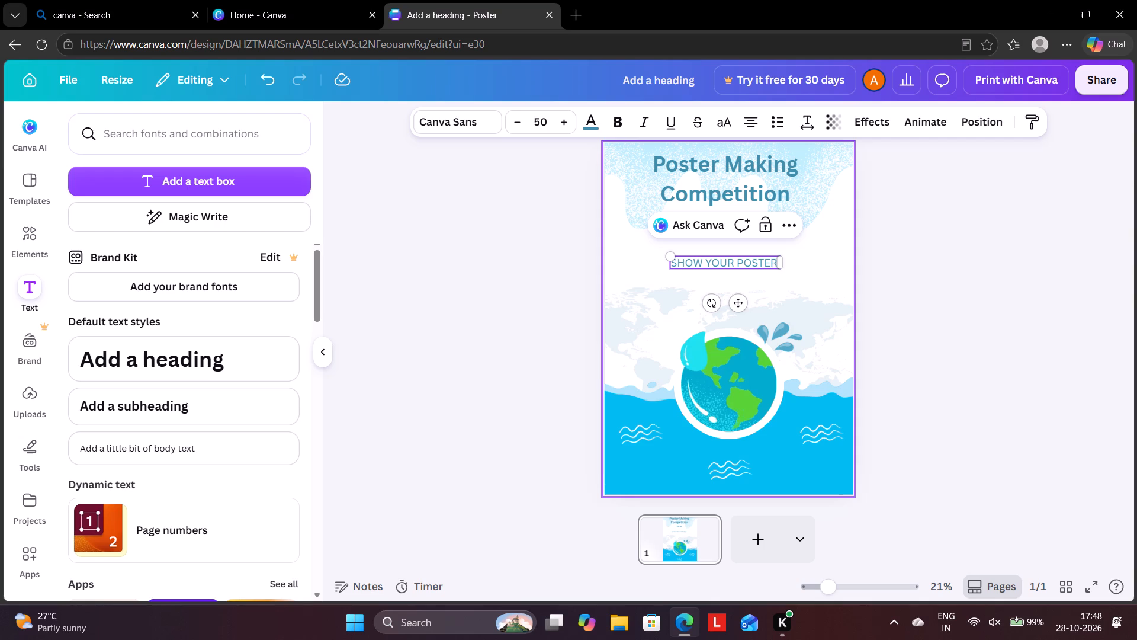
key(BackSpace)
key(BackSpace)
key(BackSpace)
key(BackSpace)
key(BackSpace)
key(BackSpace)
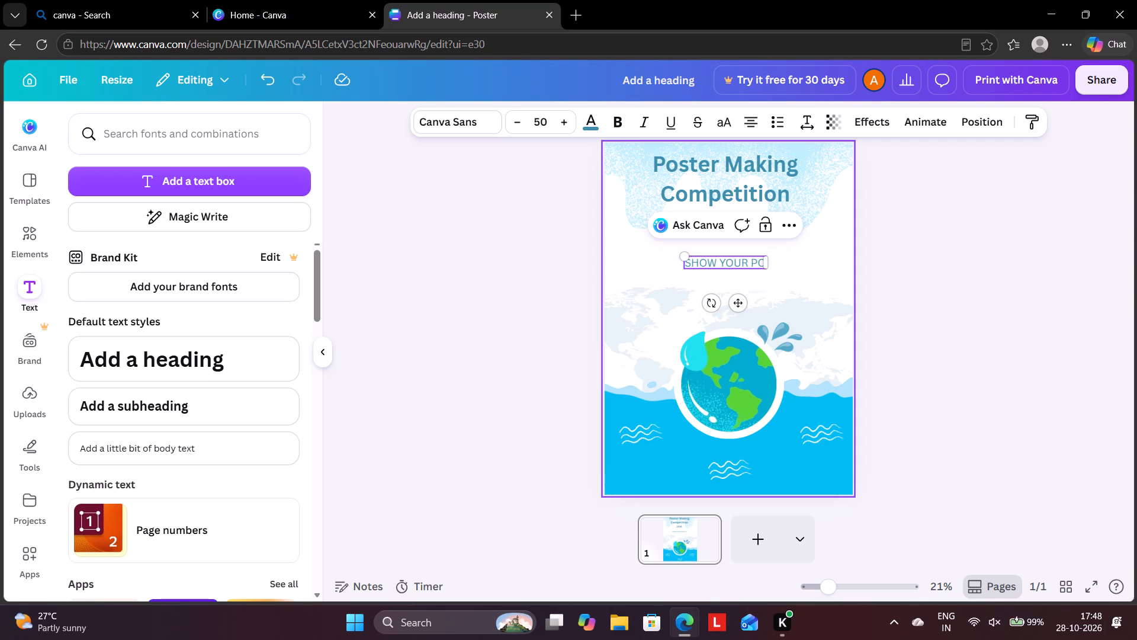
key(BackSpace)
key(BackSpace)
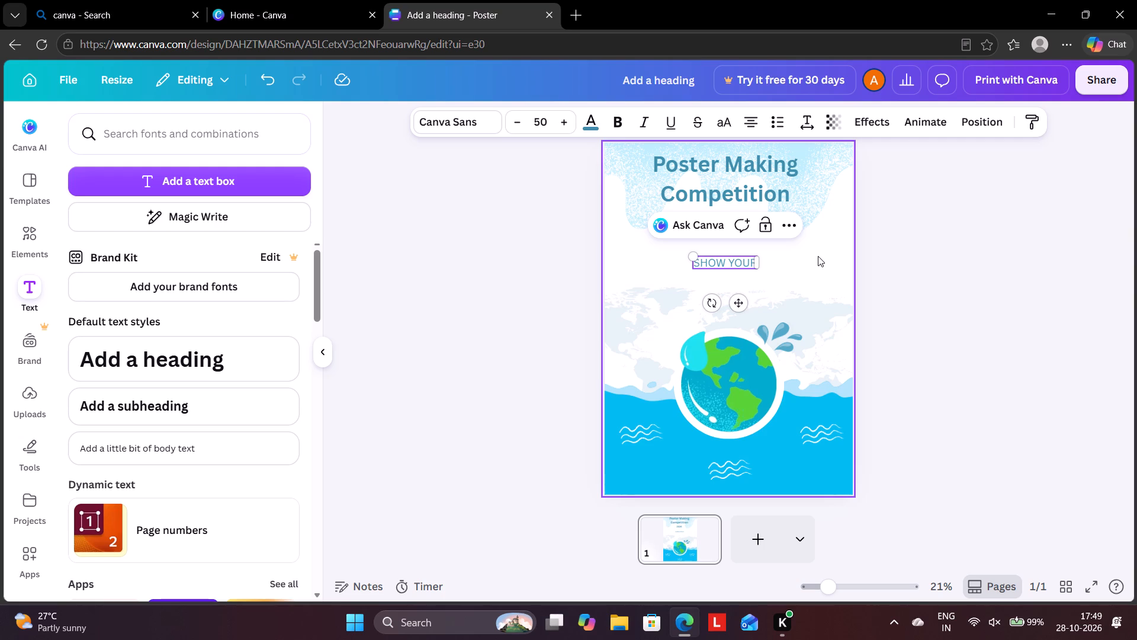
key(BackSpace)
key(BackSpace)
key(BackSpace)
key(BackSpace)
key(BackSpace)
key(BackSpace)
key(BackSpace)
key(BackSpace)
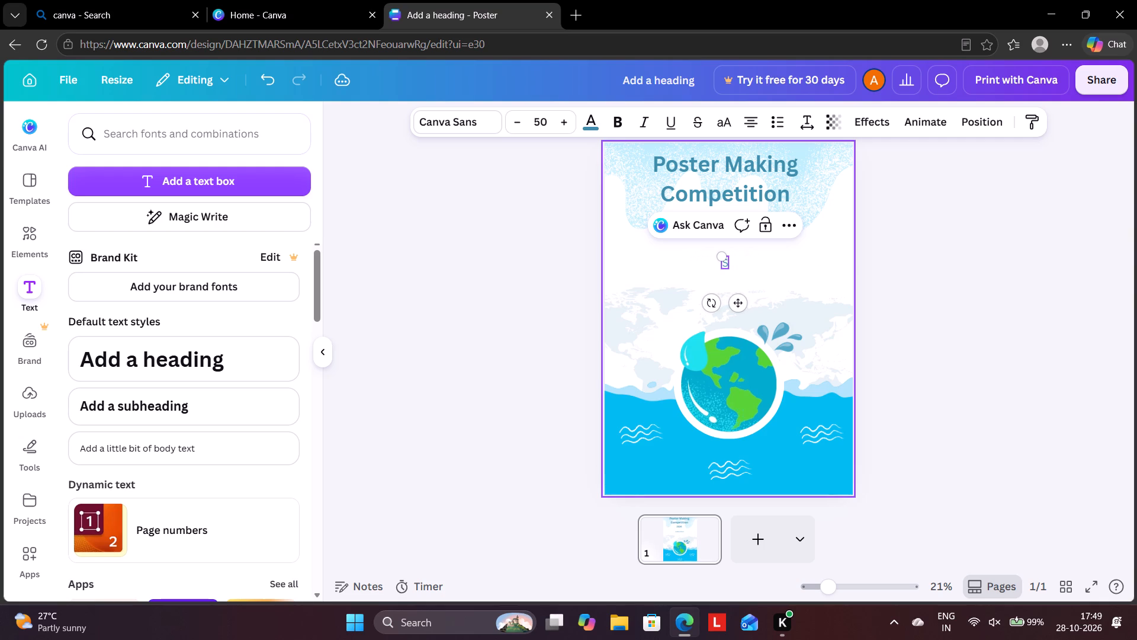
key(BackSpace)
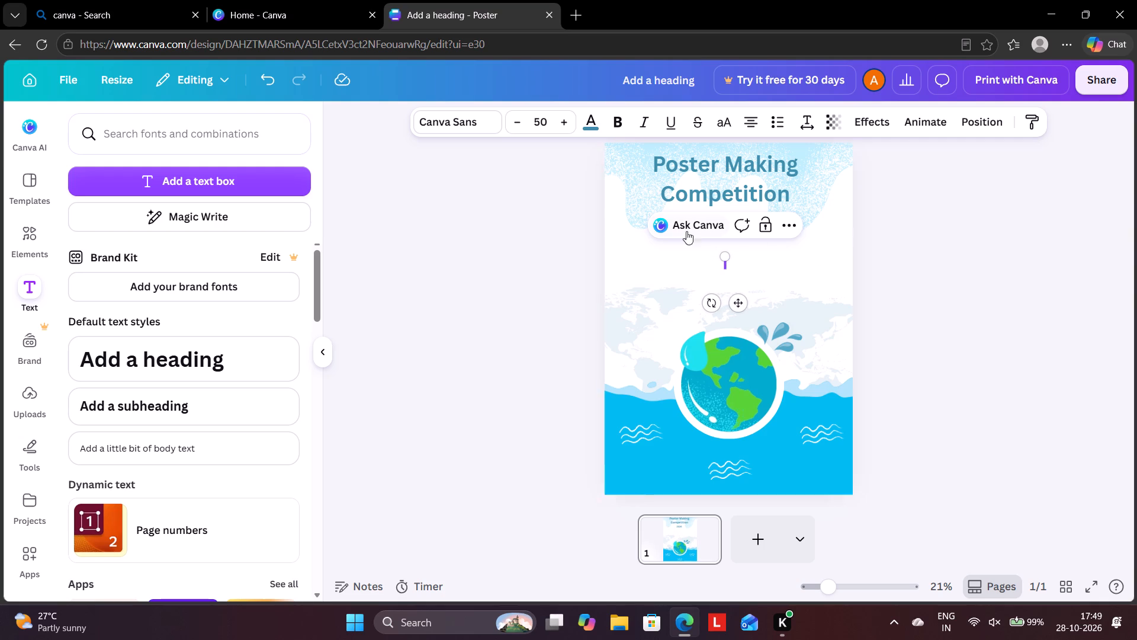
Insert the word "And" after "Poster Making" in the poster heading.
click(803, 177)
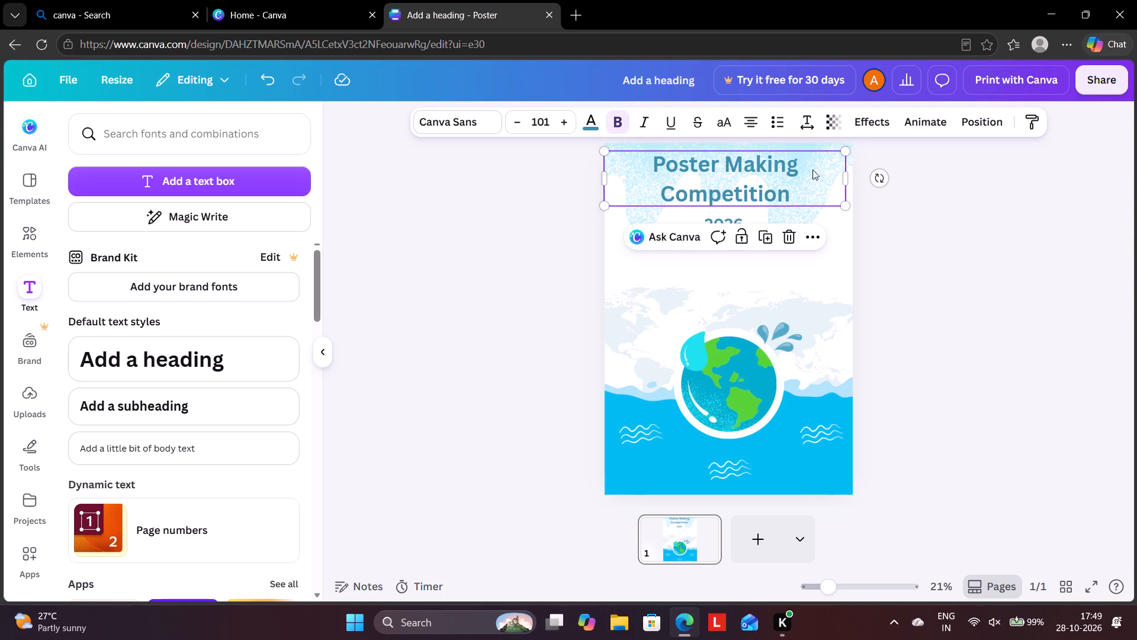
click(819, 162)
click(808, 166)
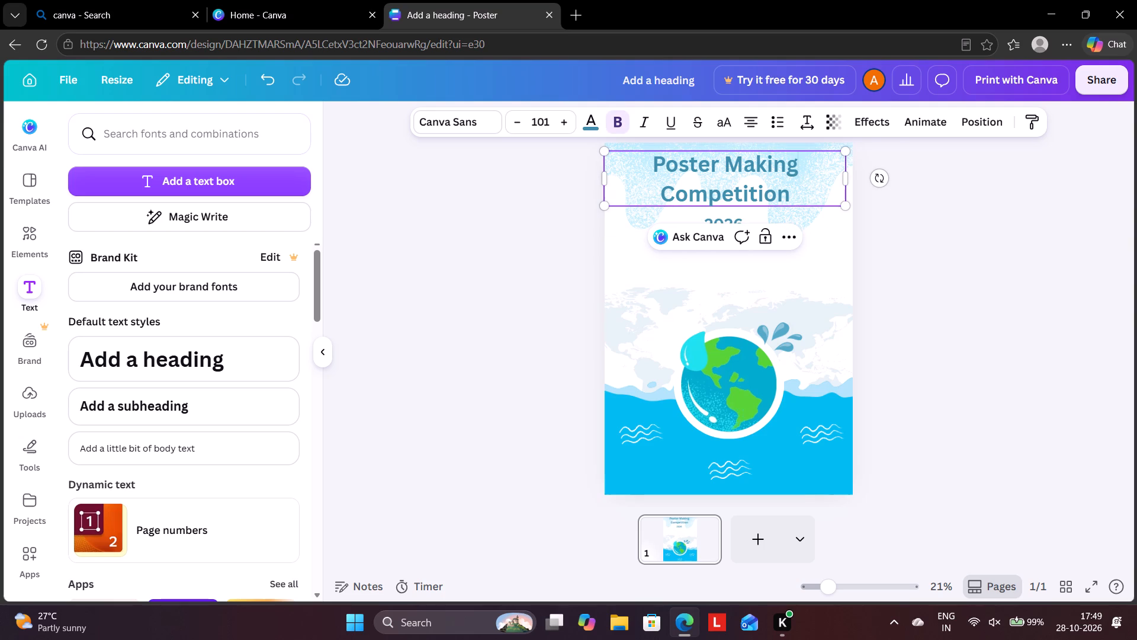
key(space)
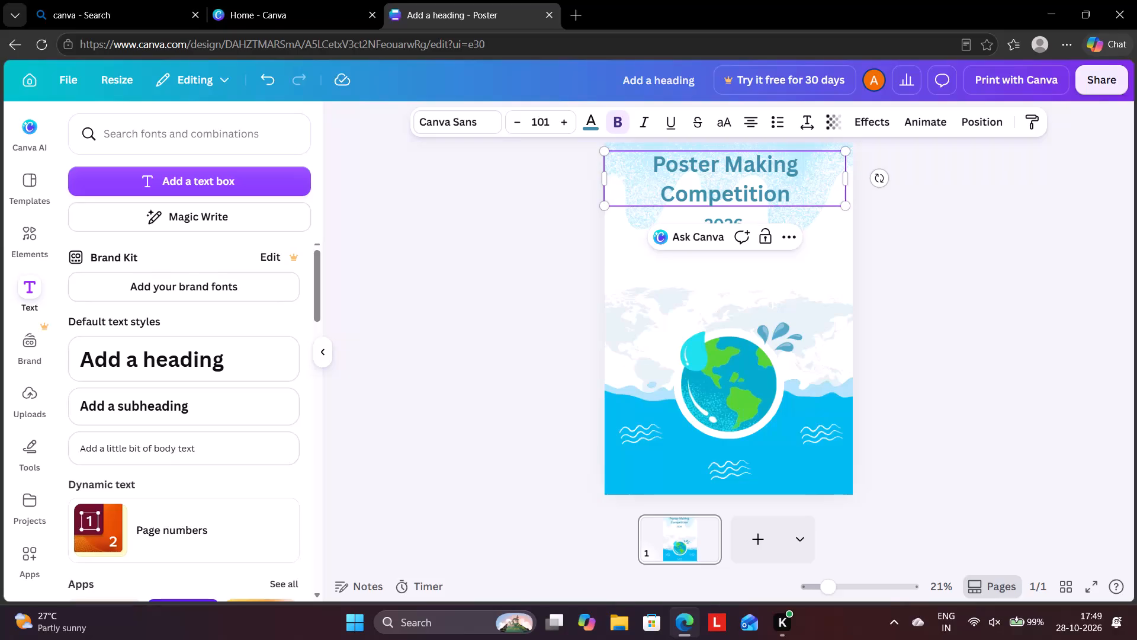
key(shift+a)
key(BackSpace)
key(a)
text(ND)
key(space)
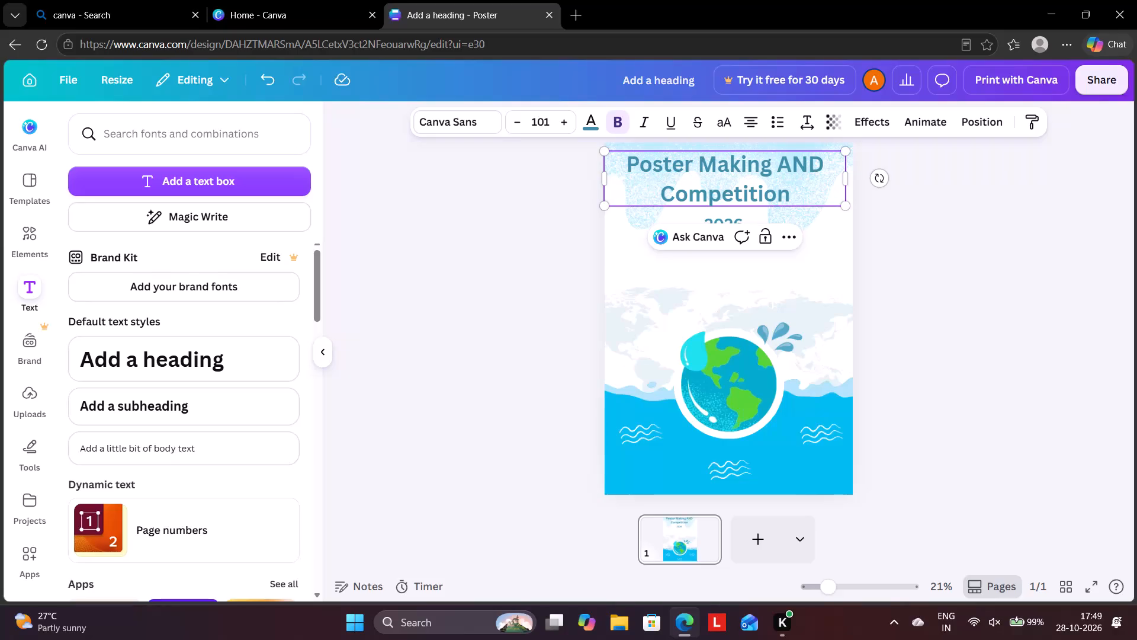
key(BackSpace)
key(BackSpace)
key(BackSpace)
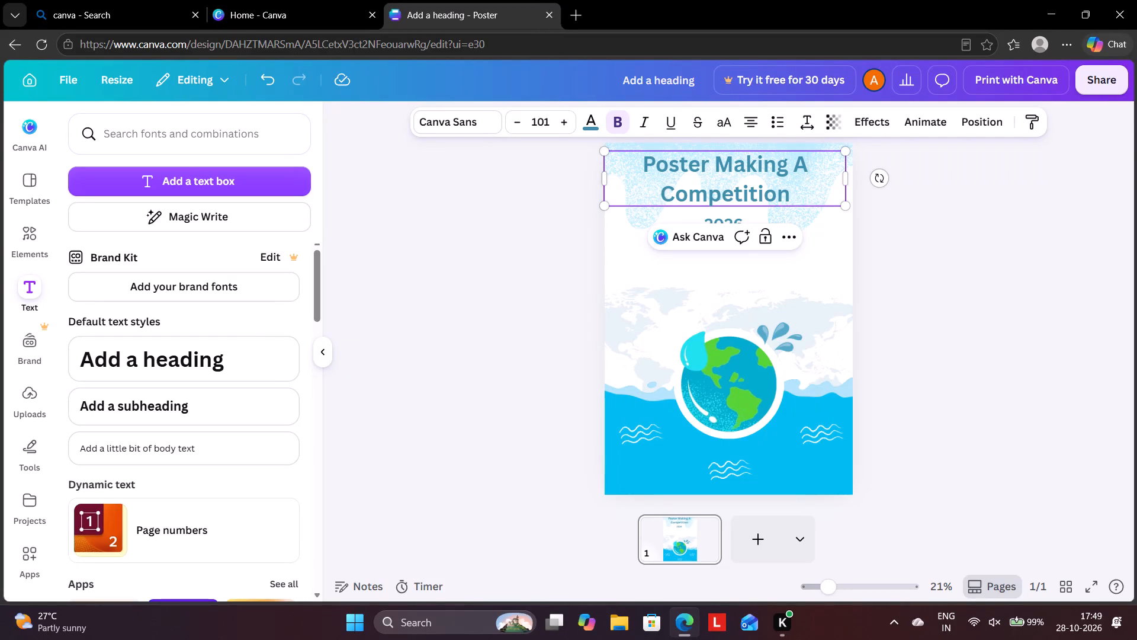
text(nd)
key(space)
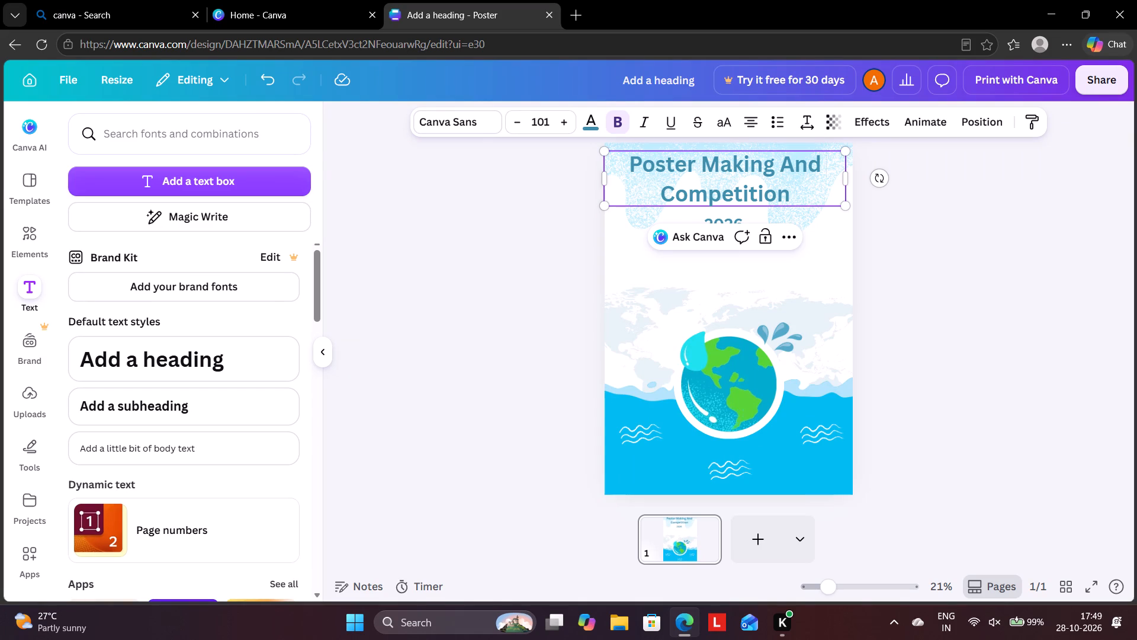
Insert the word "Slogan", with a capital S, before "Competition" in the heading.
text(slogan)
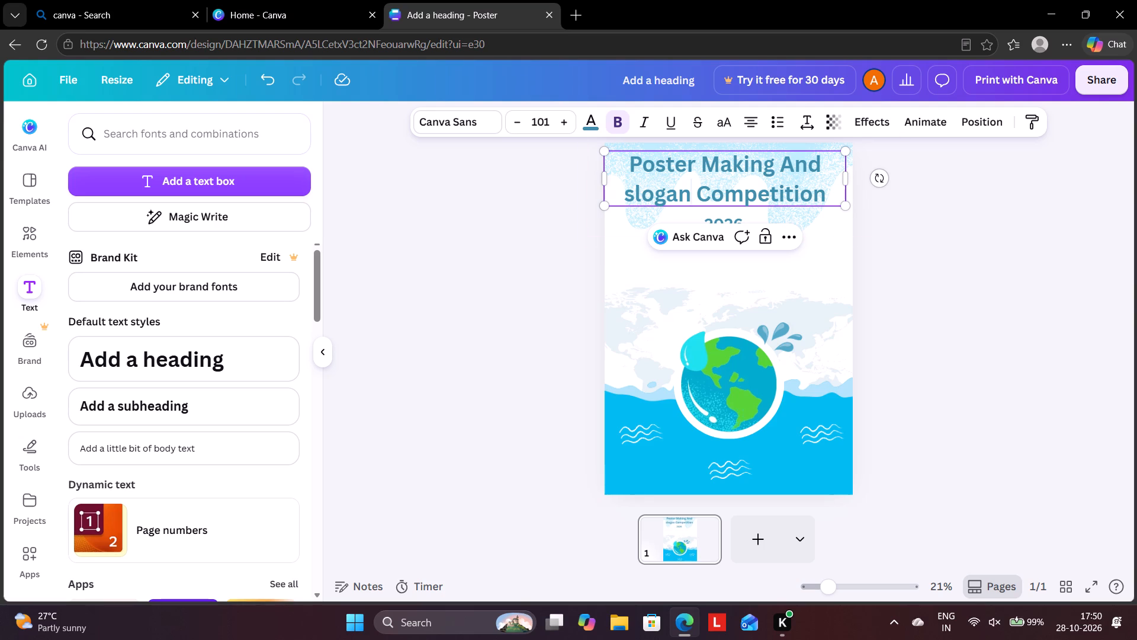
click(633, 193)
key(BackSpace)
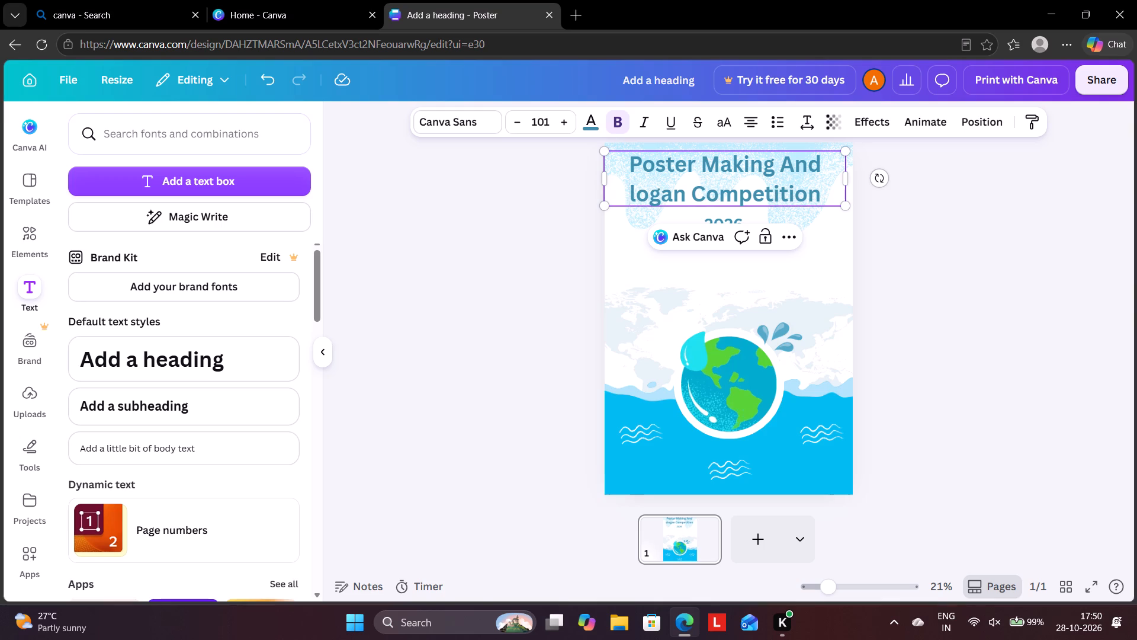
key(s)
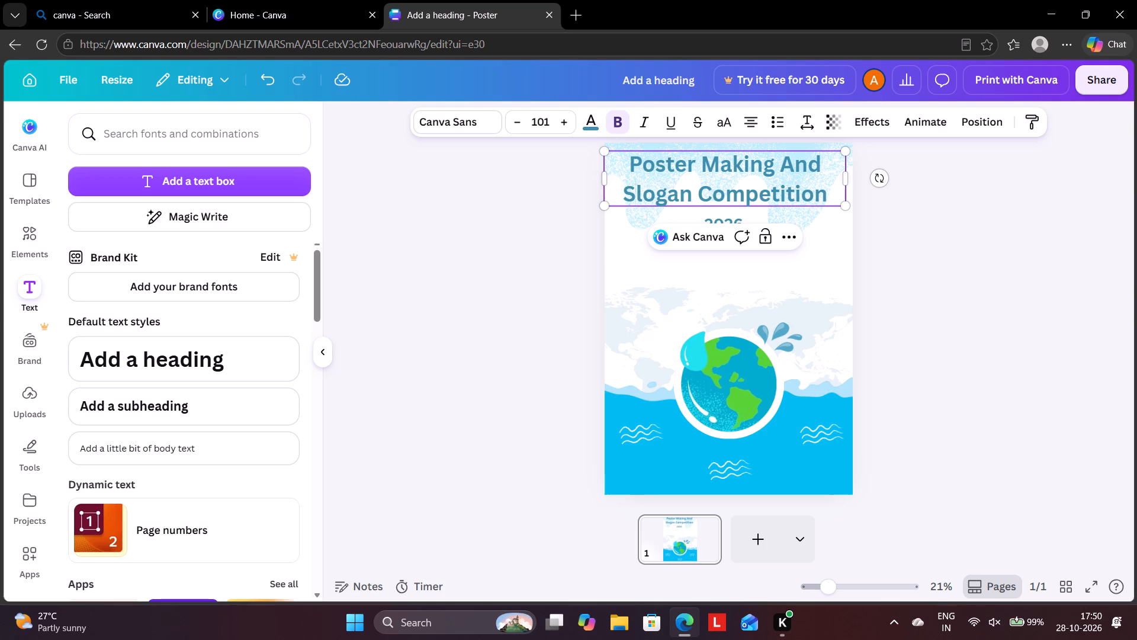
click(783, 290)
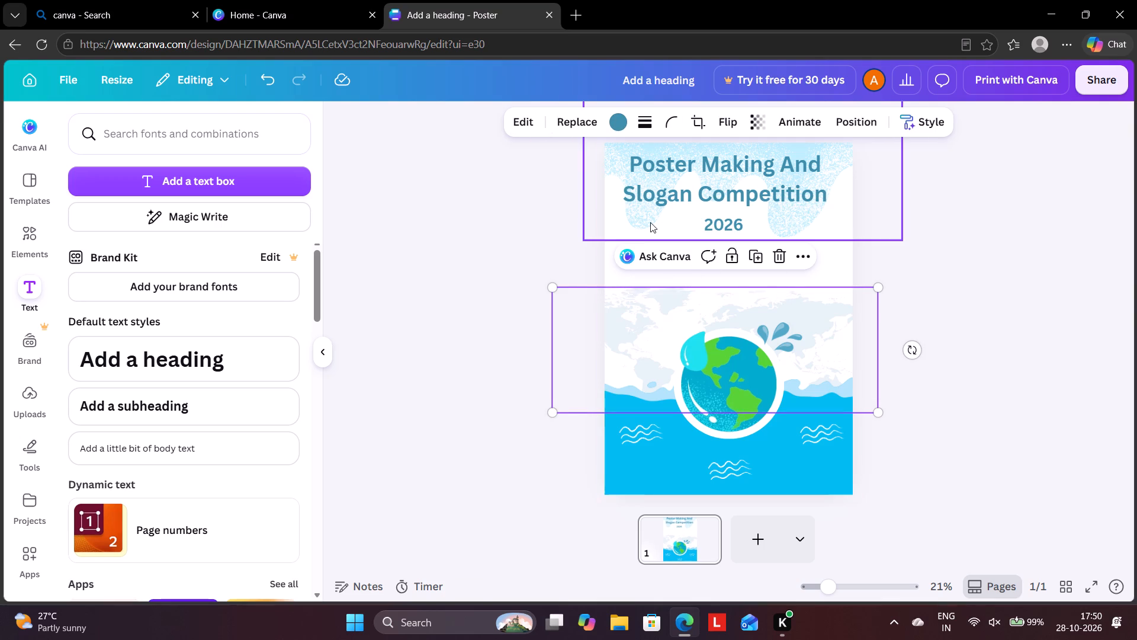
click(640, 223)
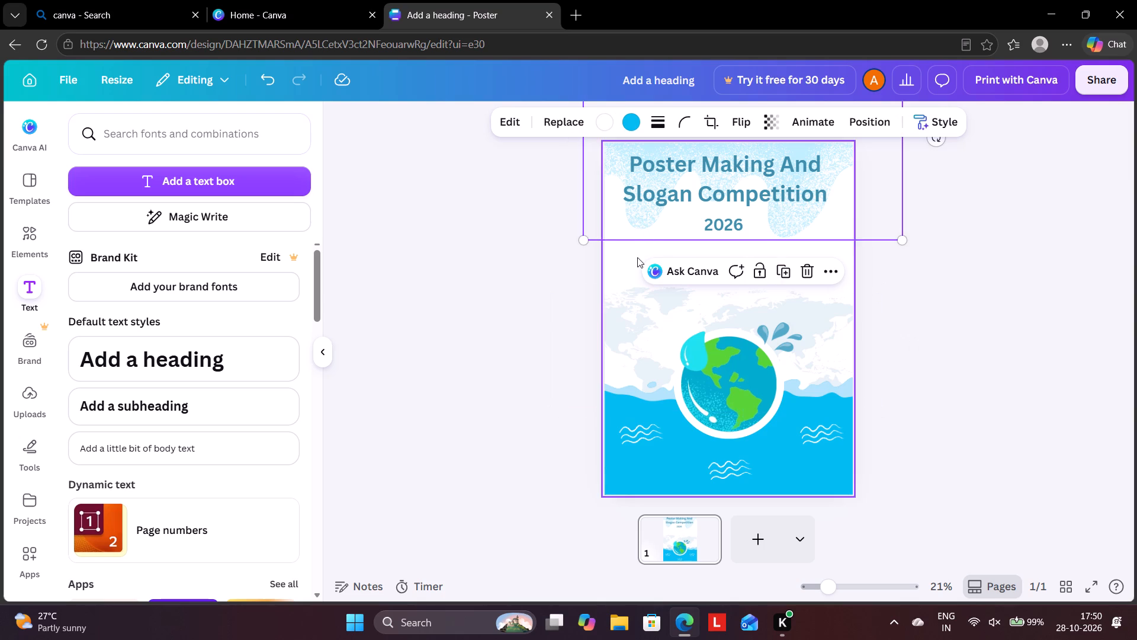
Add a subheading text box and place it just below the year 2026, above the globe.
click(170, 399)
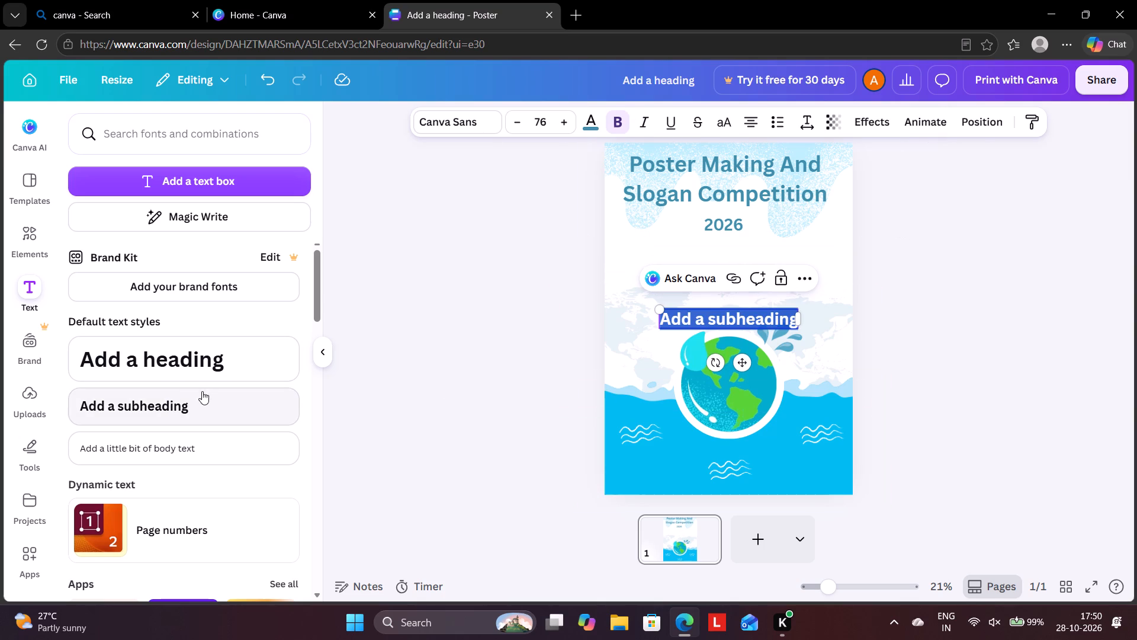
drag(747, 362, 750, 340)
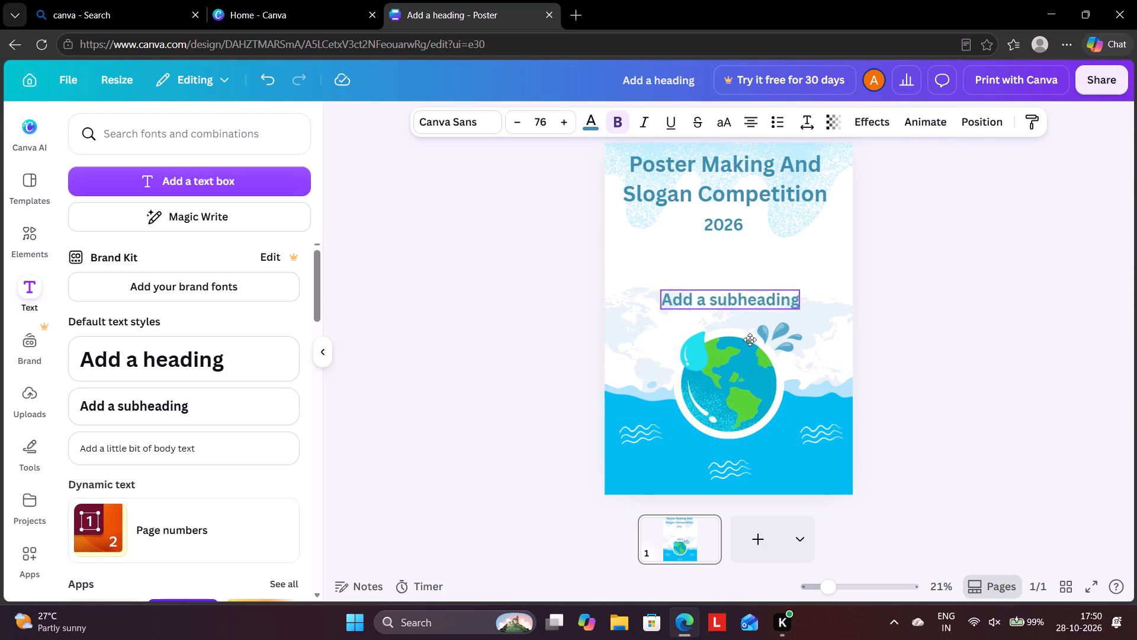
drag(750, 340, 739, 298)
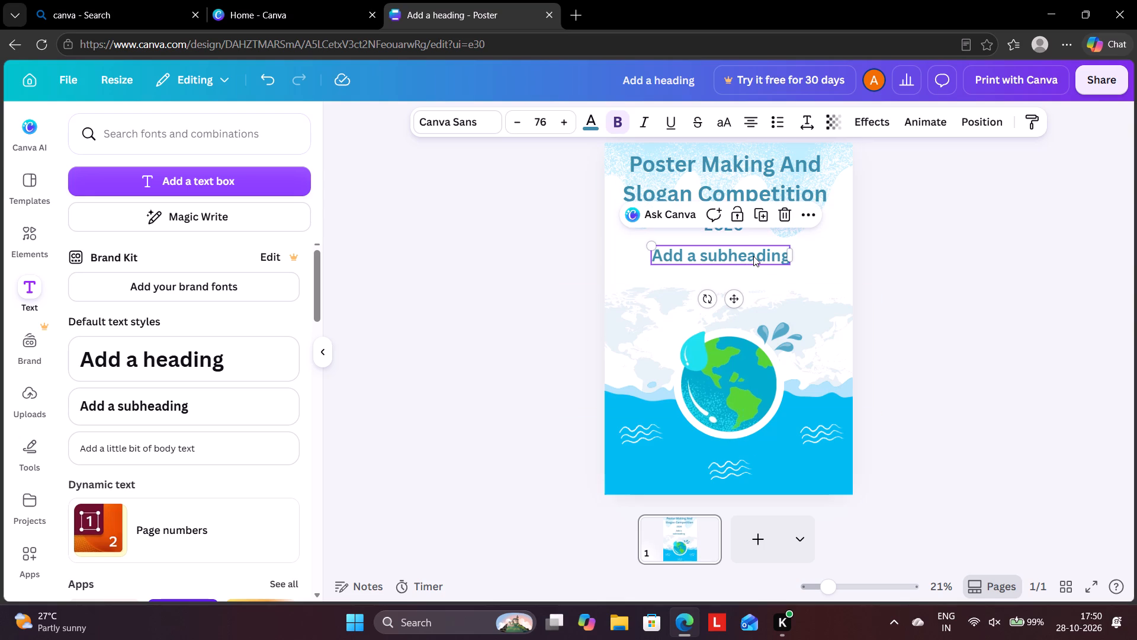
Replace the subheading's placeholder text with "THEME:" in capitals, followed by a space.
click(753, 256)
key(BackSpace)
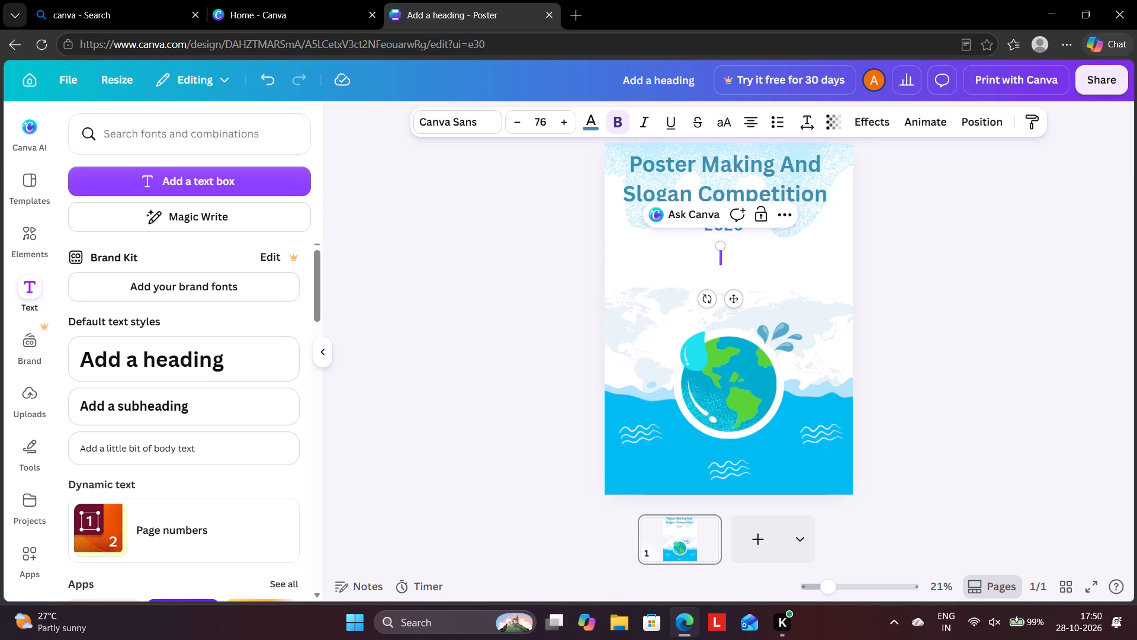
text(the)
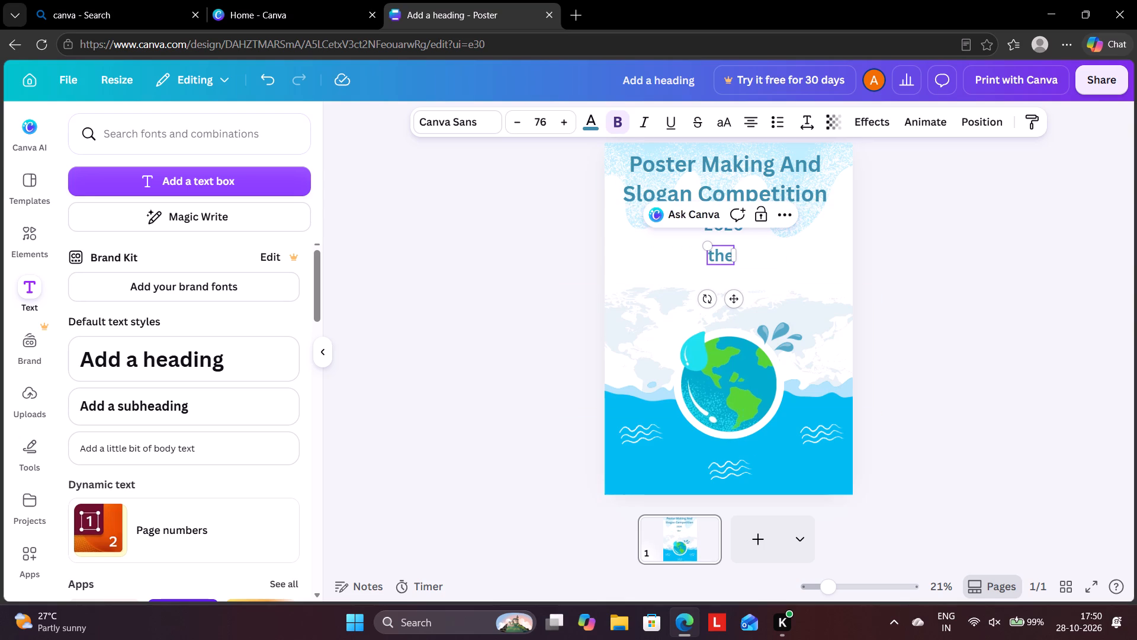
key(BackSpace)
key(BackSpace)
key(BackSpace)
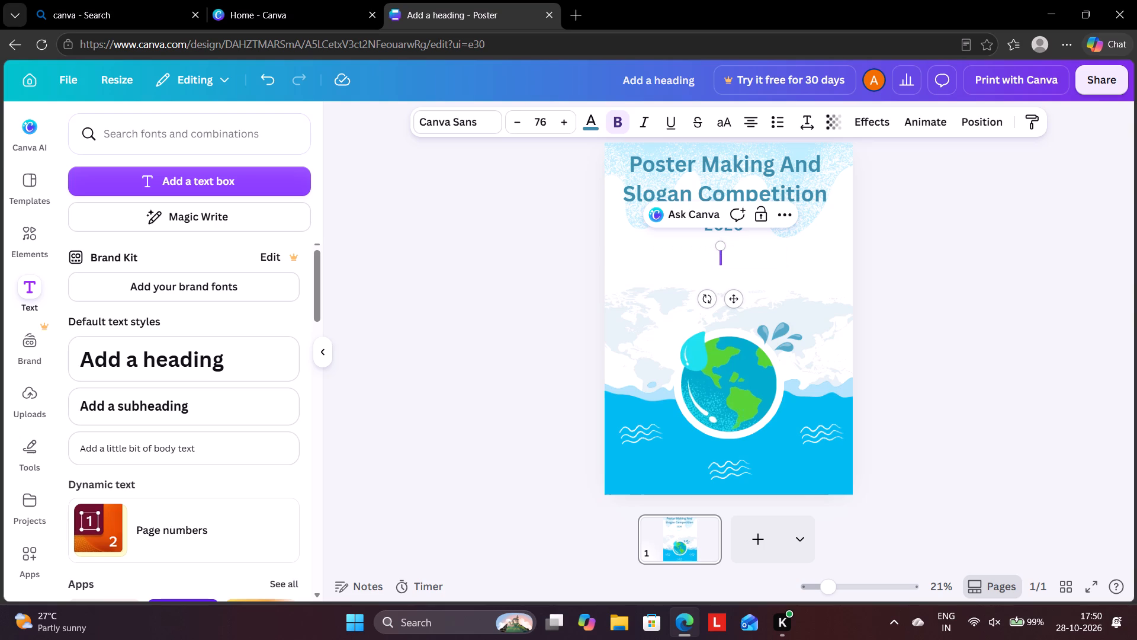
text(THEME)
key(space)
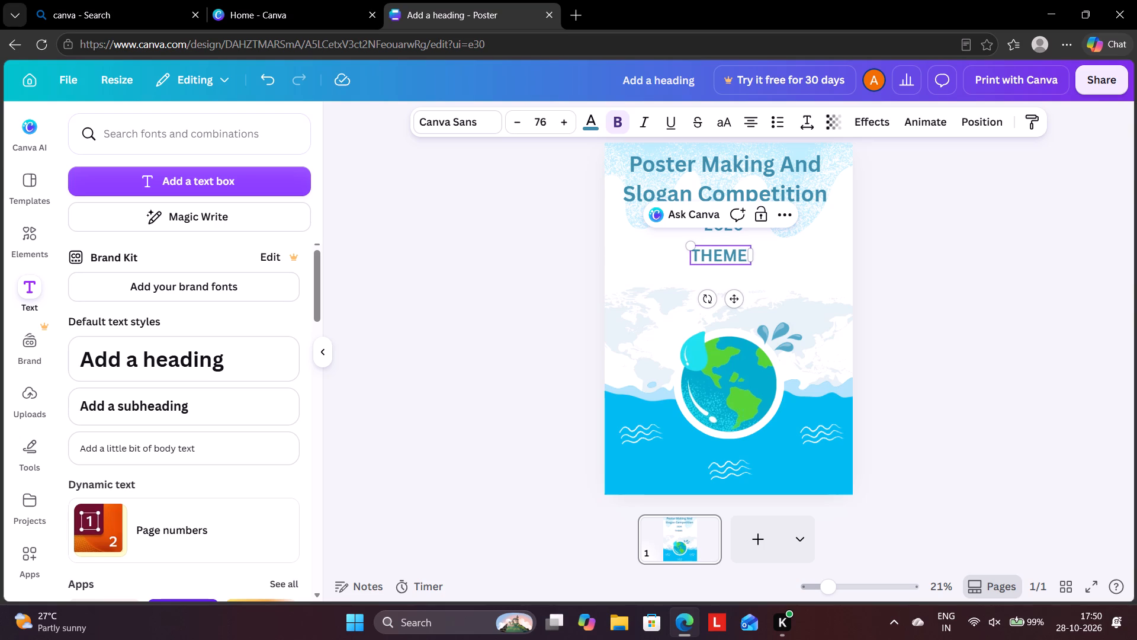
key(semicolon)
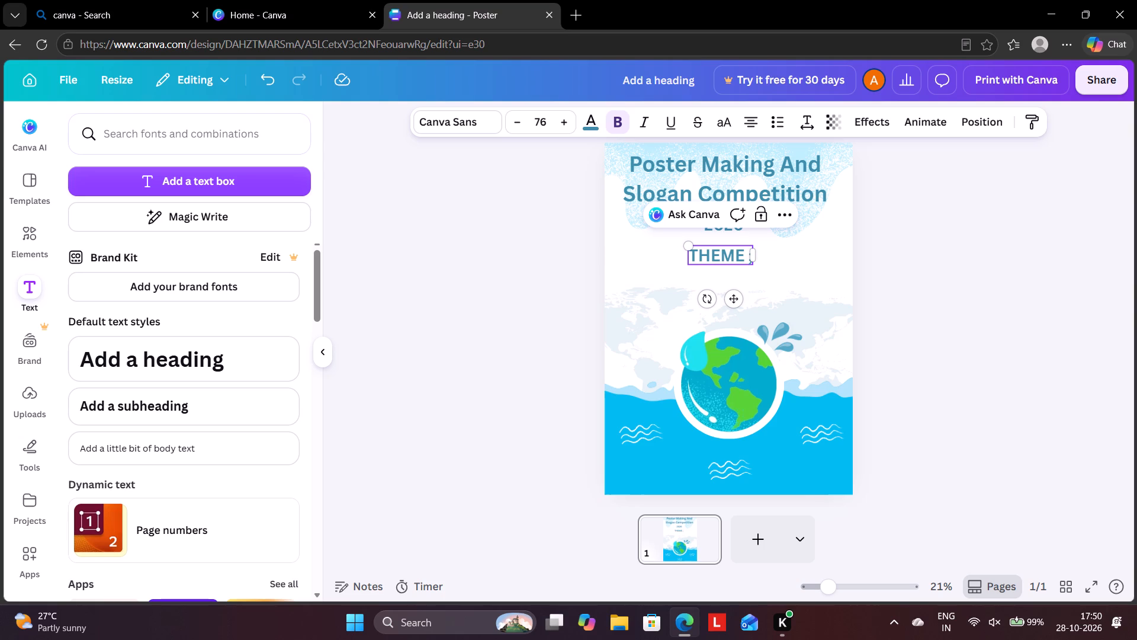
key(BackSpace)
key(BackSpace)
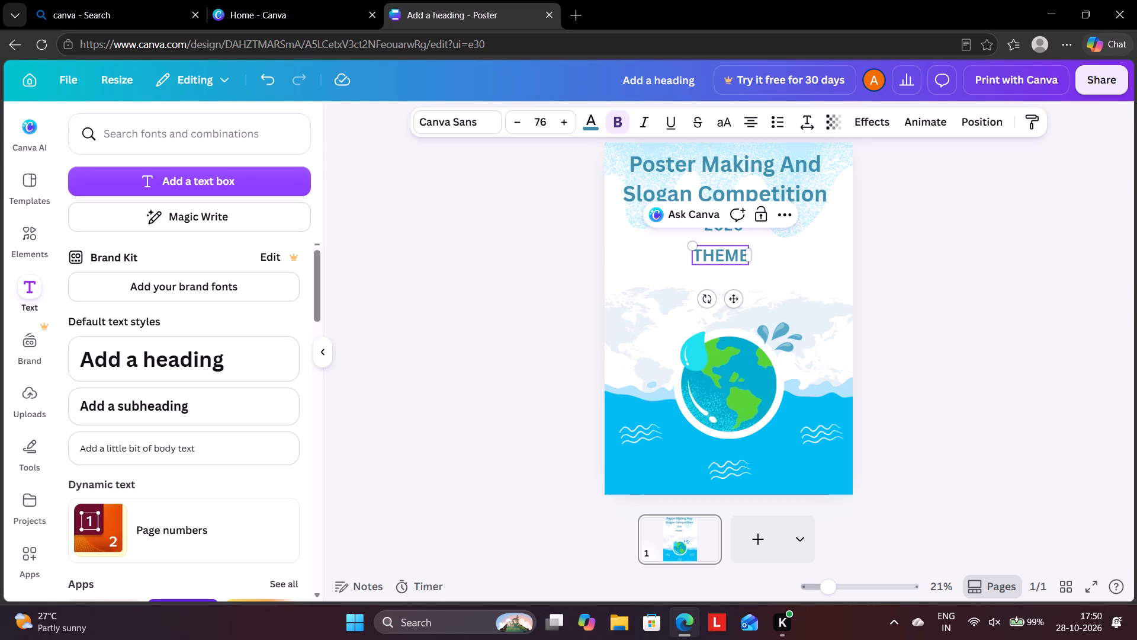
key(shift+colon)
key(space)
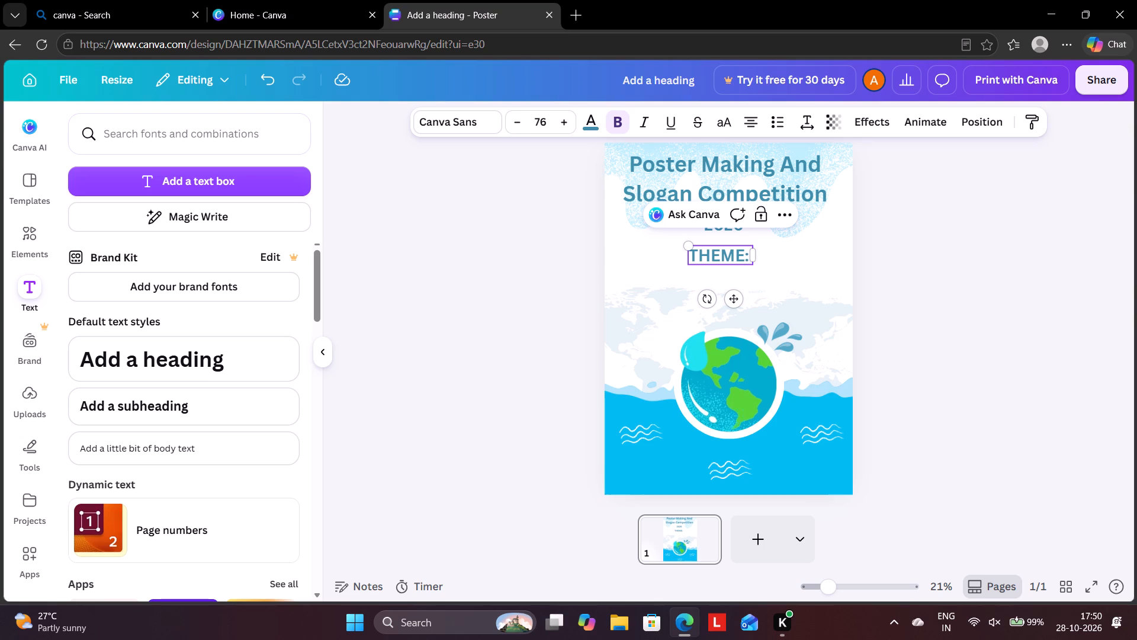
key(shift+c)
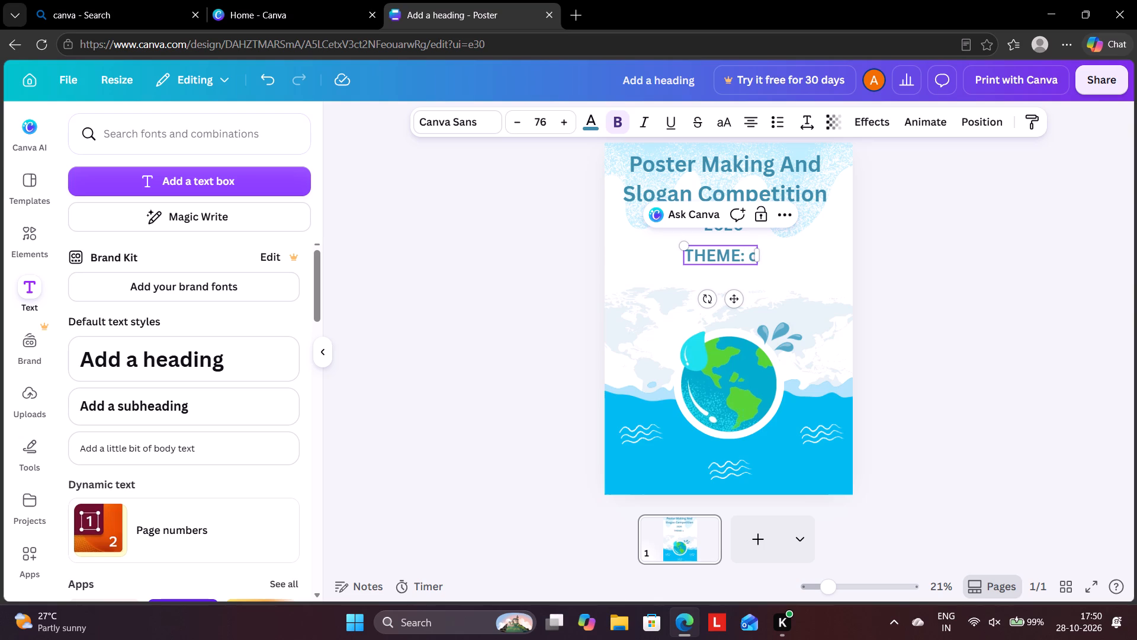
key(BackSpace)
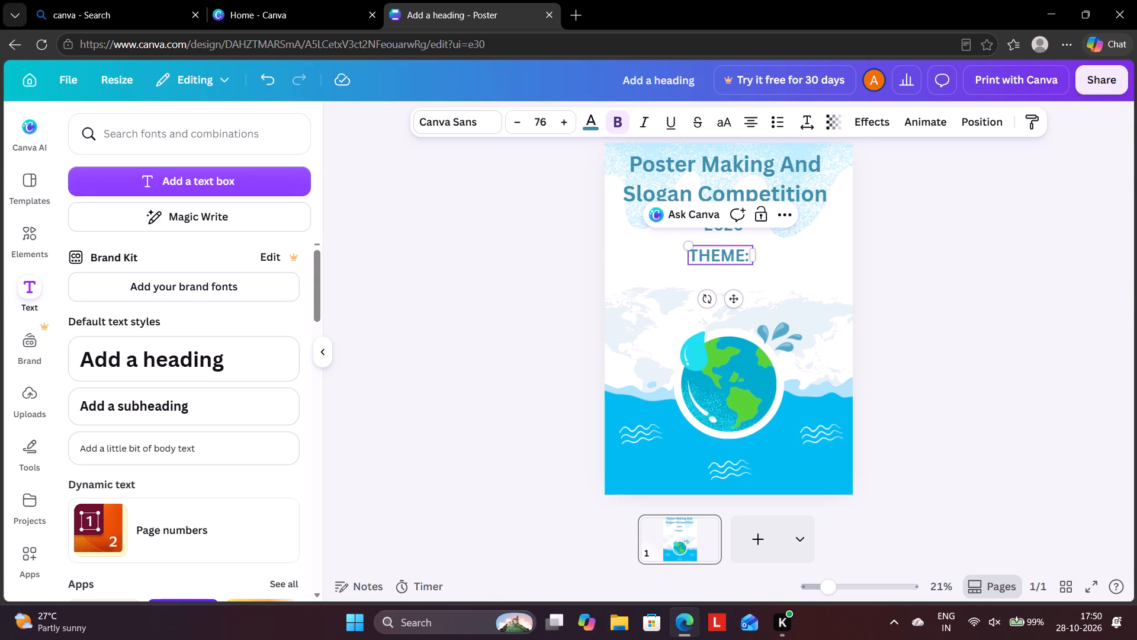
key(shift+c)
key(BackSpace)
Complete the theme line after "THEME:" with "CORREPTION FREE INDIA FOR DEVELOPED NATION" in capitals.
text(CORREPTION)
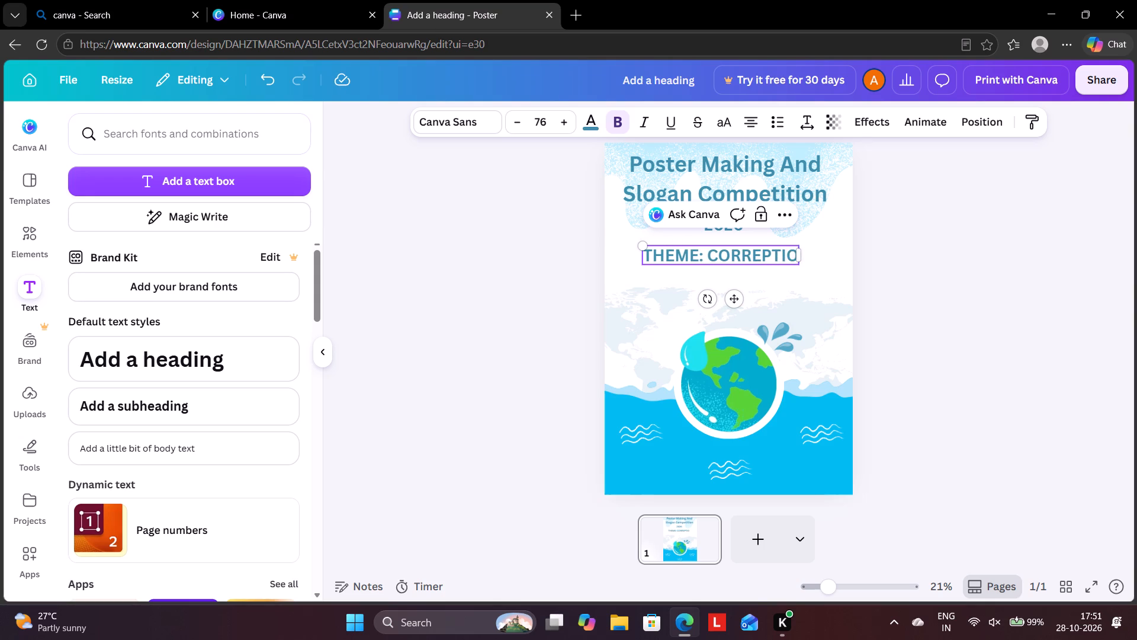
key(space)
text(FREE)
key(space)
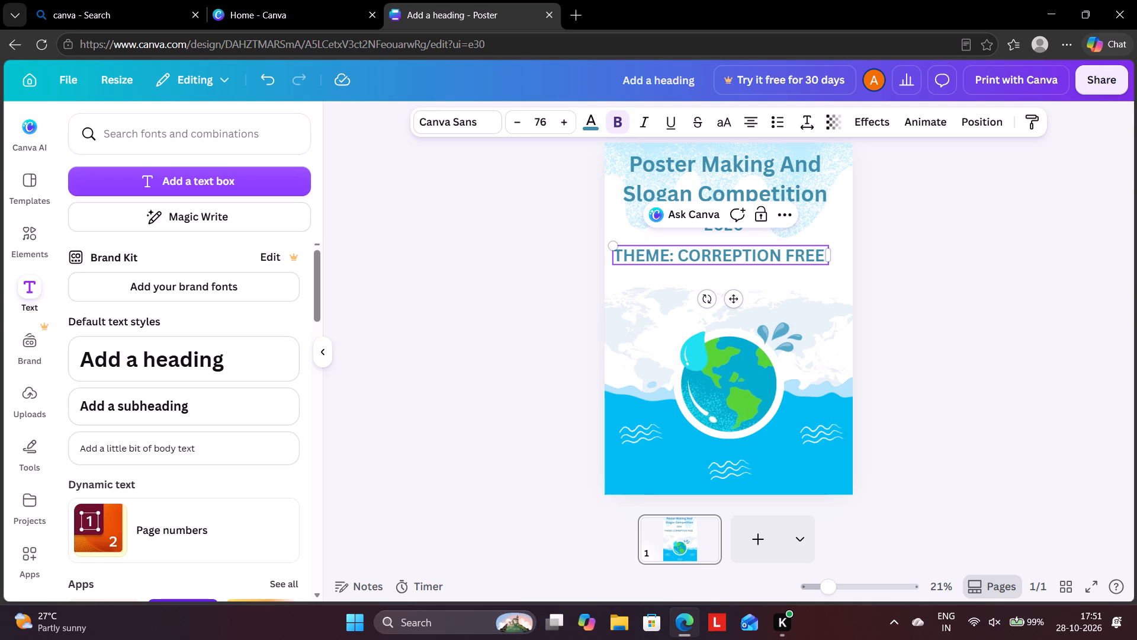
text(INDIA)
key(space)
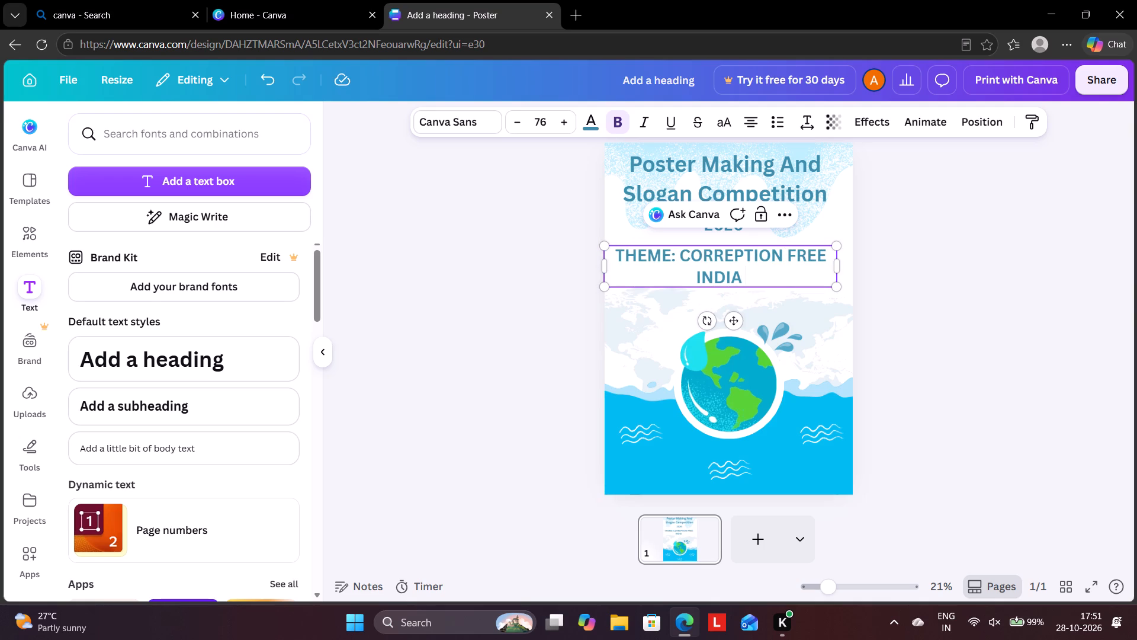
text(FOR)
key(space)
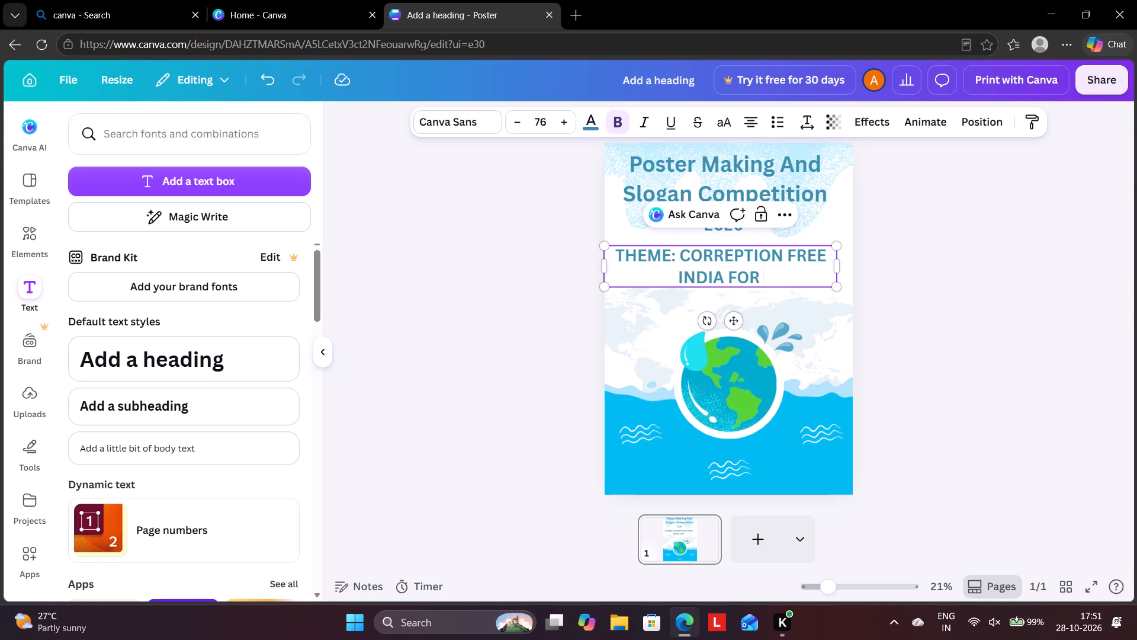
text(DEVELOPR)
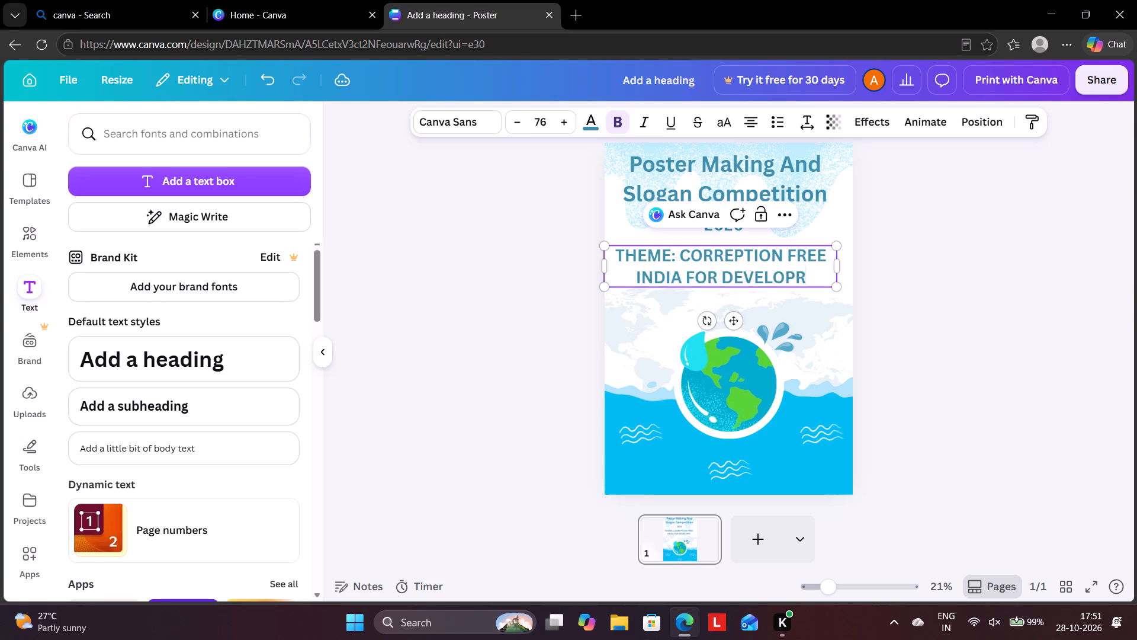
key(BackSpace)
text(ED)
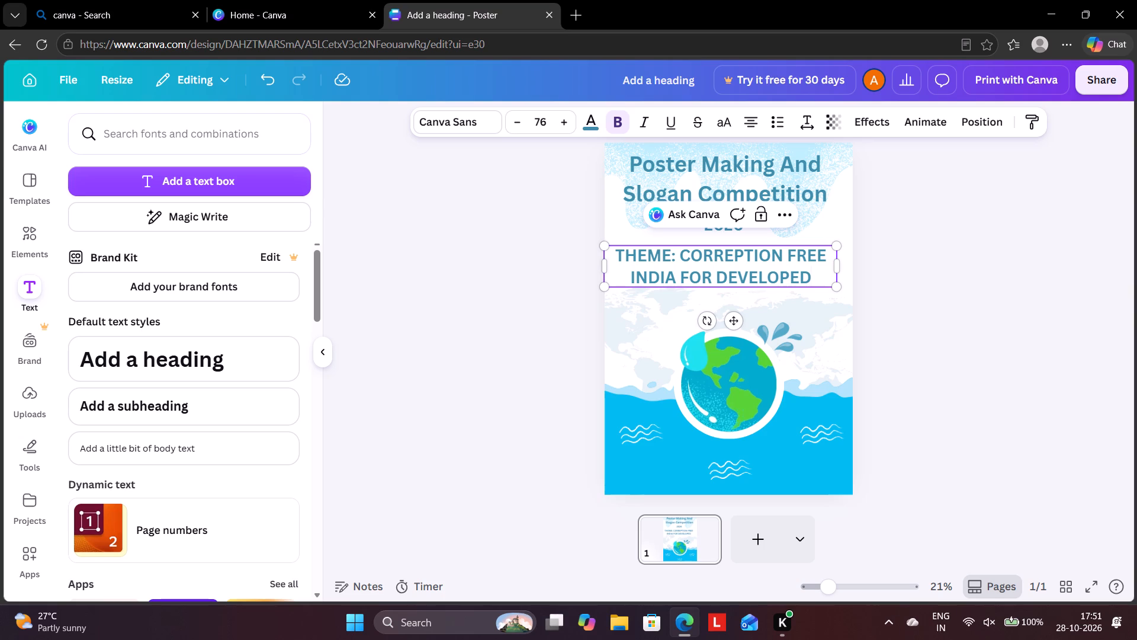
key(space)
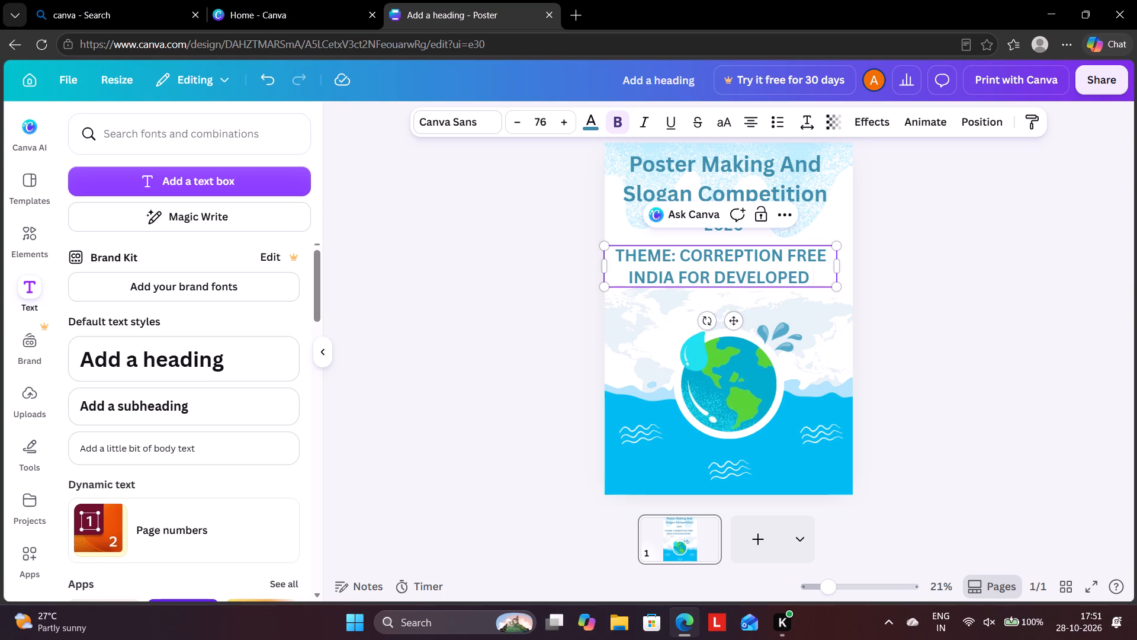
text(ATION)
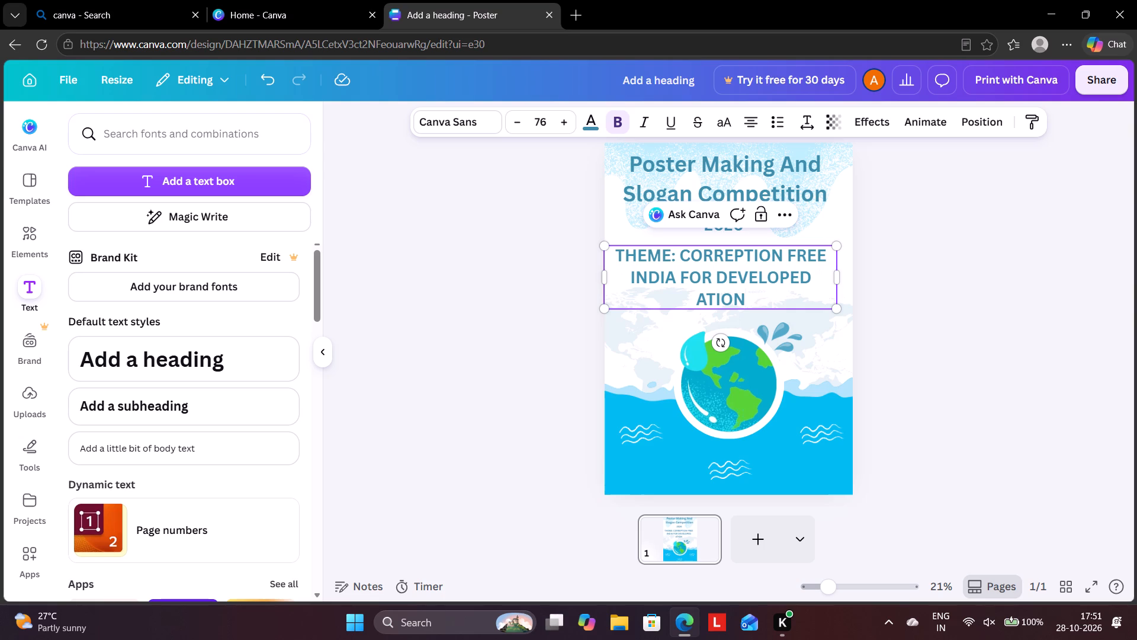
key(Left)
key(Left)
key(Left)
key(Left)
key(Left)
key(n)
key(Right)
key(Right)
key(Right)
key(Right)
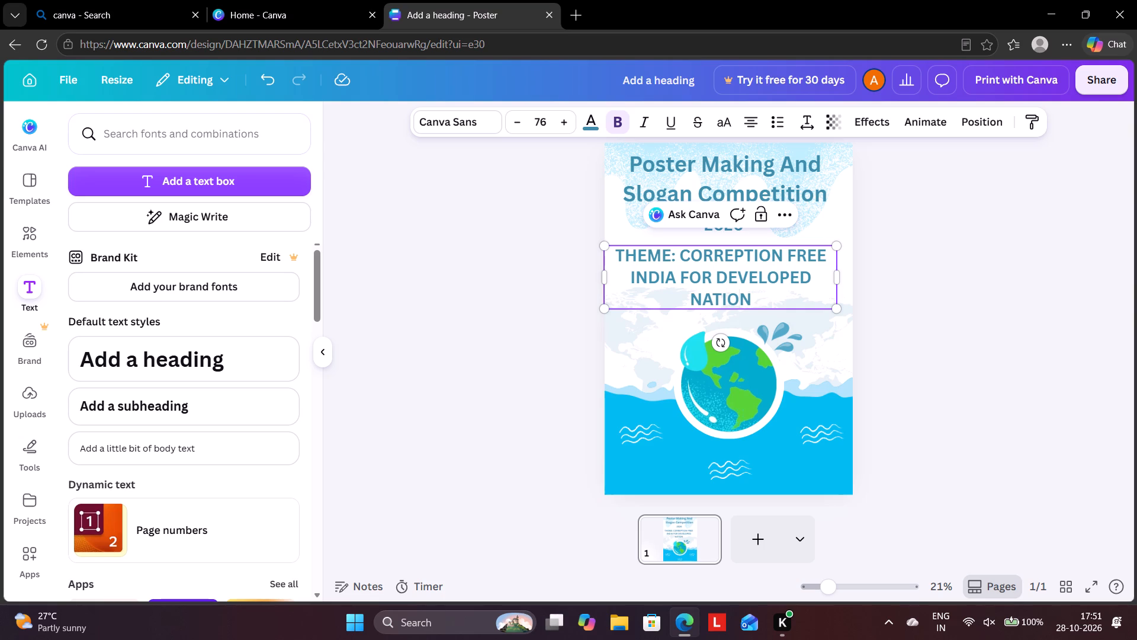
key(Right)
key(Right)
Reduce the theme text's font size to 53.
triple_click(516, 122)
triple_click(516, 122)
double_click(516, 122)
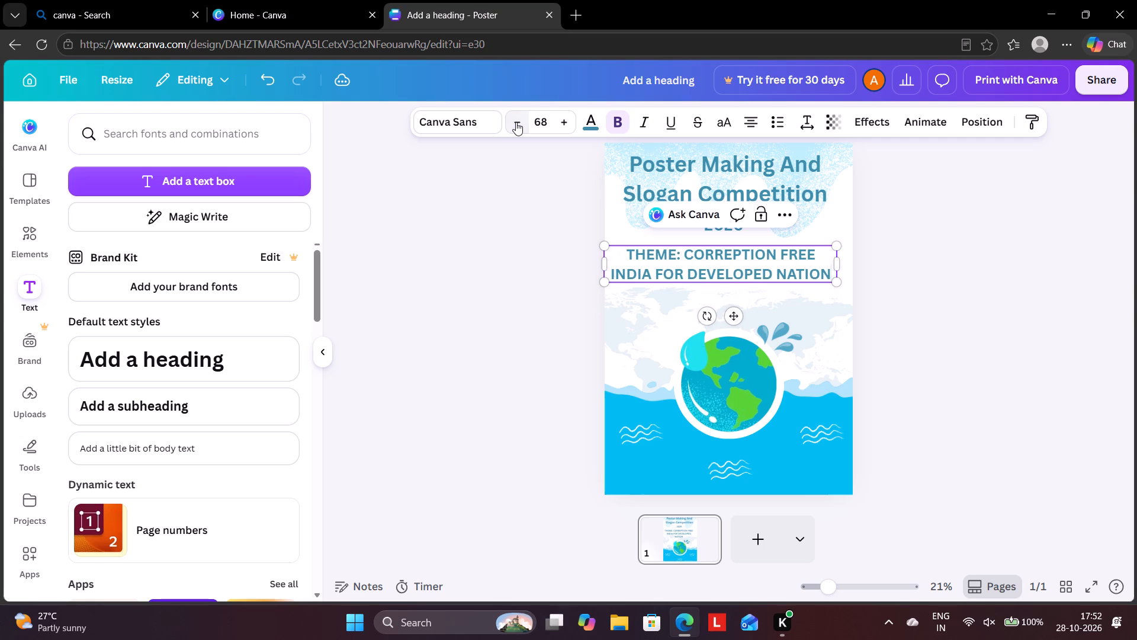
double_click(516, 122)
triple_click(516, 122)
double_click(516, 122)
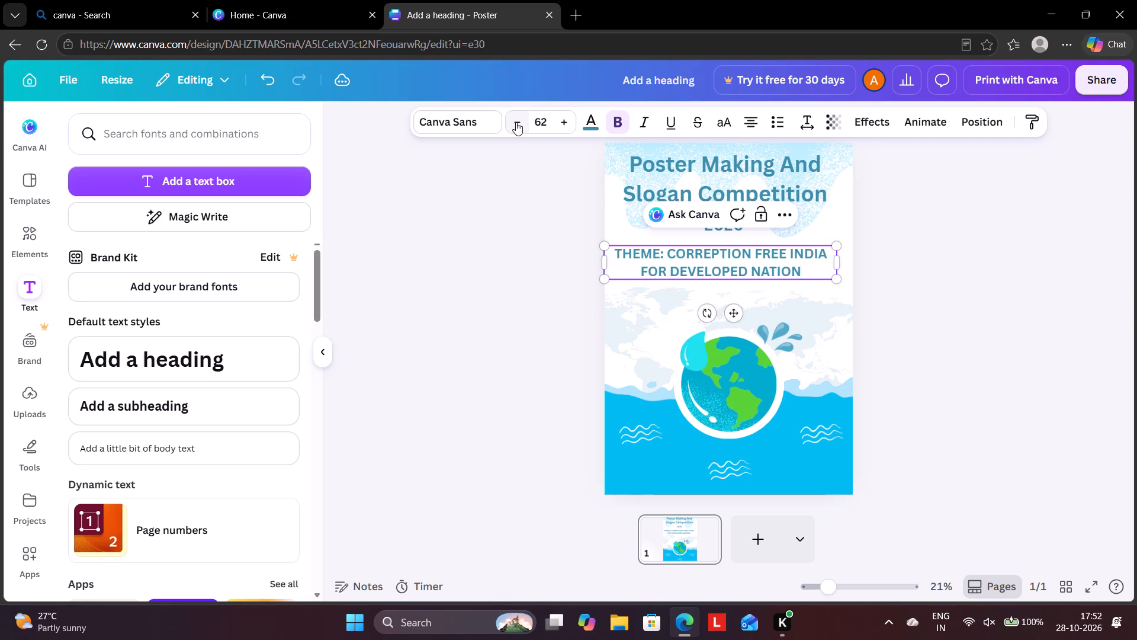
triple_click(516, 122)
triple_click(516, 122)
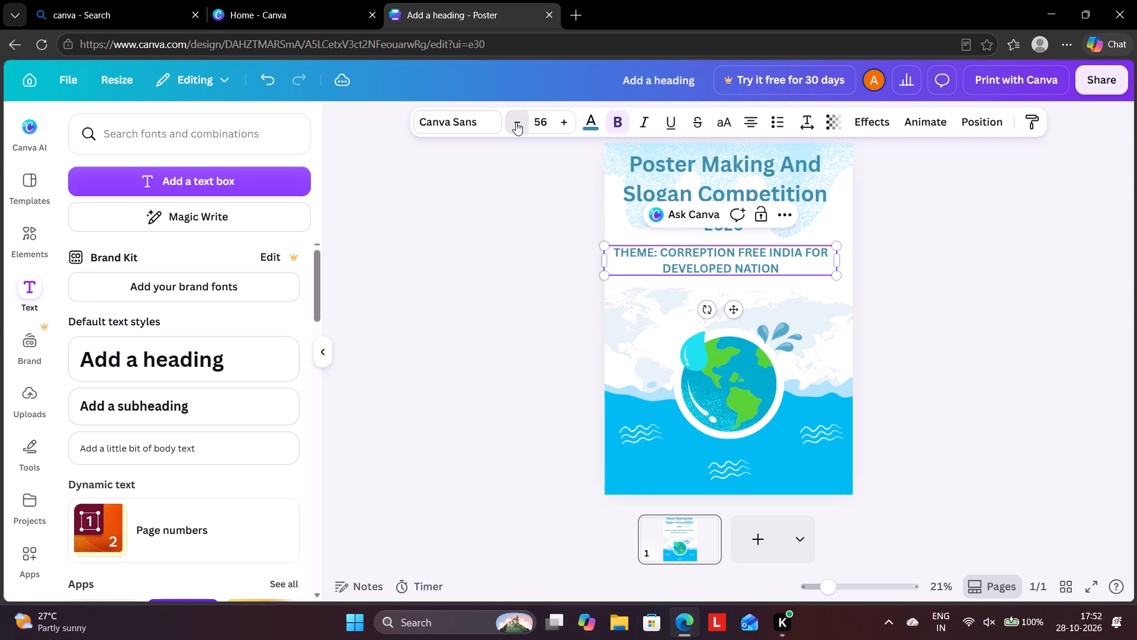
double_click(516, 122)
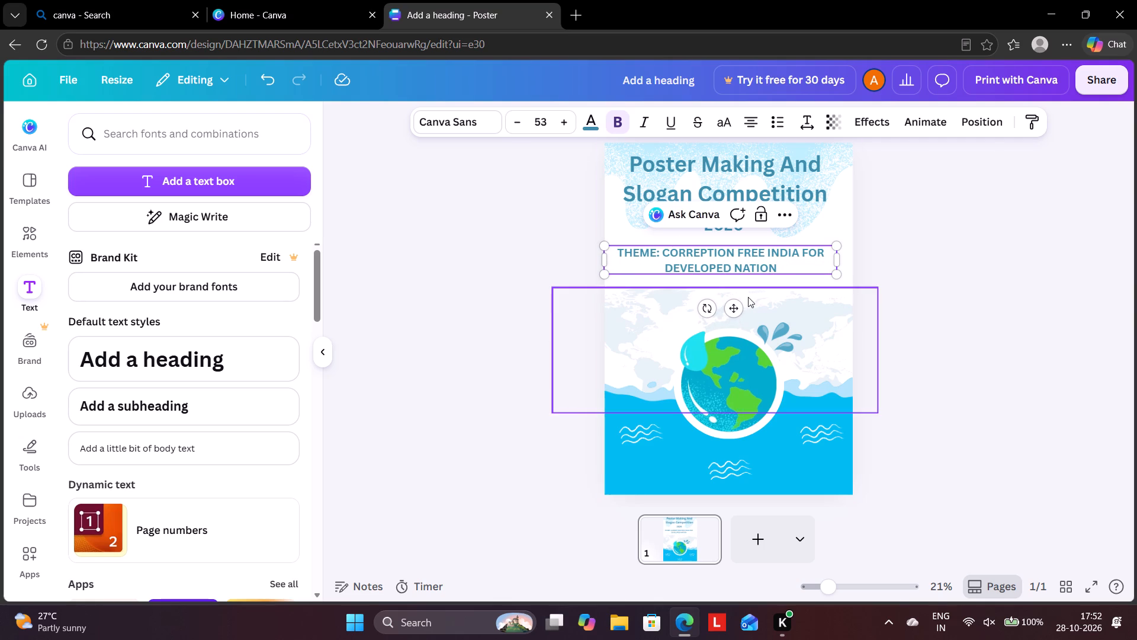
Move the theme text slightly up so it sits directly beneath the year 2026, and deselect it.
drag(741, 307, 739, 305)
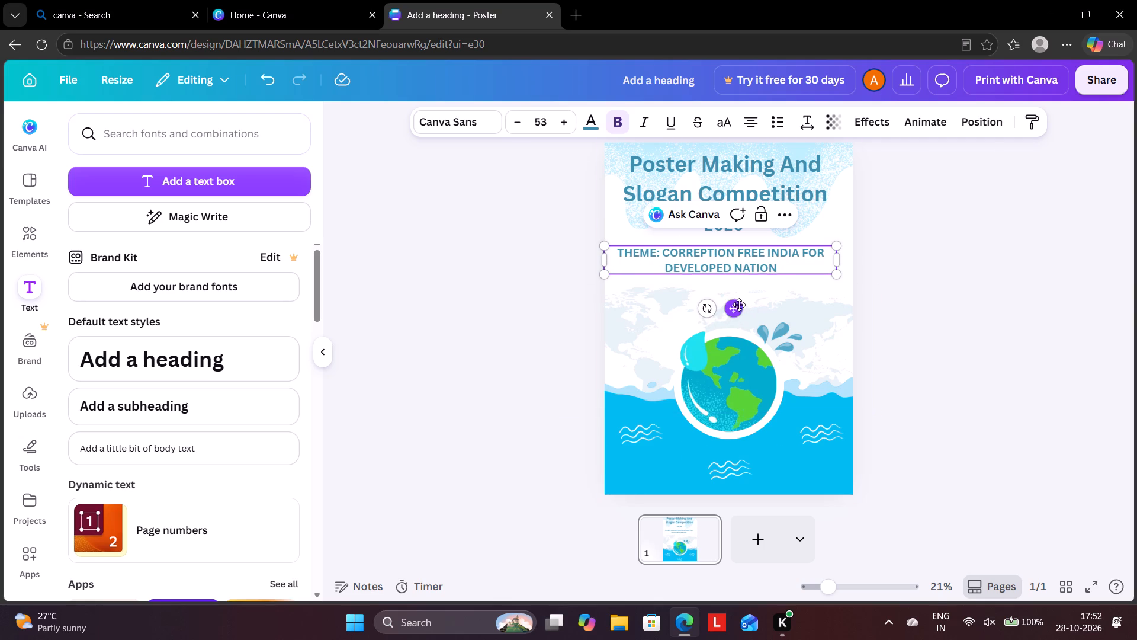
drag(739, 305, 738, 301)
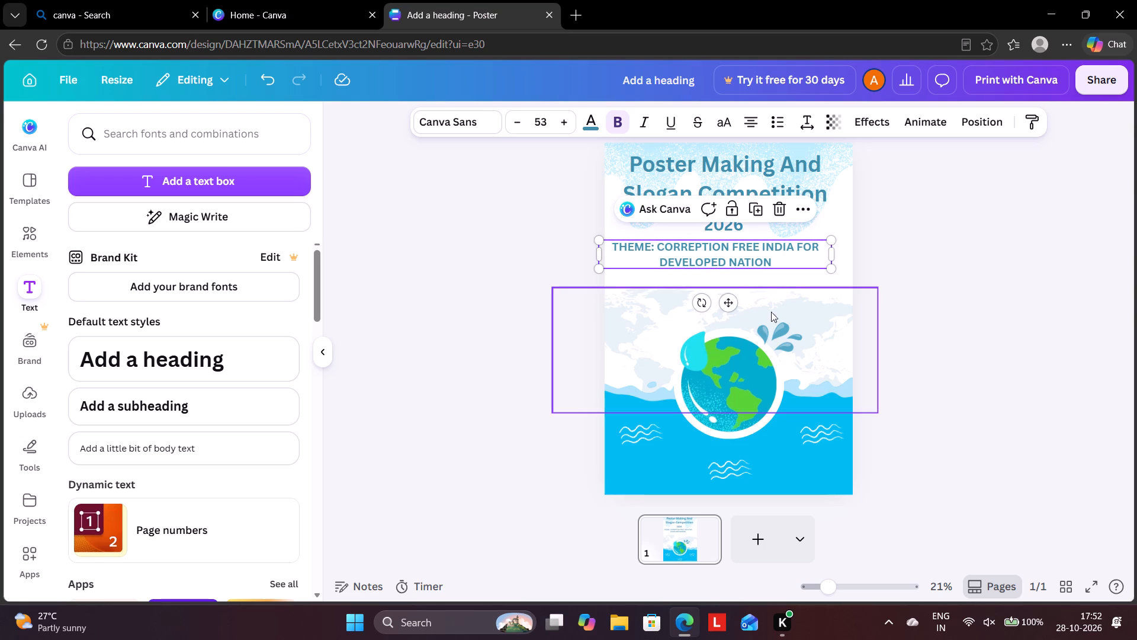
drag(454, 332, 465, 328)
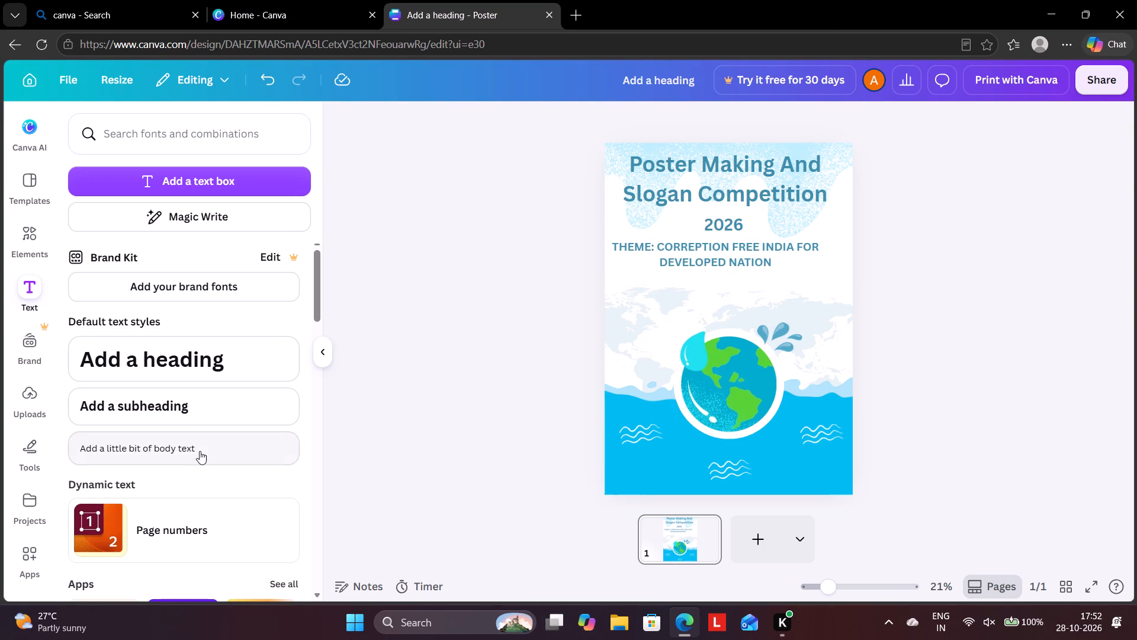
Add a body text box and place it just below the theme text, against the poster's left edge.
drag(200, 450, 205, 443)
click(234, 452)
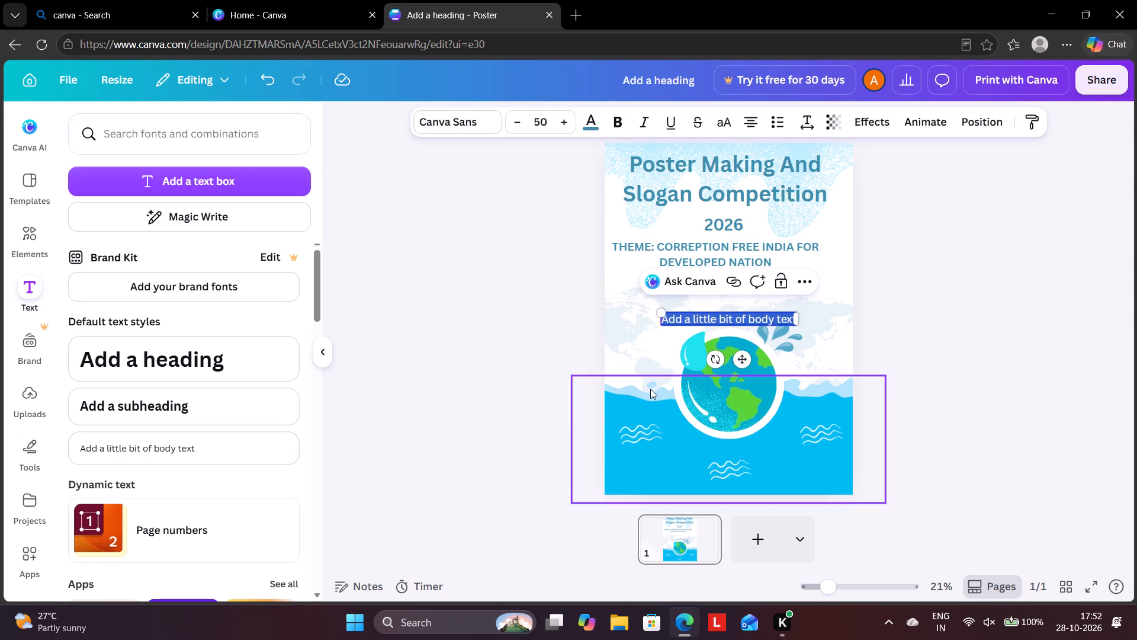
drag(701, 319, 702, 311)
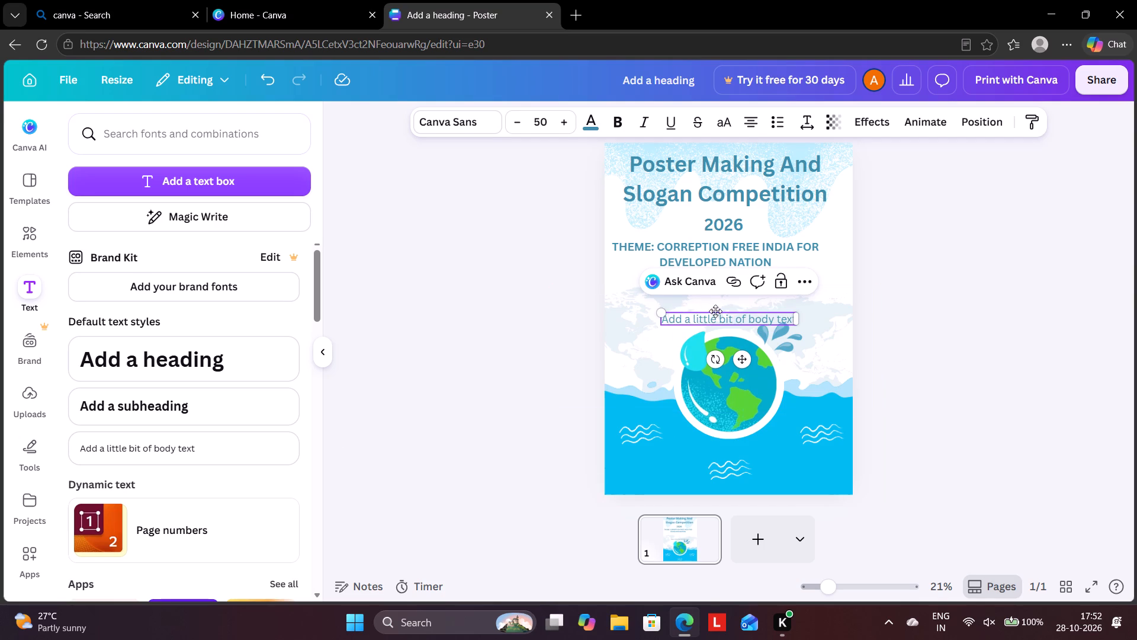
drag(746, 364, 701, 336)
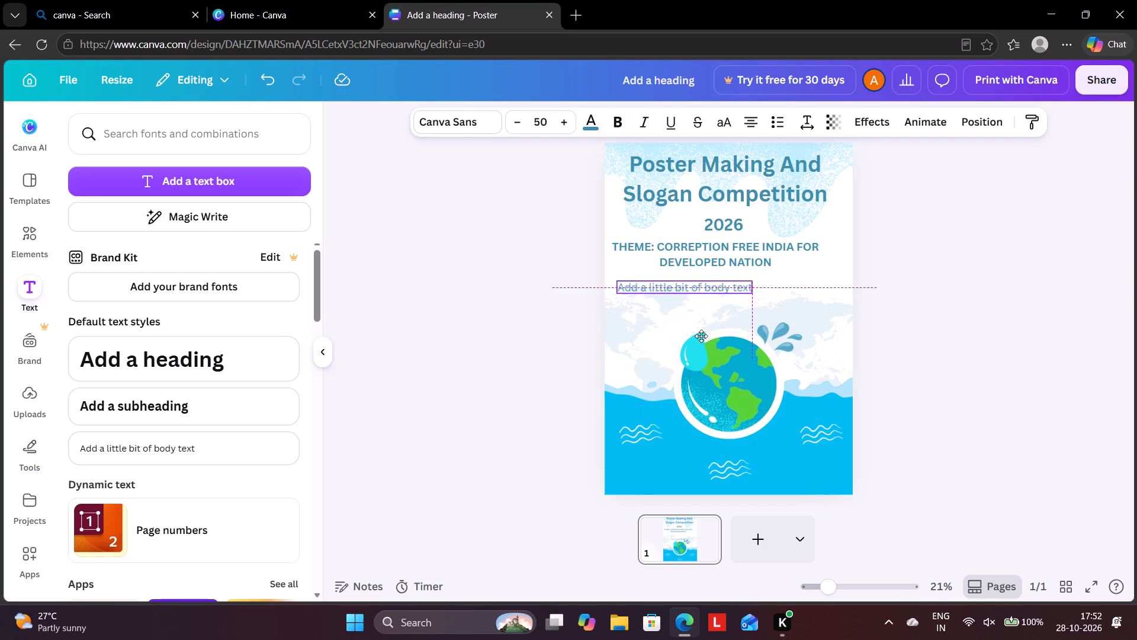
drag(701, 336, 692, 333)
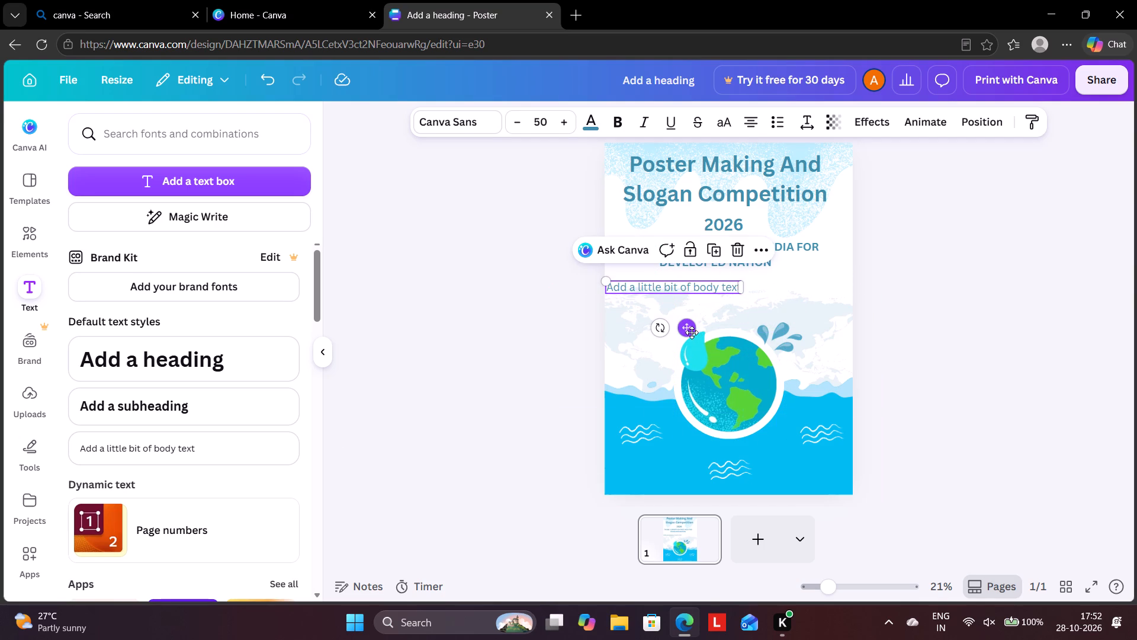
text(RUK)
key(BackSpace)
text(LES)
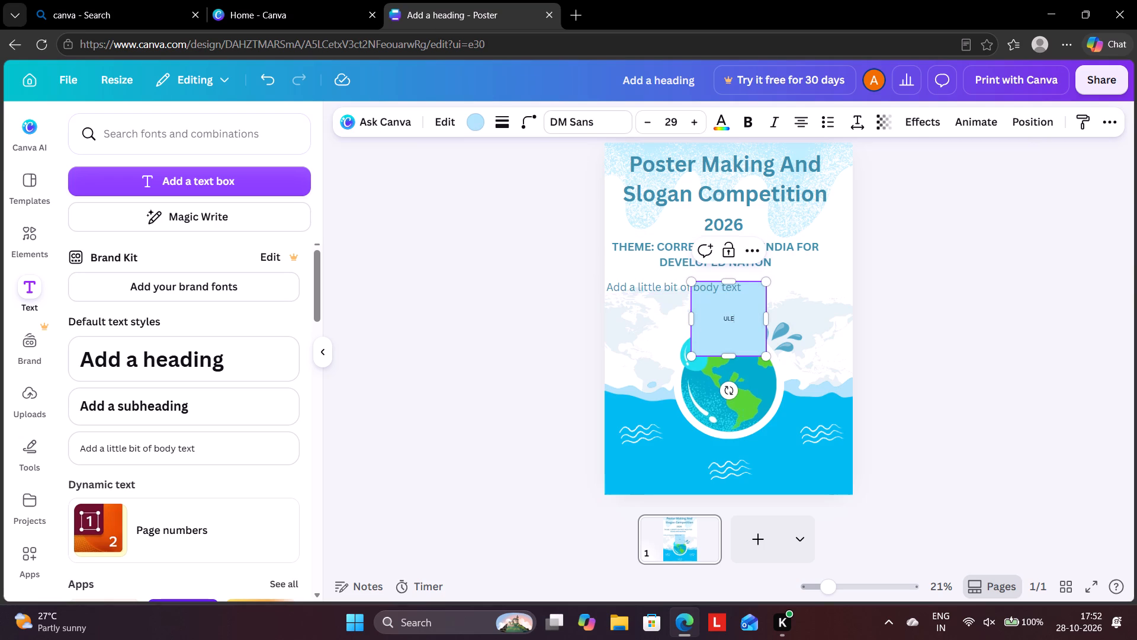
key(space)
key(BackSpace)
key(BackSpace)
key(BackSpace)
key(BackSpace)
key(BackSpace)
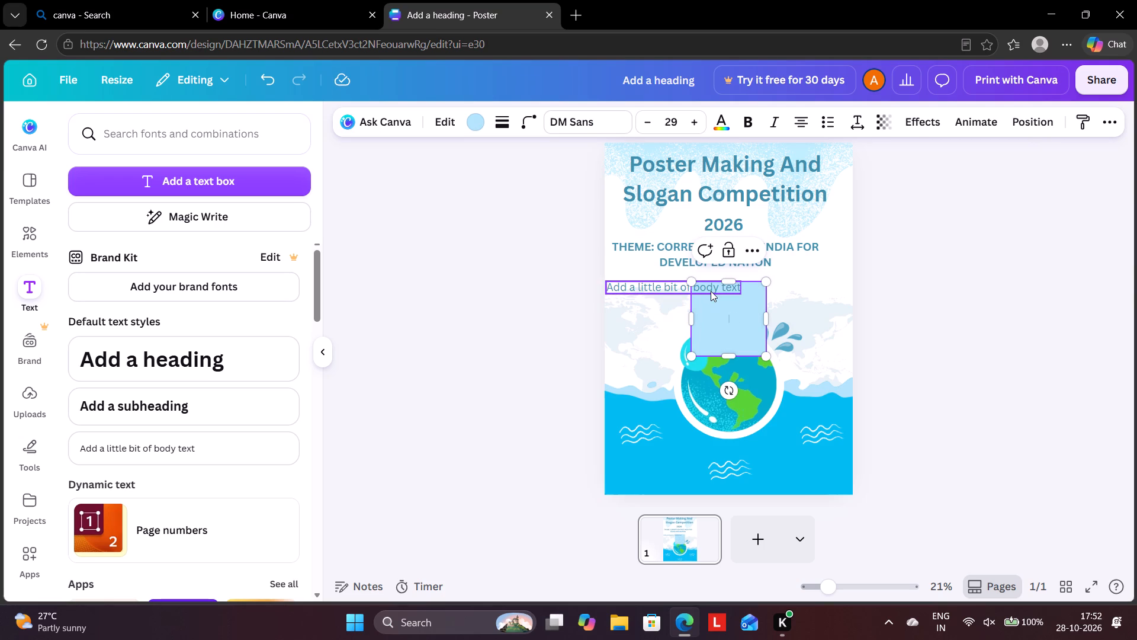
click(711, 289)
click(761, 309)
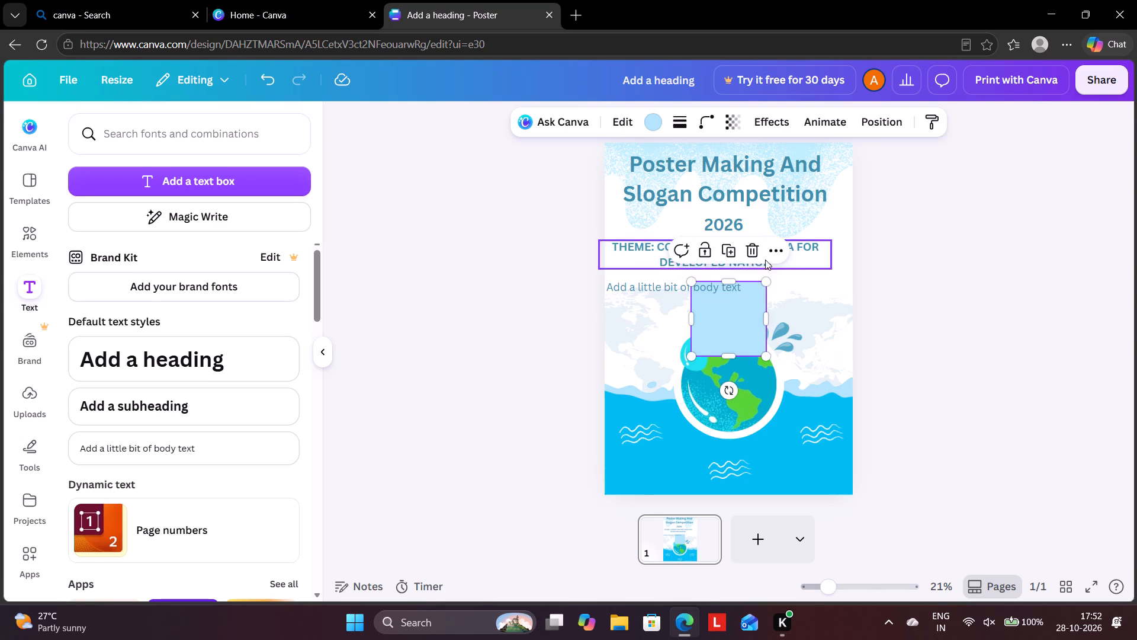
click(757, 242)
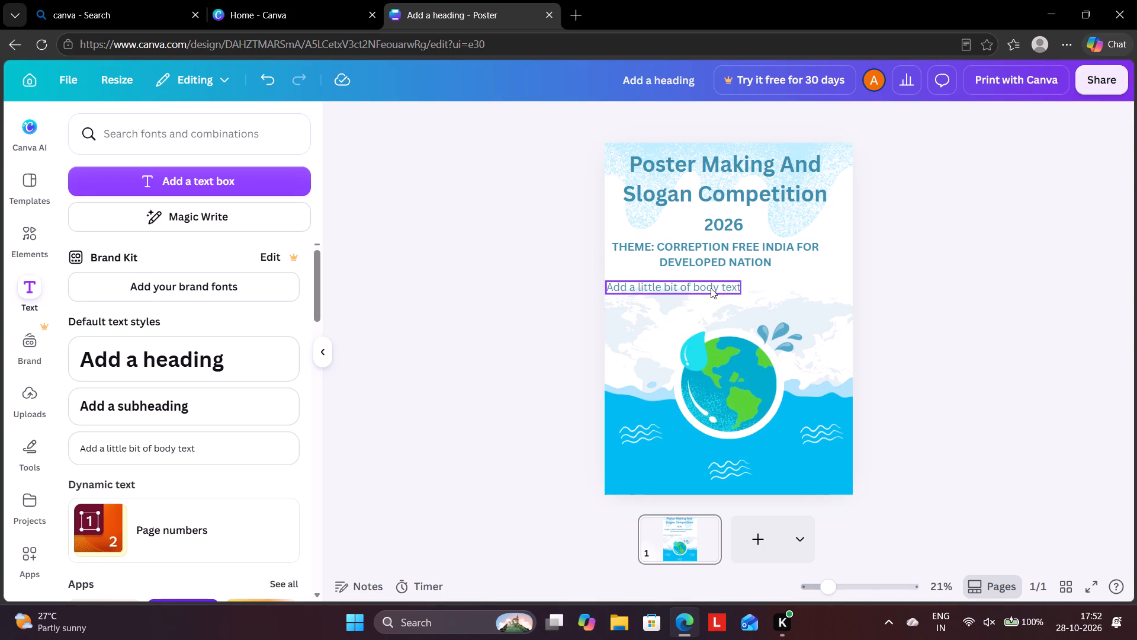
Replace the placeholder text in the body text box below the theme with "Rules for Poster Making/Slogan".
click(711, 288)
click(711, 288)
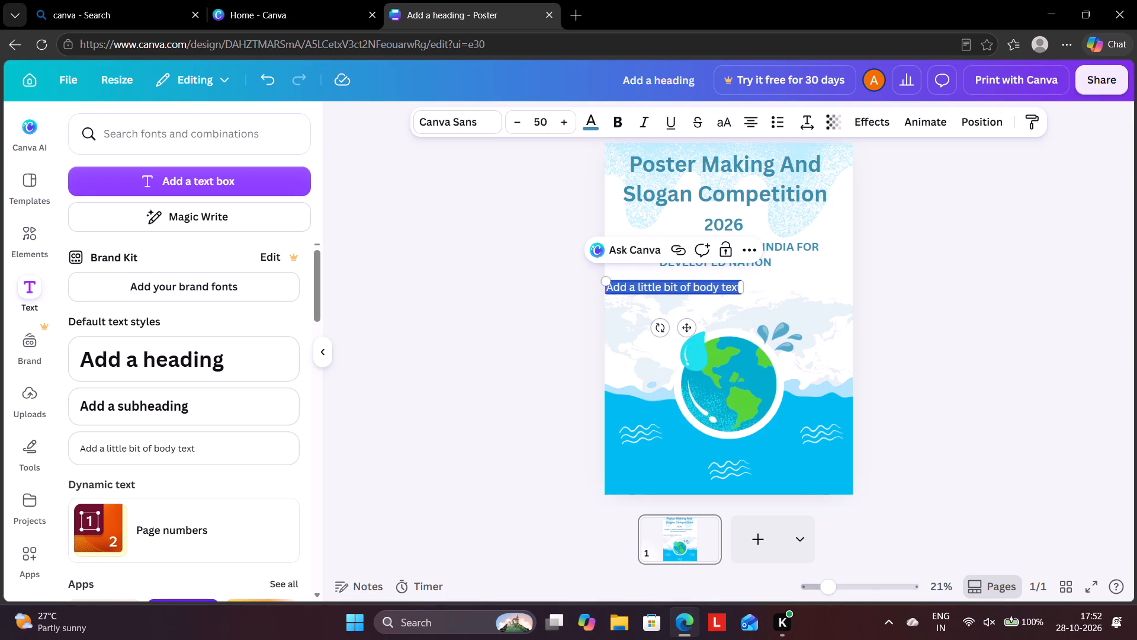
key(BackSpace)
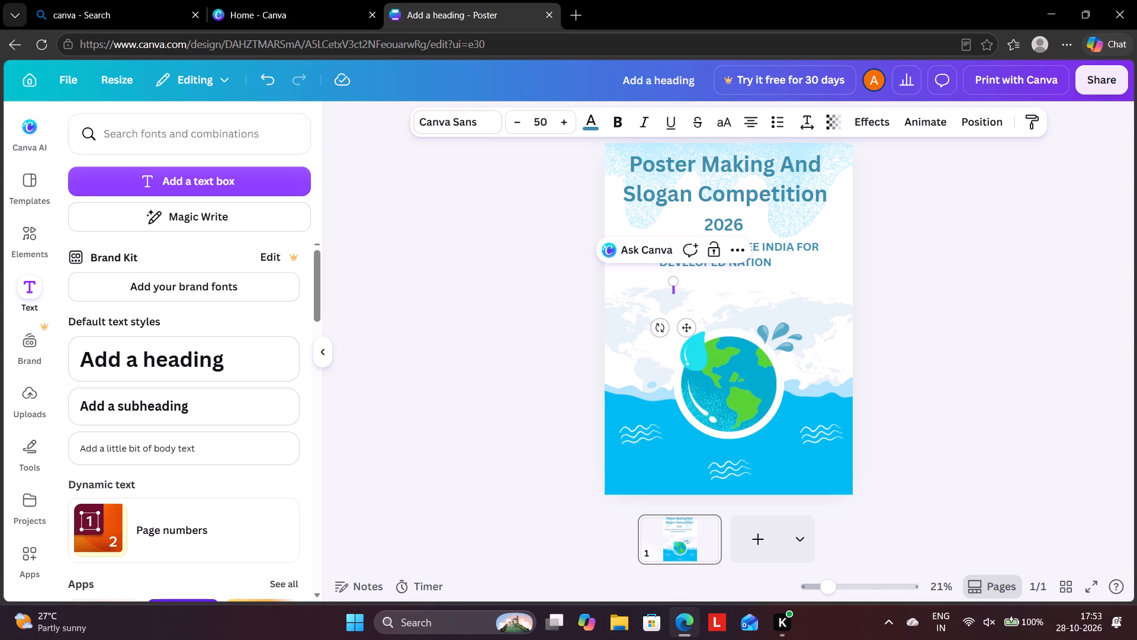
key(r)
text(ules)
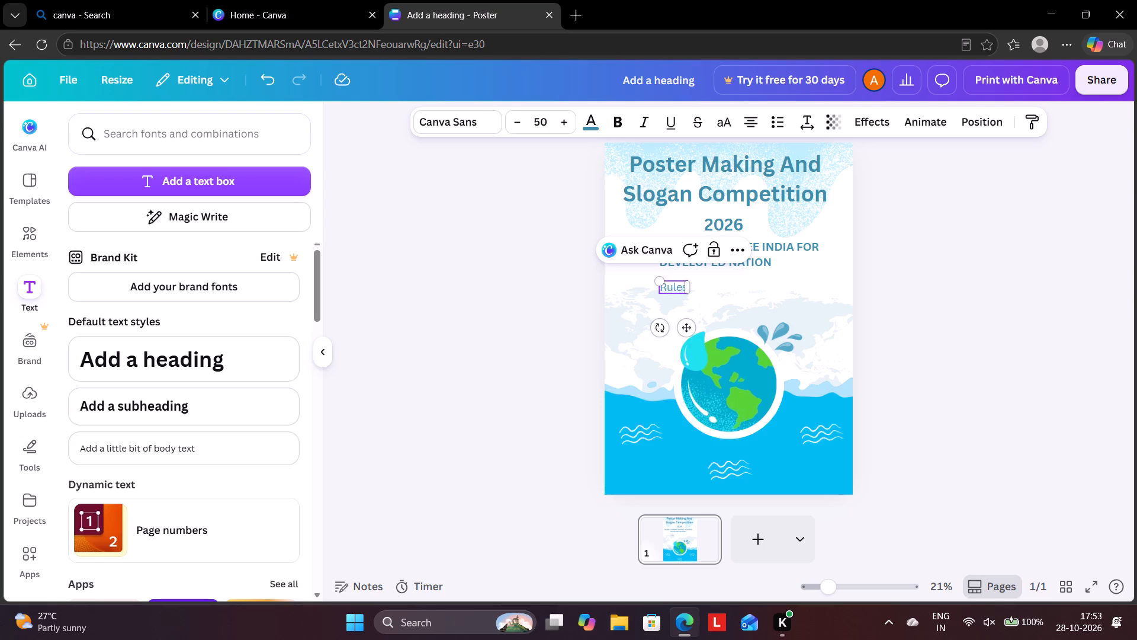
key(space)
text(for)
key(space)
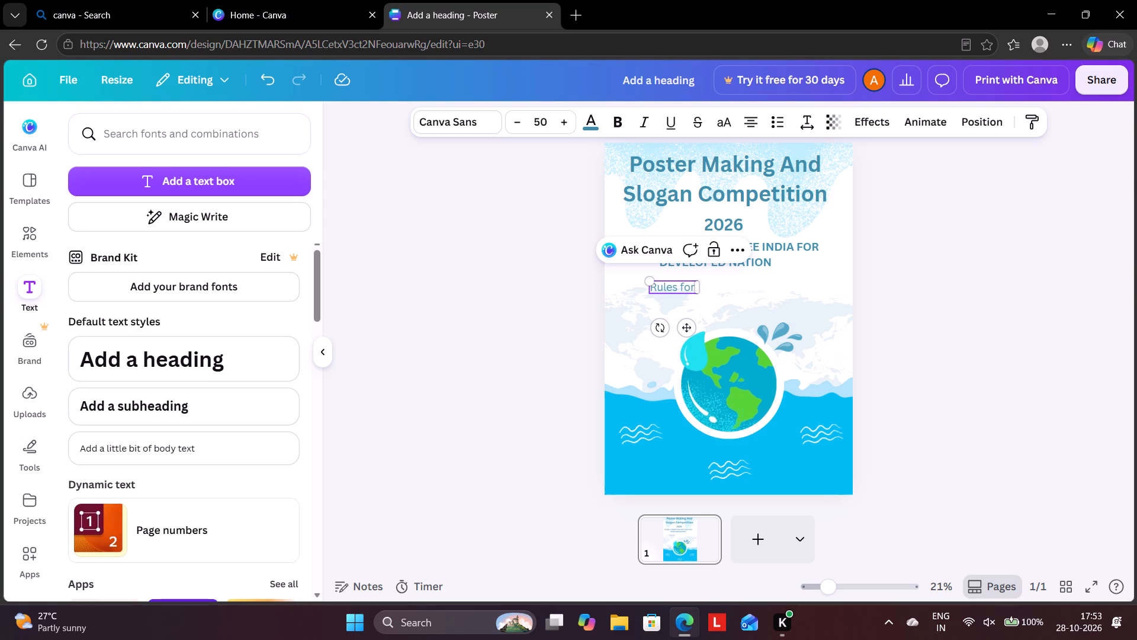
key(p)
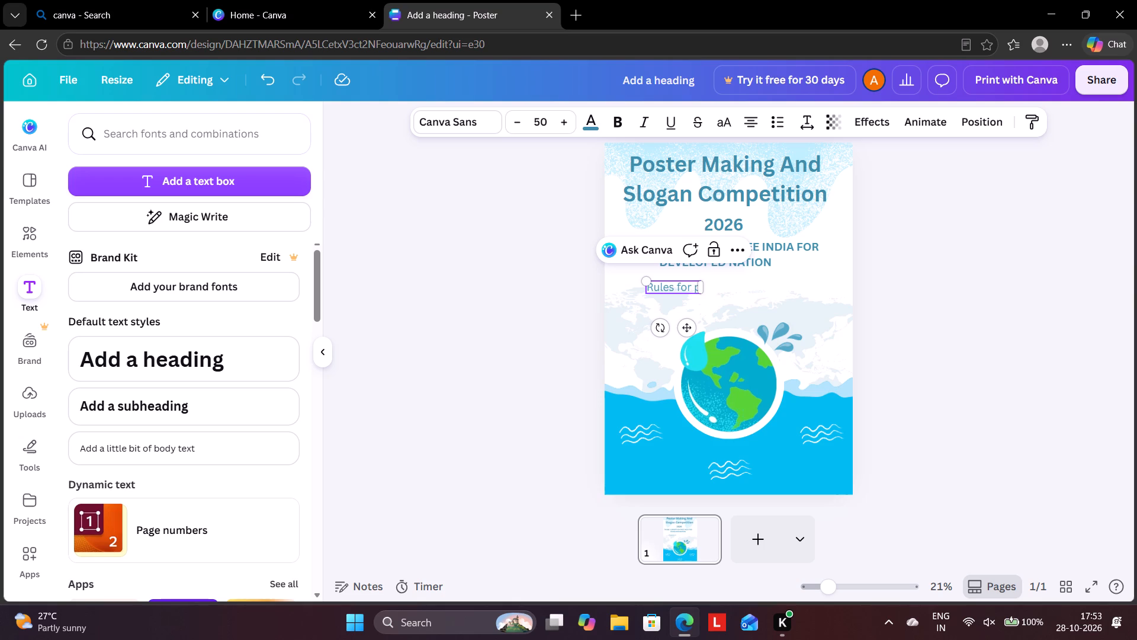
key(BackSpace)
key(shift+p)
key(o)
text(ster)
key(space)
text(Makin)
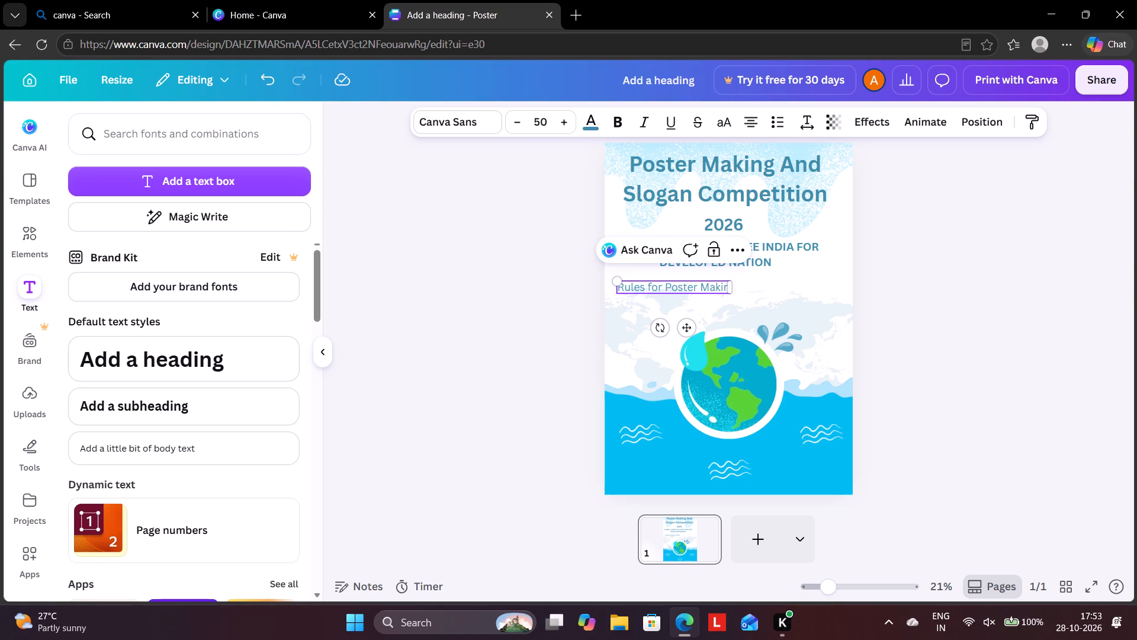
key(g)
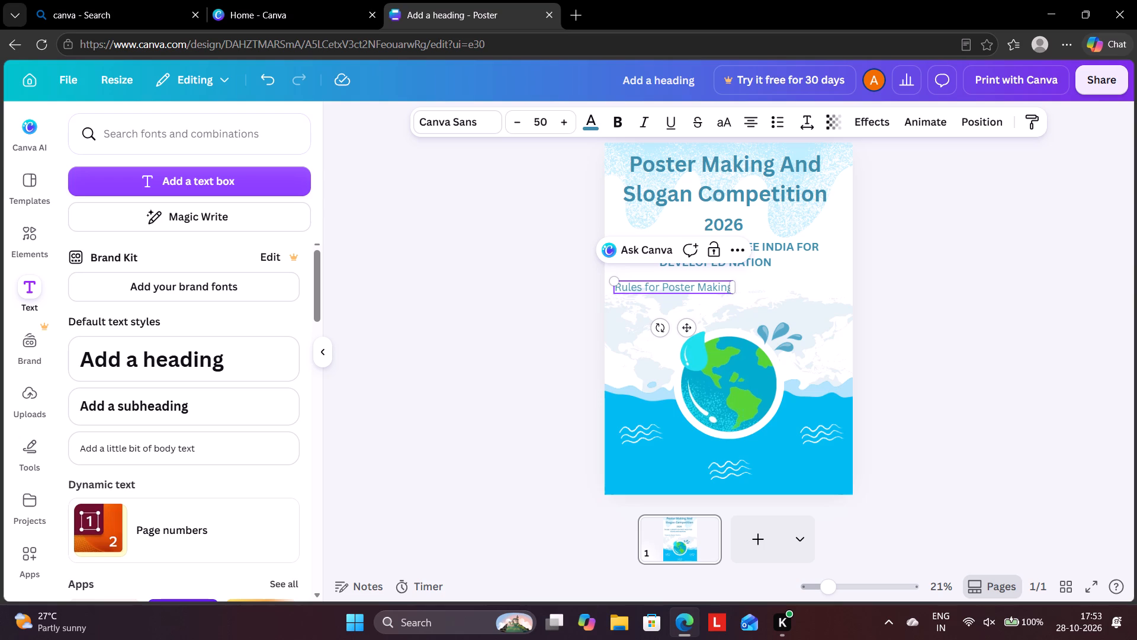
key(slash)
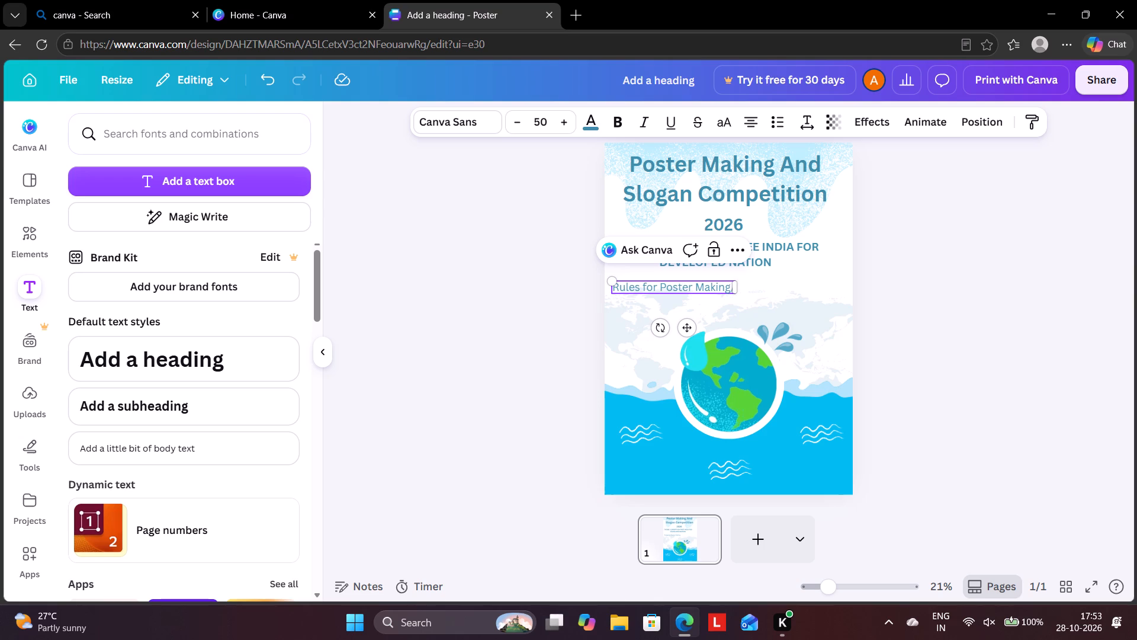
key(shift+s)
text(logan)
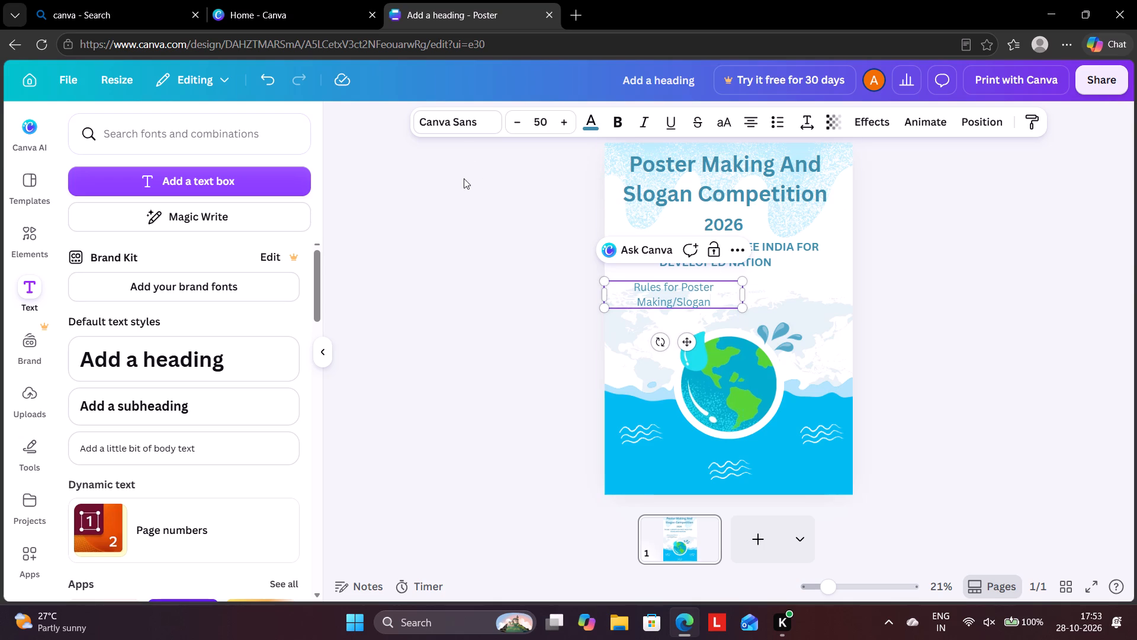
Reduce the rules line's font size to 43.
triple_click(514, 118)
triple_click(514, 118)
click(514, 118)
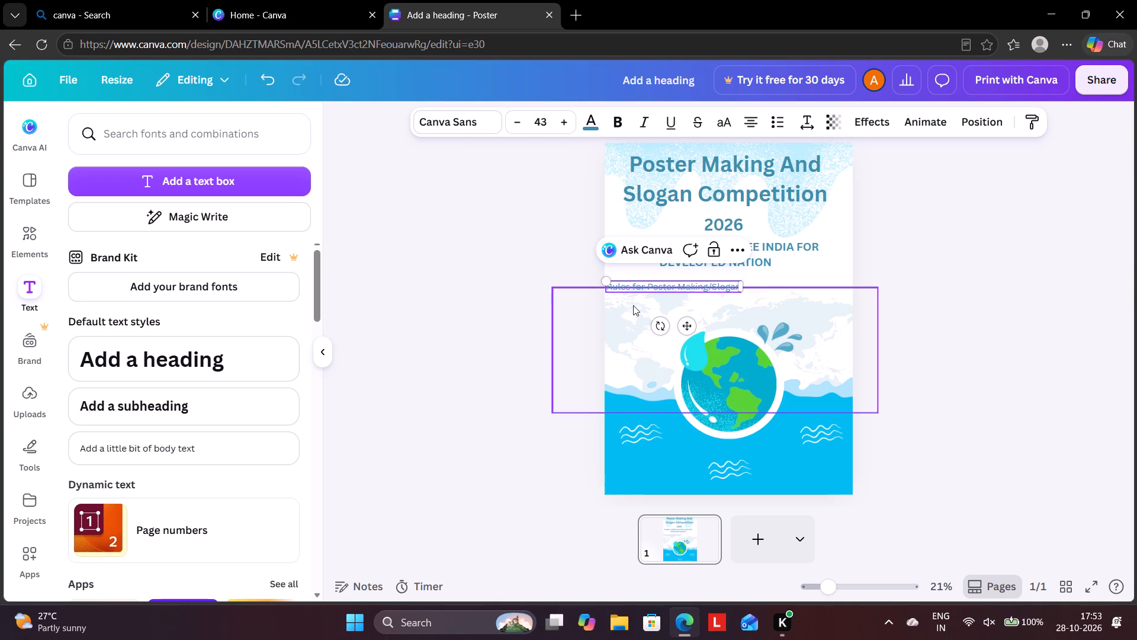
Add a semicolon at the end of the "Rules for Poster Making/Slogan" line.
click(731, 284)
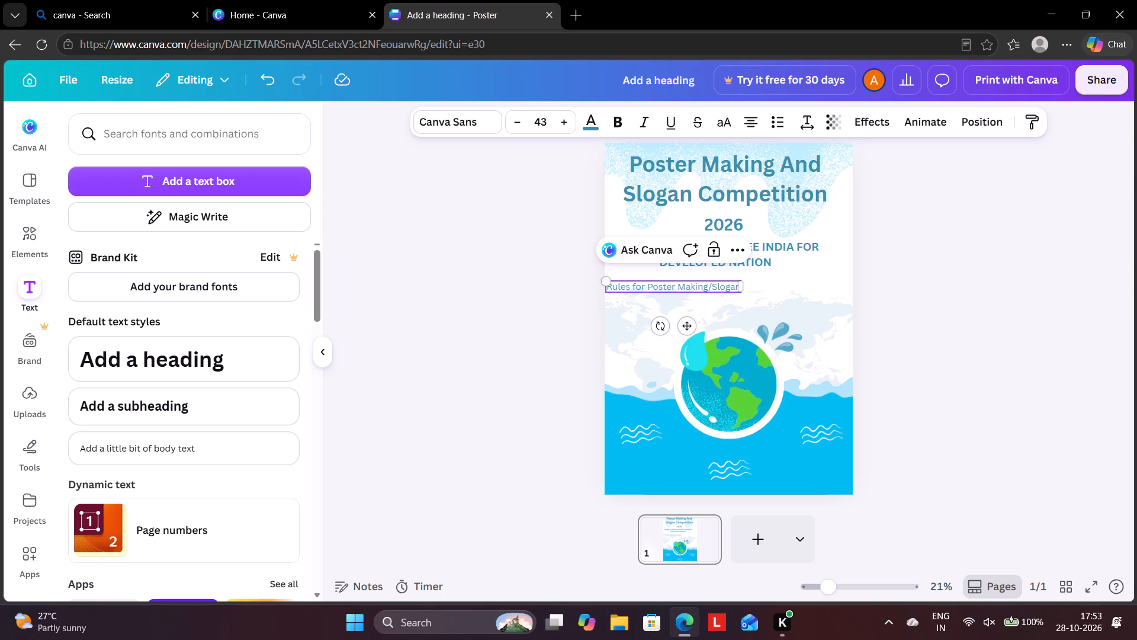
key(Right)
key(Right)
key(Right)
key(Right)
key(Right)
key(Right)
key(semicolon)
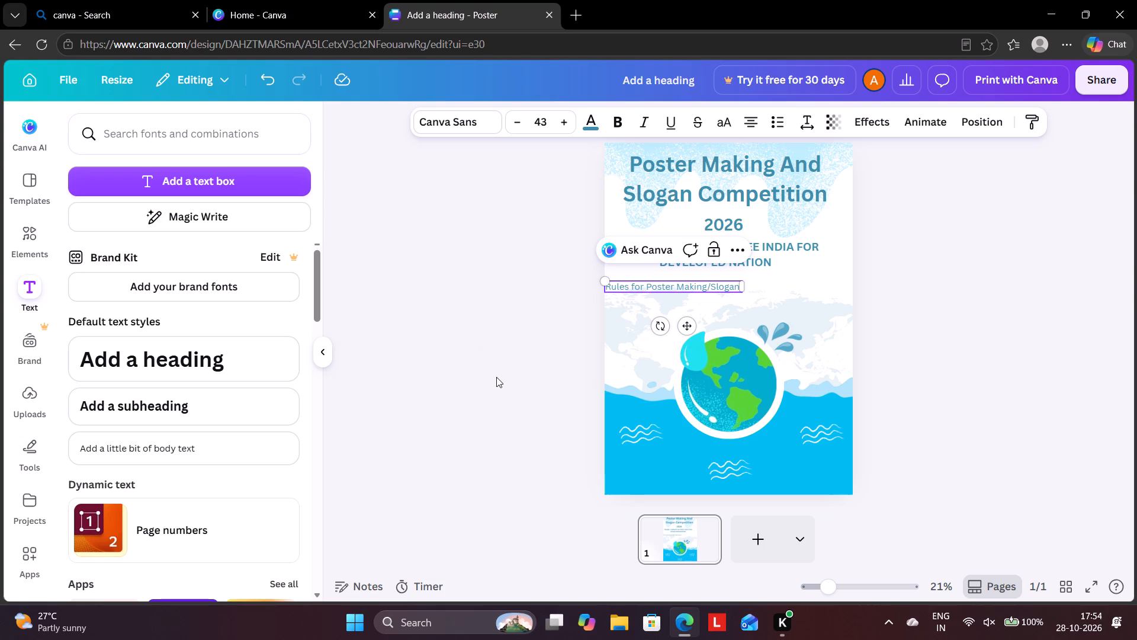
Move the globe graphic slightly down on the poster and deselect it.
click(735, 385)
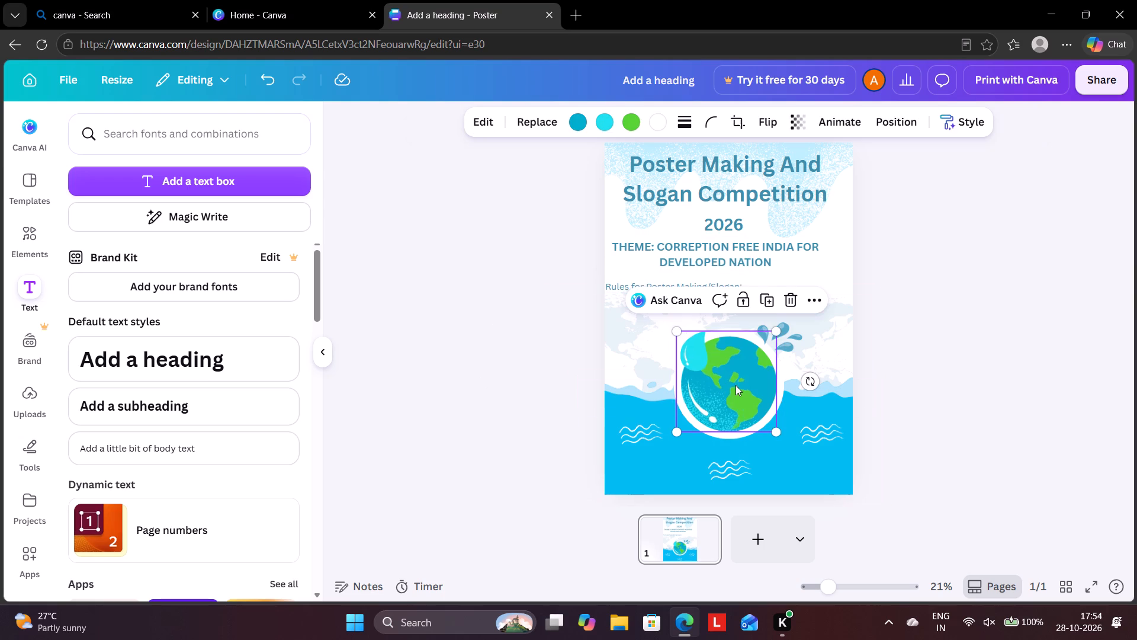
click(735, 385)
drag(737, 397, 738, 412)
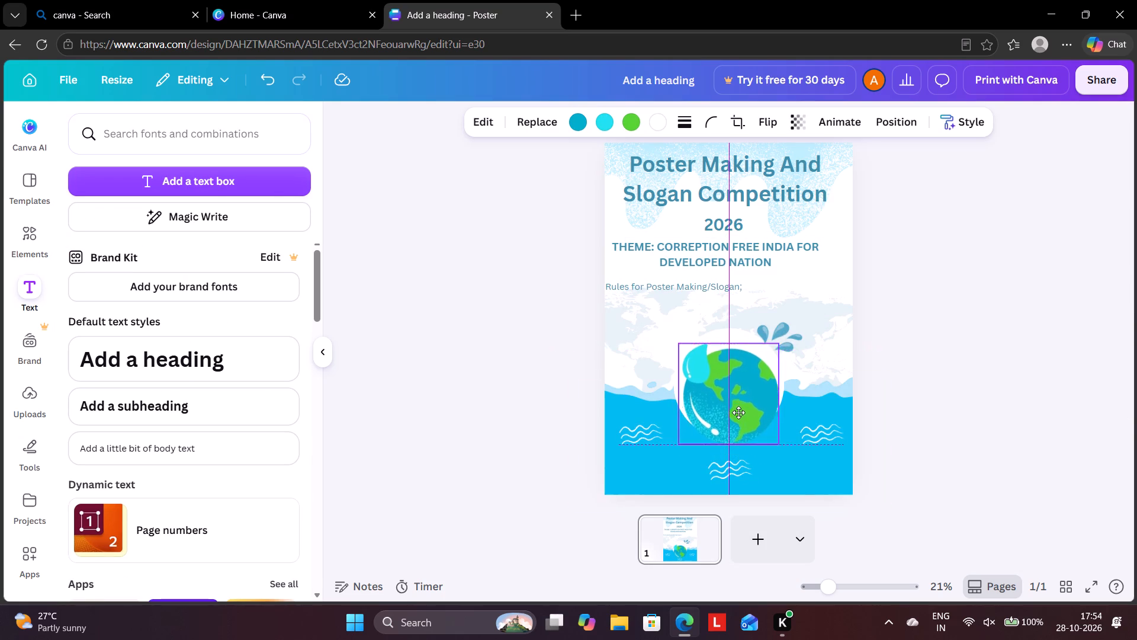
drag(738, 412, 739, 410)
click(508, 354)
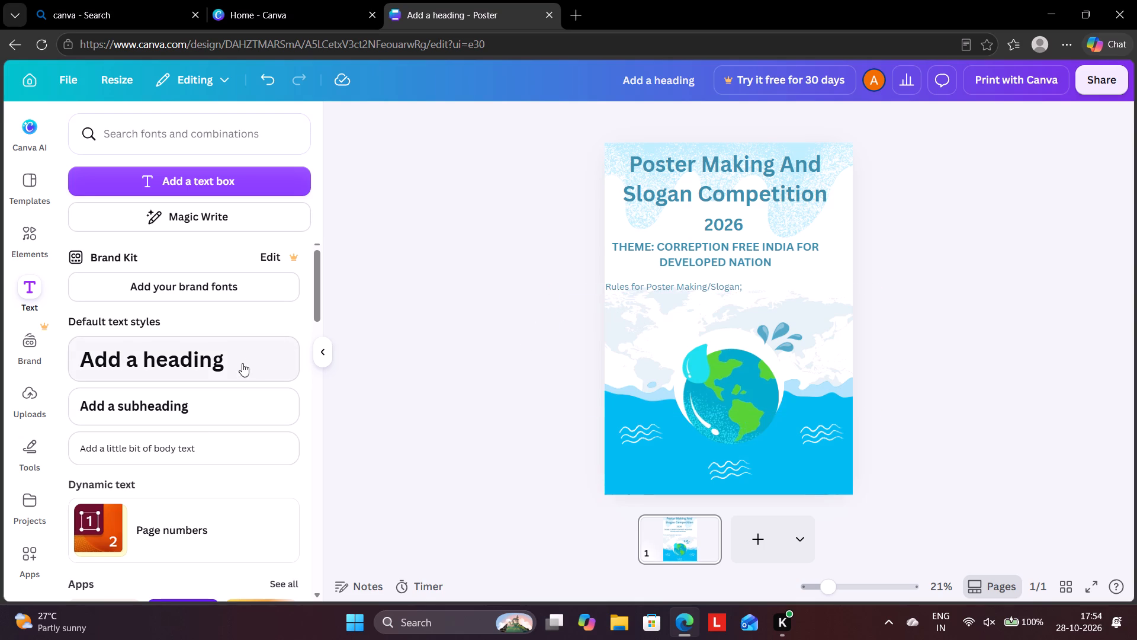
Add another body text box and place it directly beneath the rules line, against the poster's left edge.
click(197, 449)
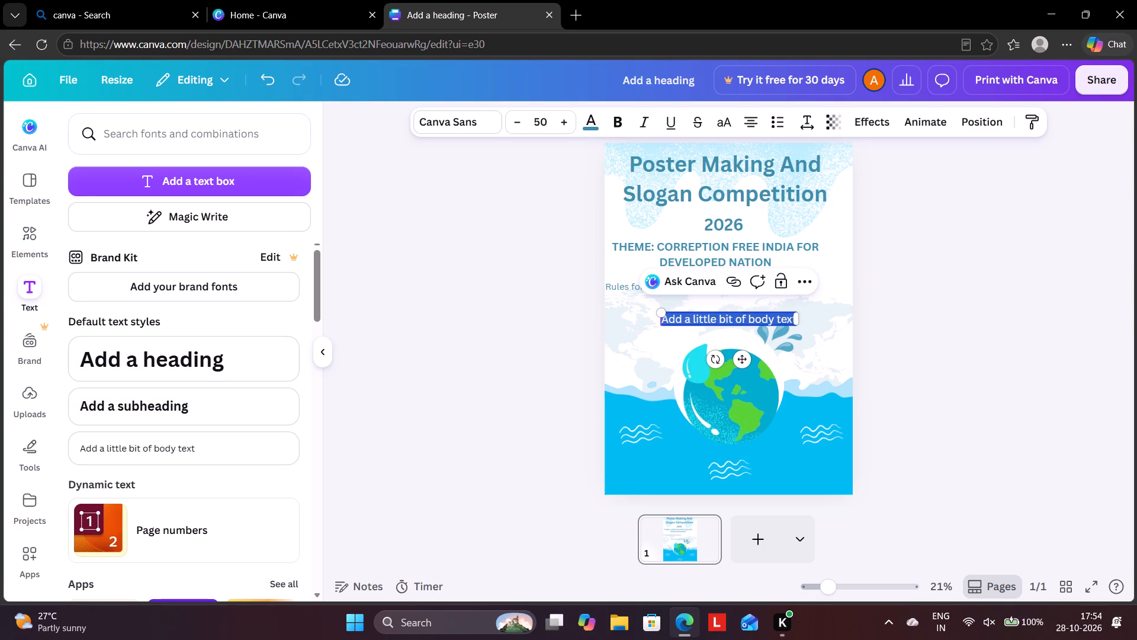
drag(742, 361, 682, 344)
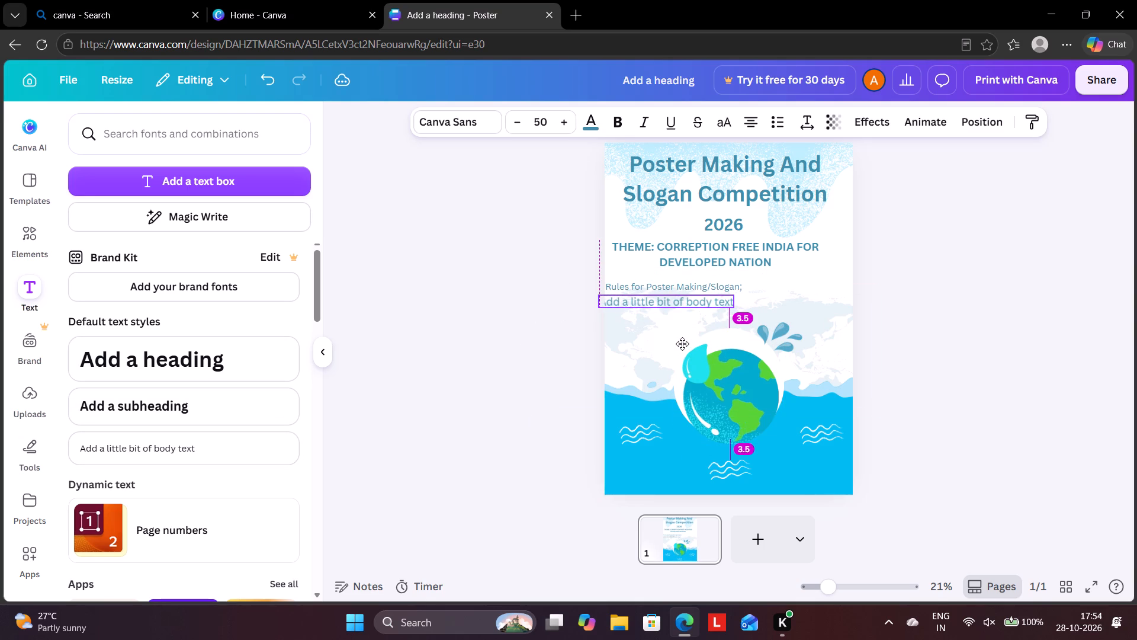
drag(682, 344, 686, 344)
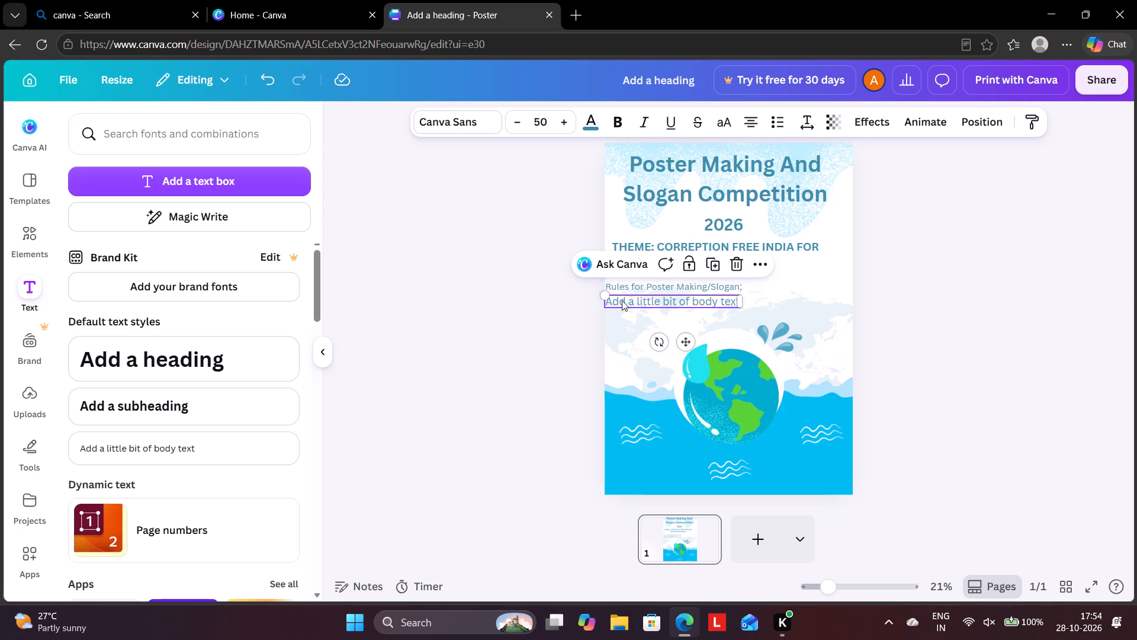
Reduce the new body text's font size to 46.
triple_click(512, 122)
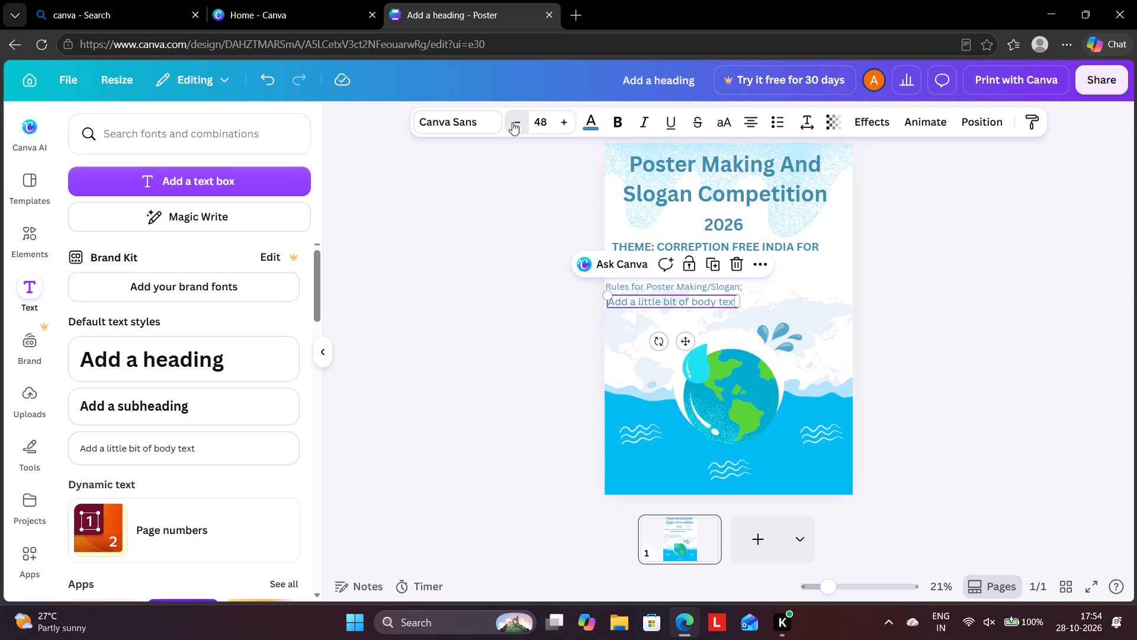
click(512, 122)
Replace the placeholder text in the new body text box with a numbered list starting at 1.
click(709, 300)
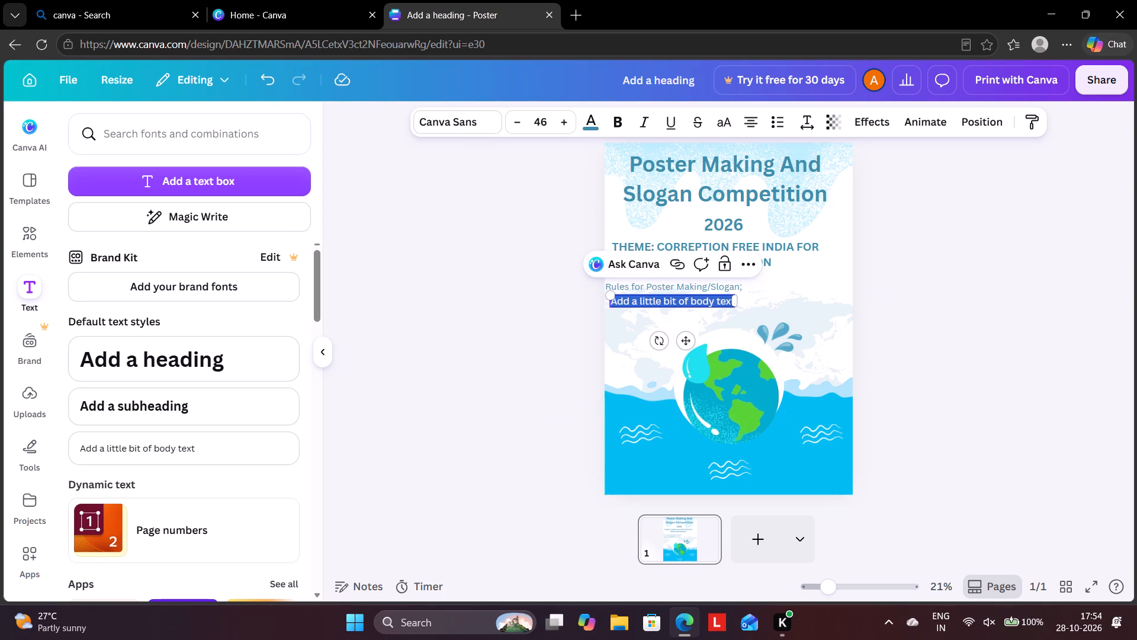
key(BackSpace)
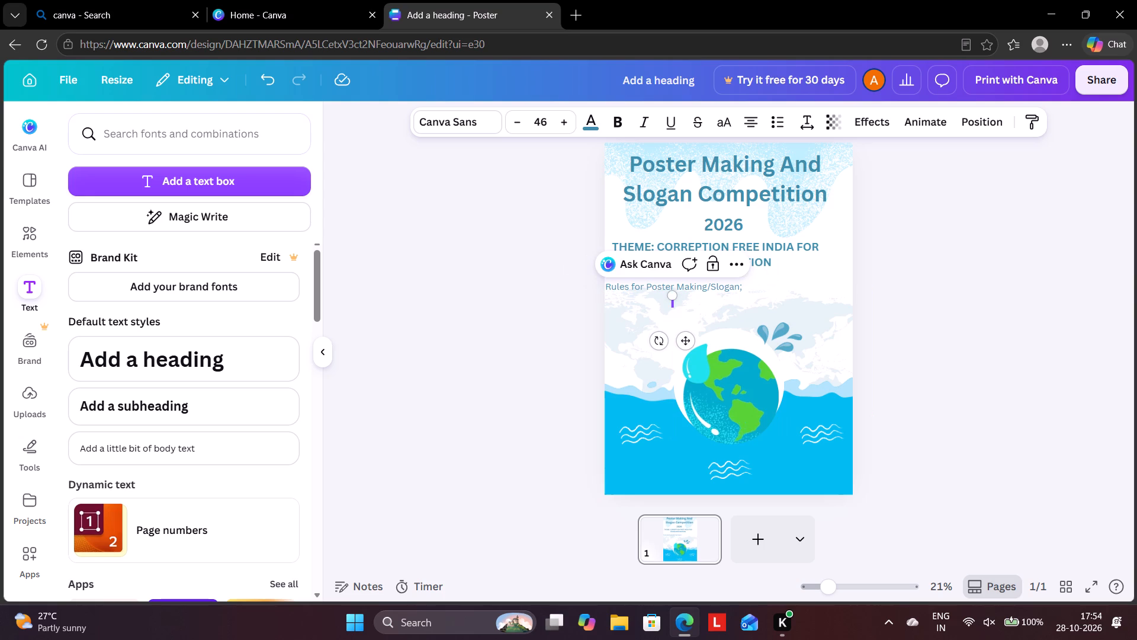
key(shift+exclam)
key(BackSpace)
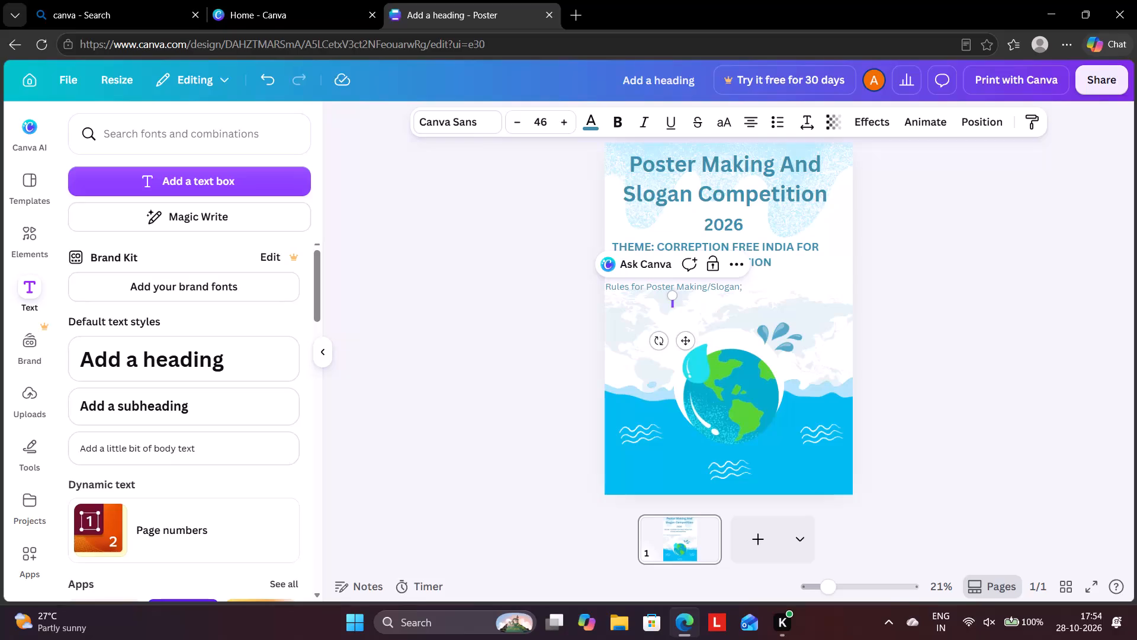
key(1)
text(.)
key(space)
key(BackSpace)
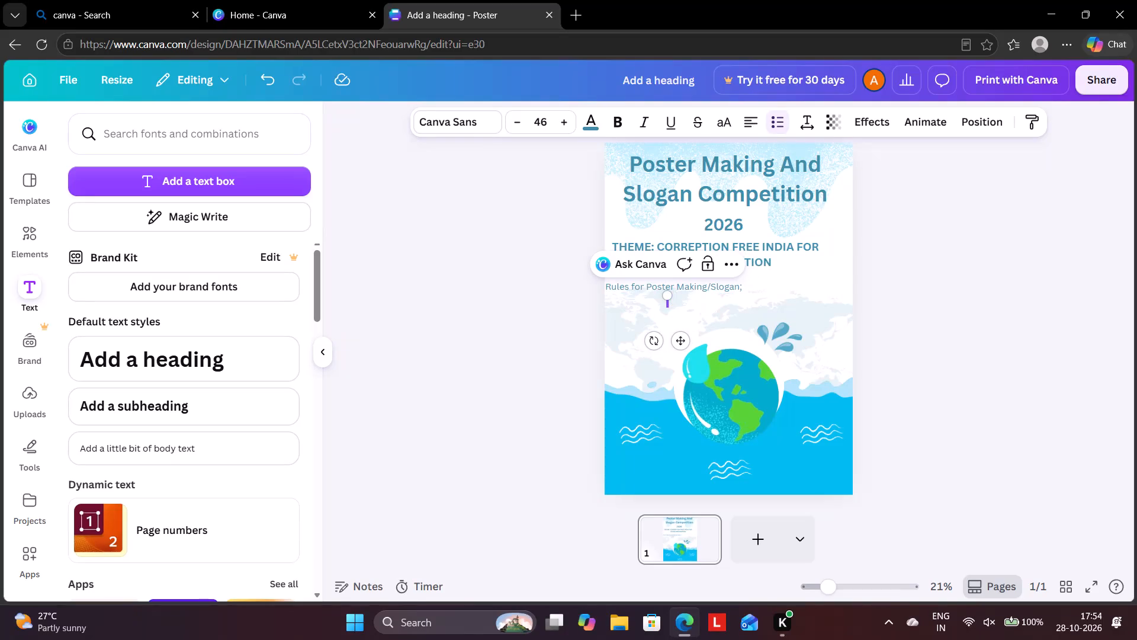
text(1.)
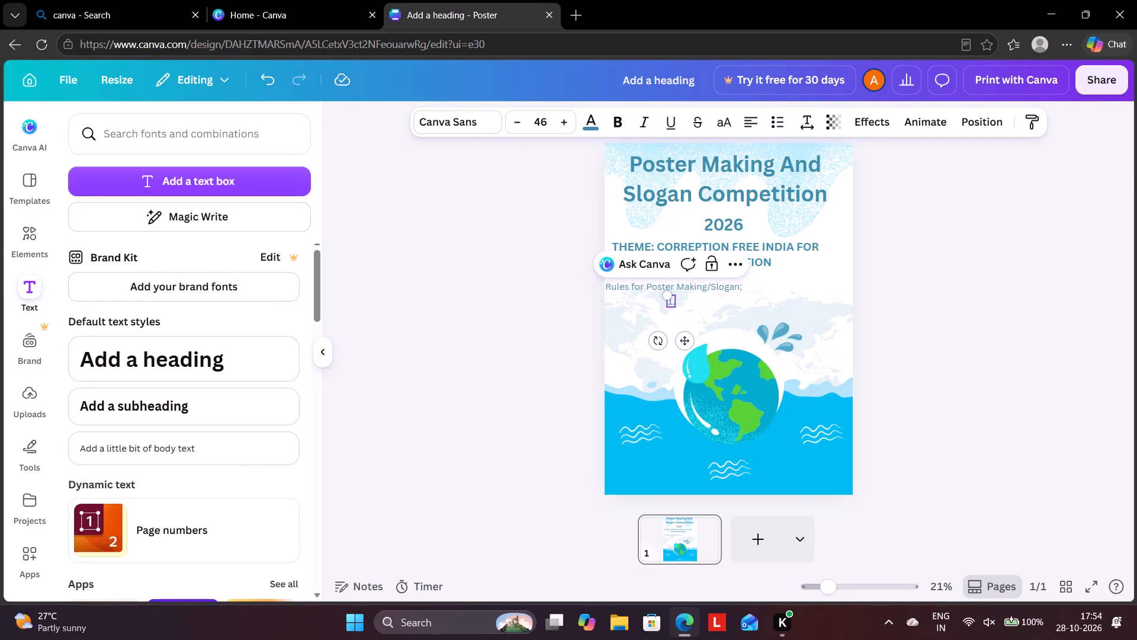
key(space)
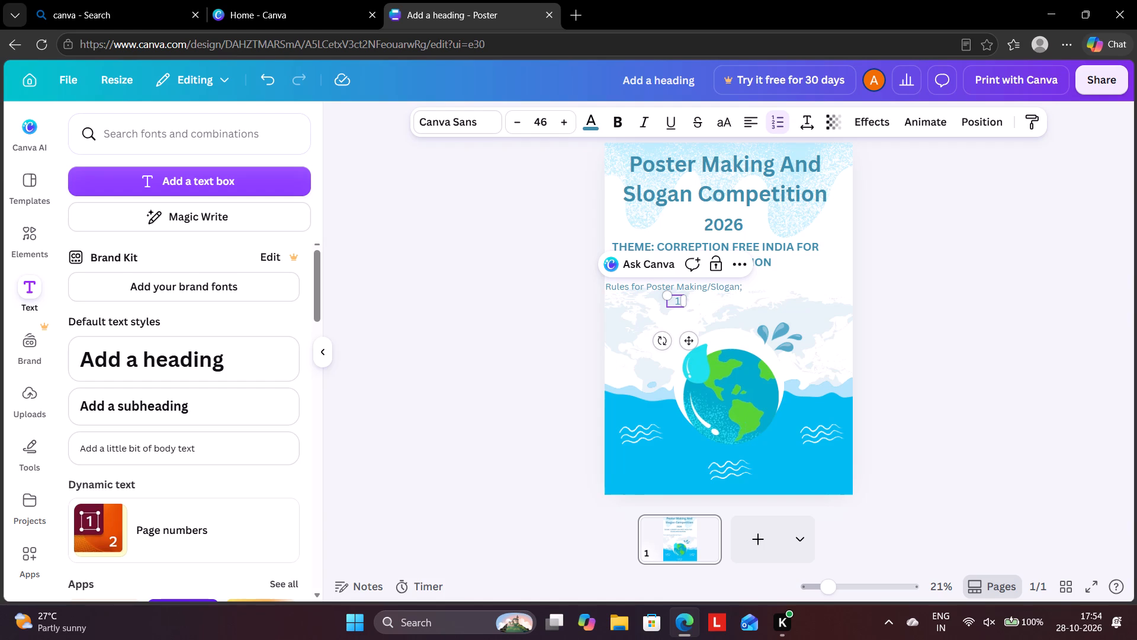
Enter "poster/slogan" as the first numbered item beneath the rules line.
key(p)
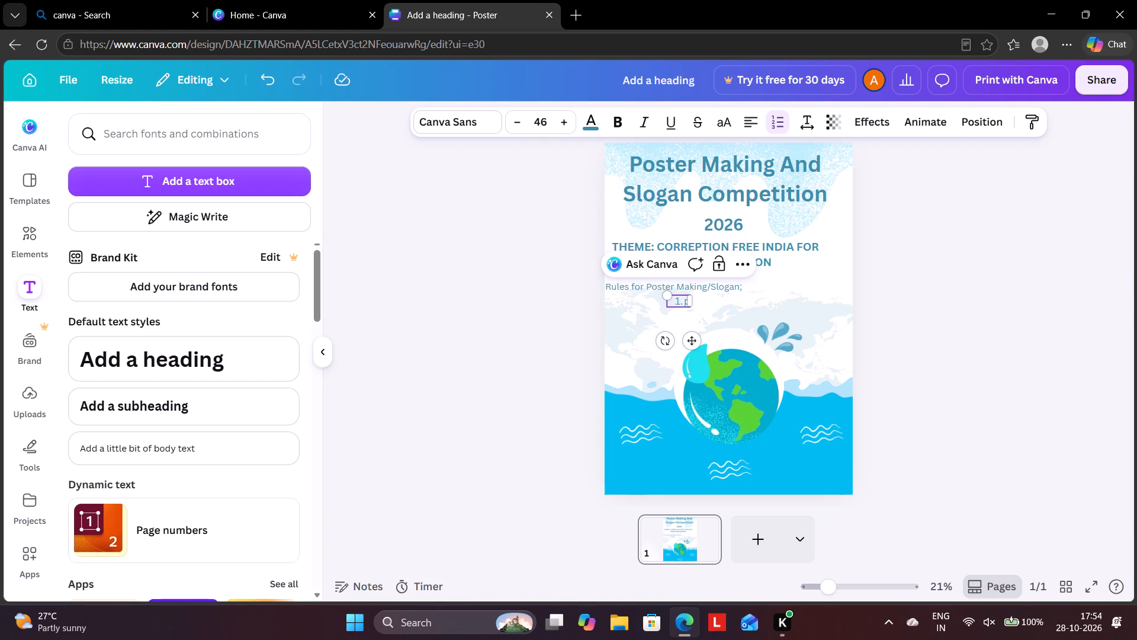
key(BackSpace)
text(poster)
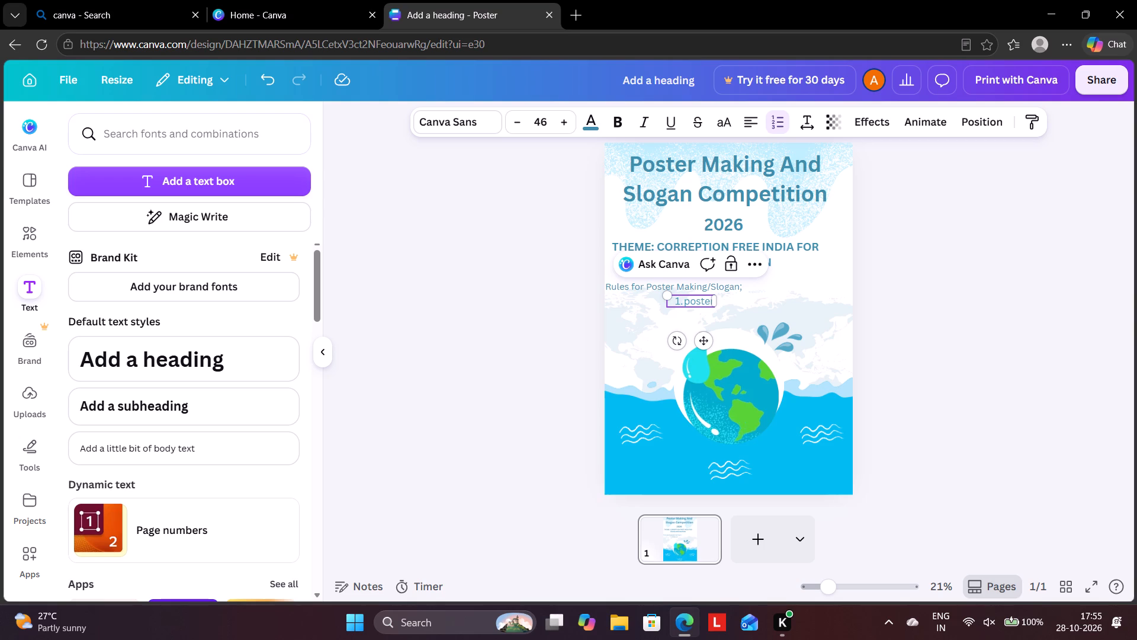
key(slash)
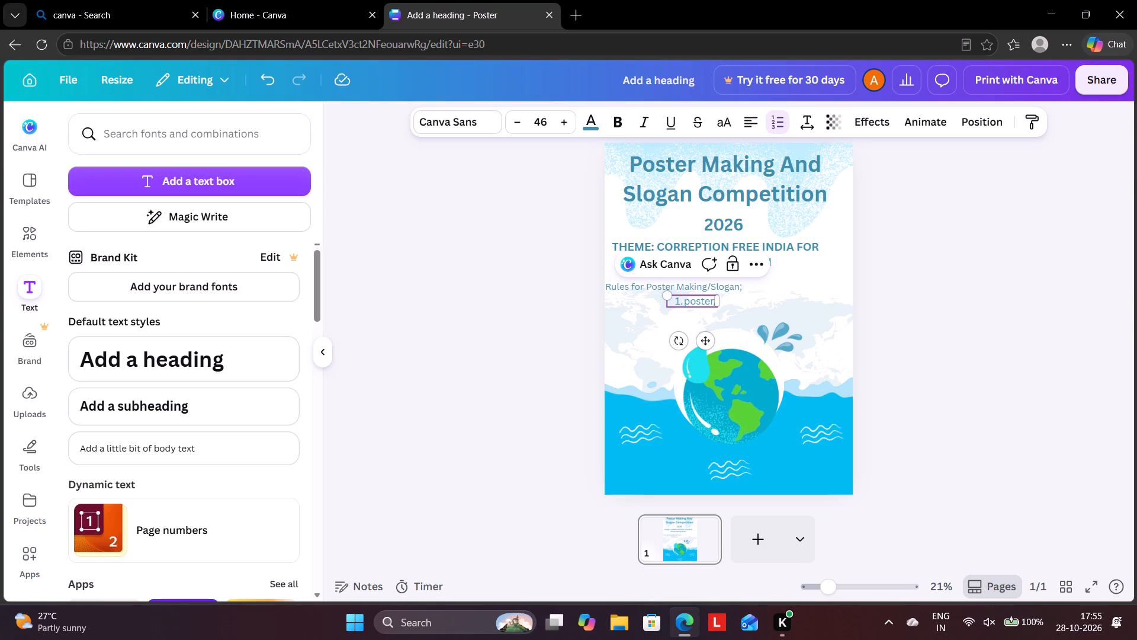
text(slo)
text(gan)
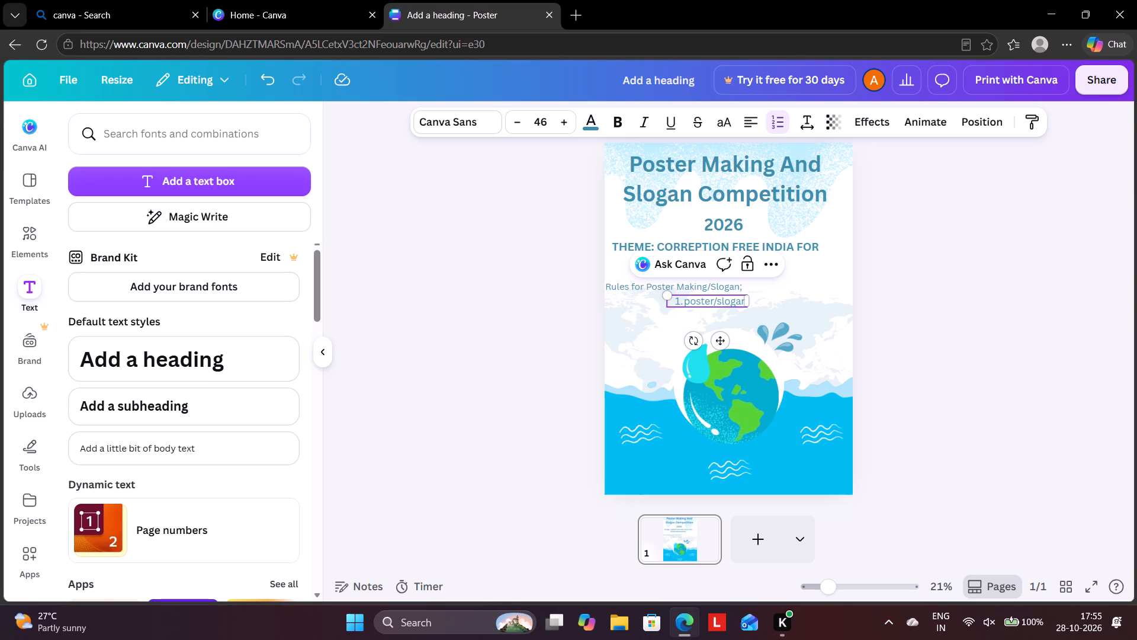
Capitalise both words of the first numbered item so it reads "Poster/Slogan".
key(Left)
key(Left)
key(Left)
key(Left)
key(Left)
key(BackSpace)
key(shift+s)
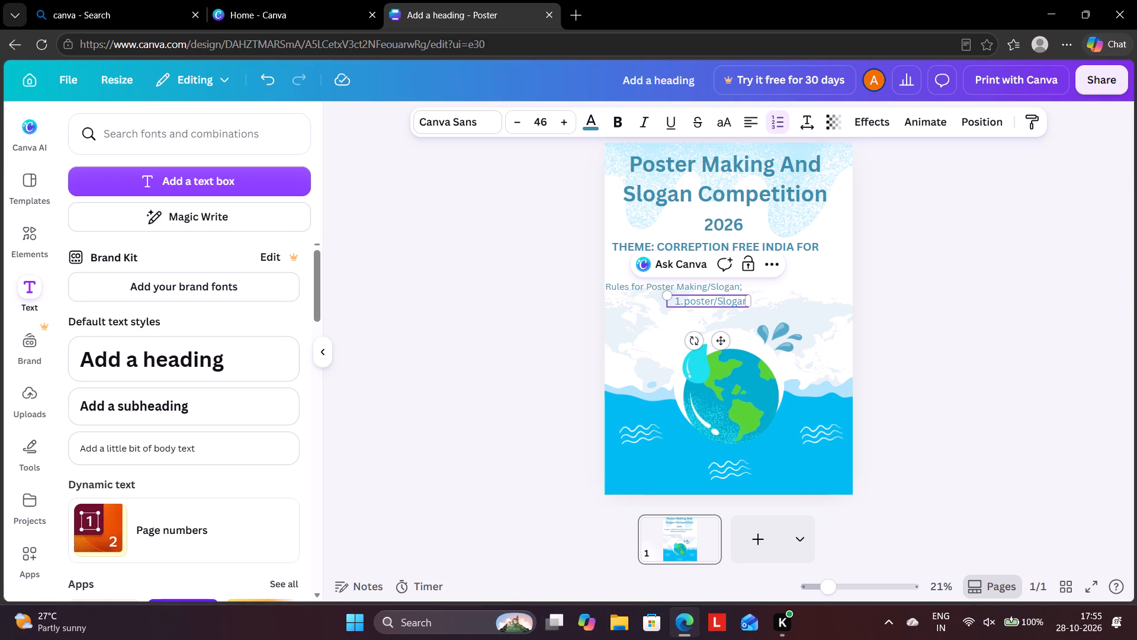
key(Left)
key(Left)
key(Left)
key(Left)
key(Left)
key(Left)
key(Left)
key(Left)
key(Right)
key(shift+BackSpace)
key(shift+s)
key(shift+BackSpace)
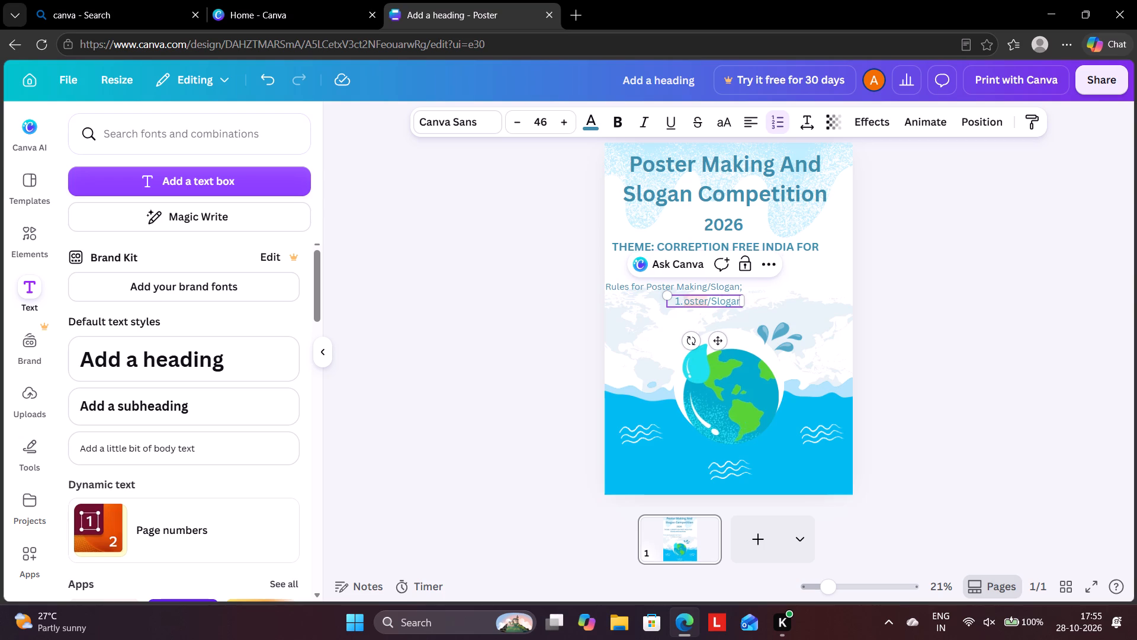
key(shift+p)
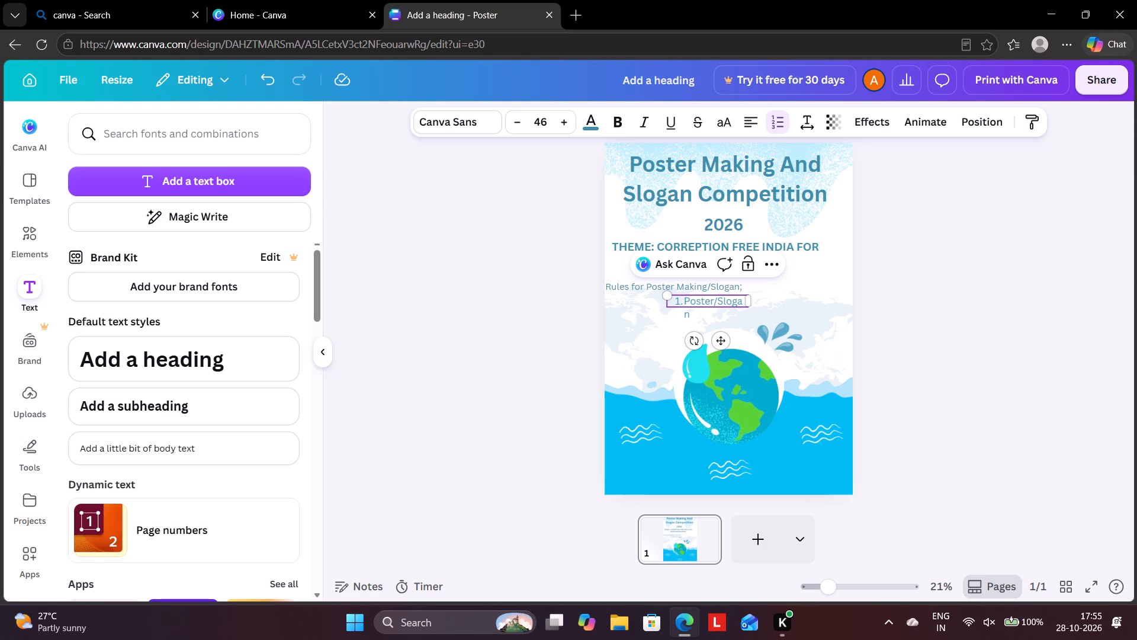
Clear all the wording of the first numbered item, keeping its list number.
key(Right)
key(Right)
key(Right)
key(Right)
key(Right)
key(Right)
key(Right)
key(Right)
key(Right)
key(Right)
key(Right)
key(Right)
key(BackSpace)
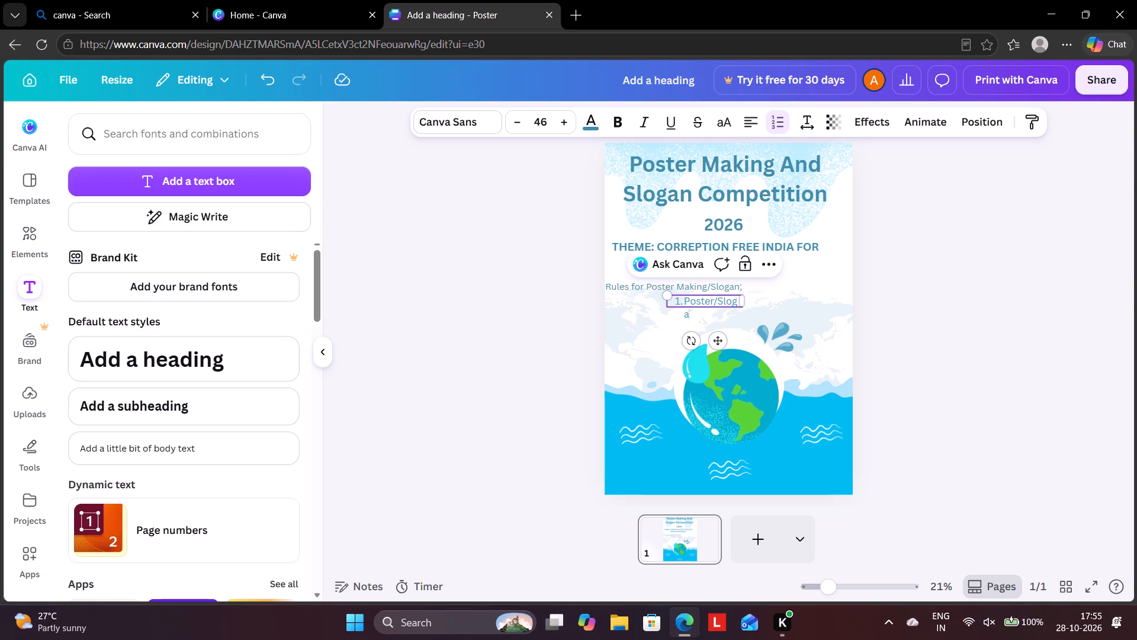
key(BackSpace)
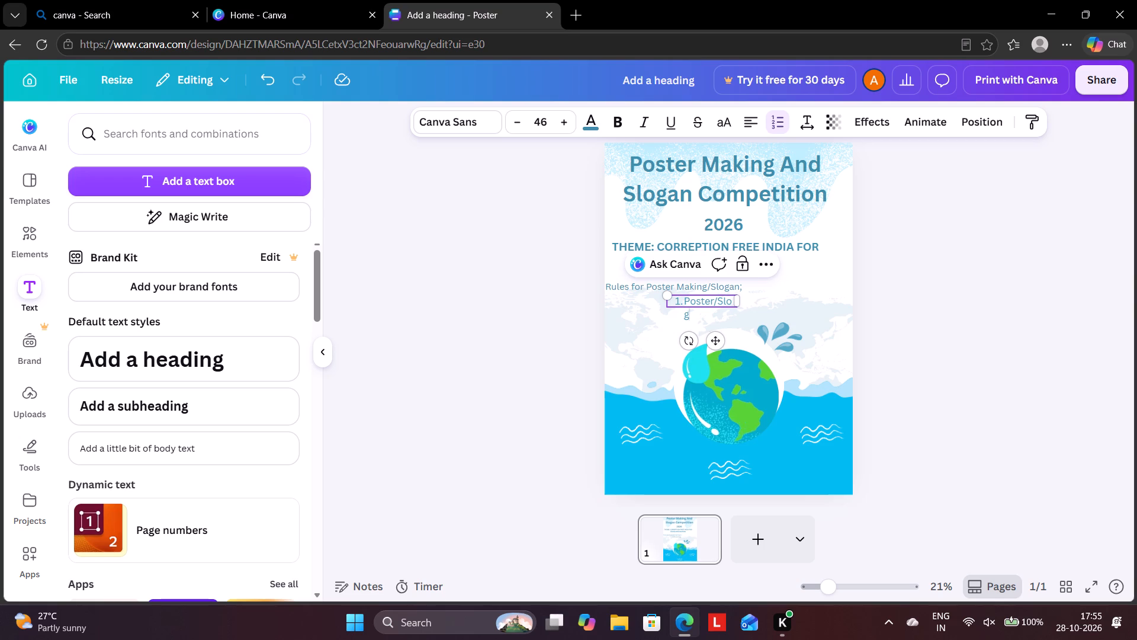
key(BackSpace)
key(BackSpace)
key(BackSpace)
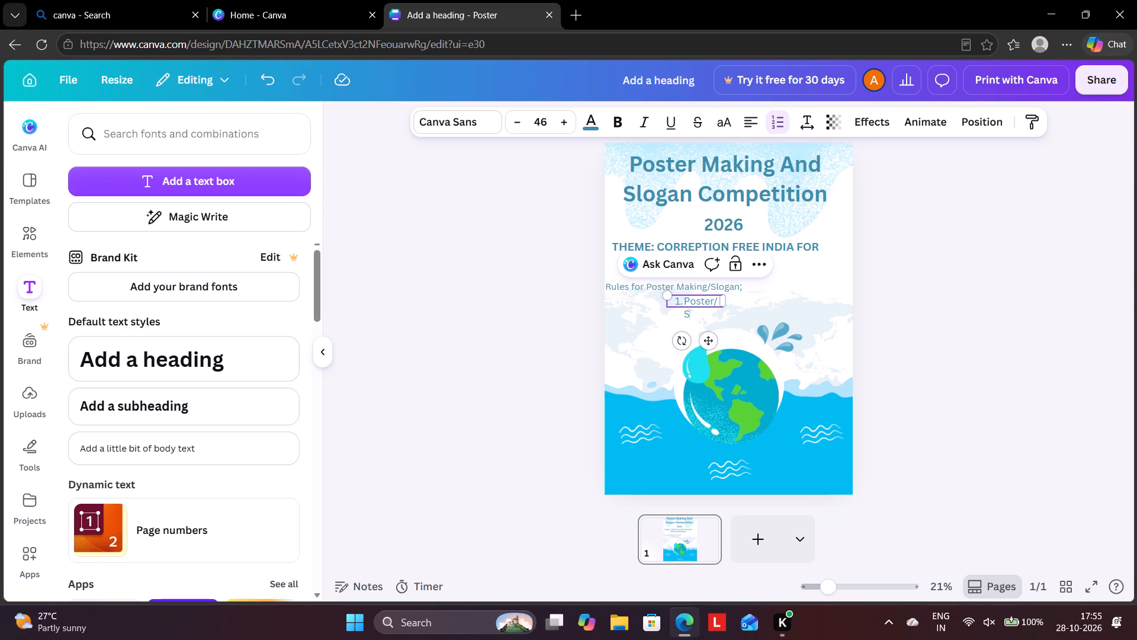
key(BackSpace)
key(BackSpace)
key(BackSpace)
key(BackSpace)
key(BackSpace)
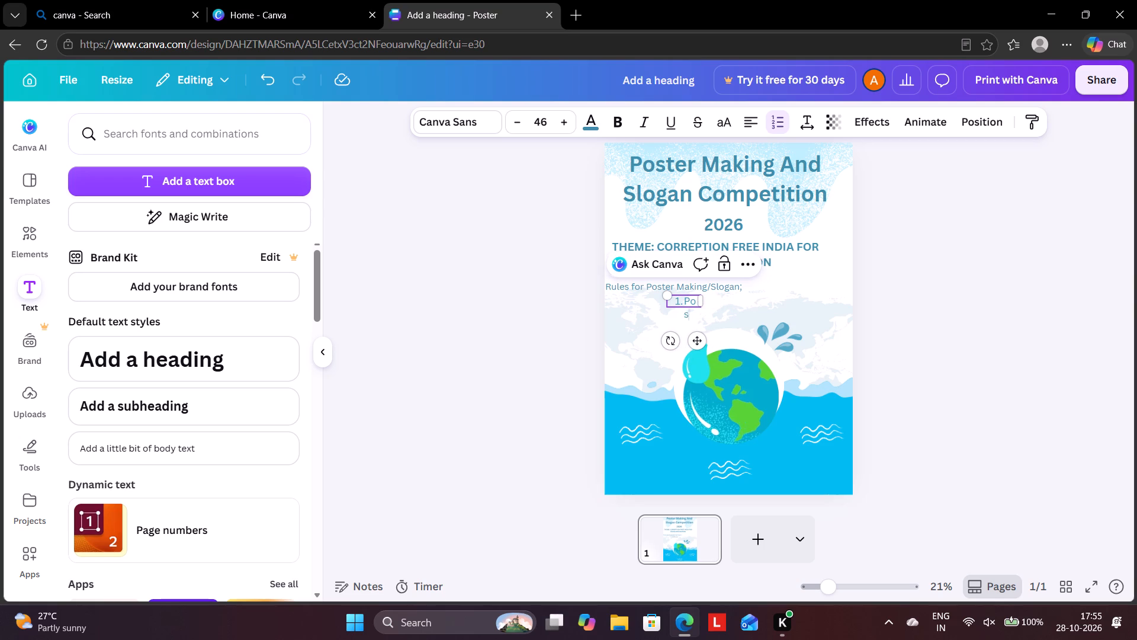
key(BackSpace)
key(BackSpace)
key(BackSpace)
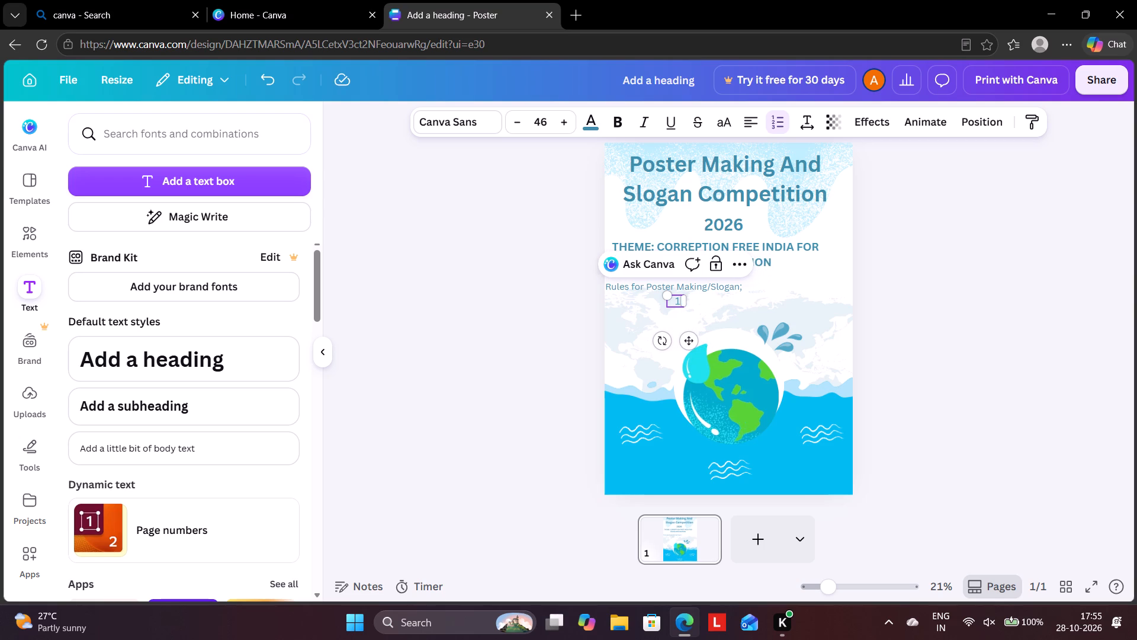
Enter "Poster/Slogan should" as the opening words of the first numbered rule.
key(p)
key(BackSpace)
key(shift+p)
text(oster)
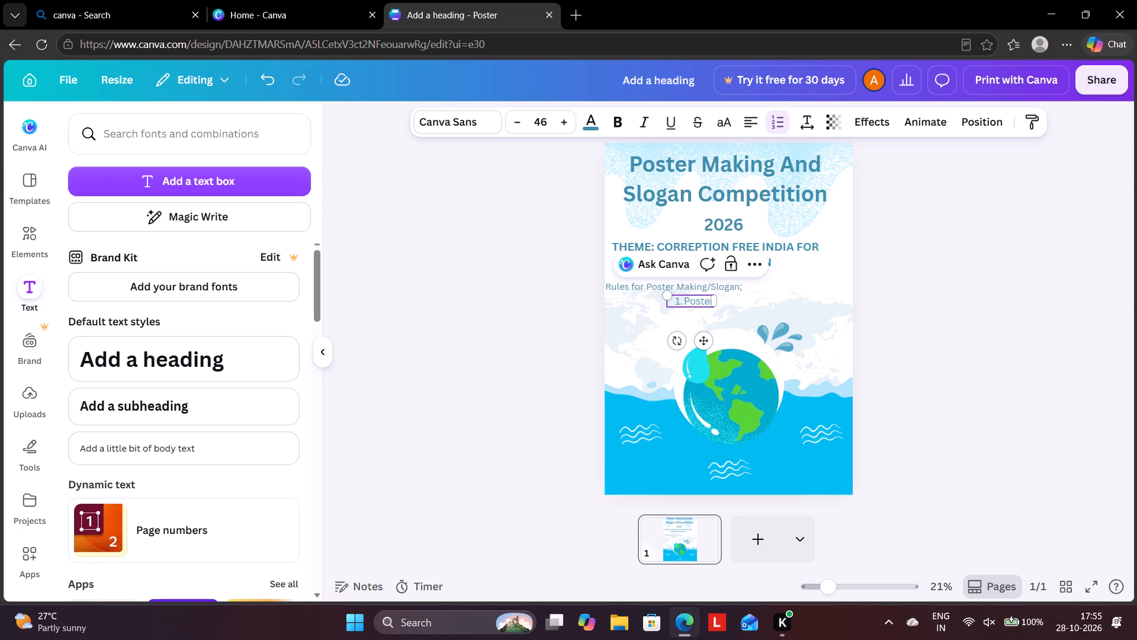
key(slash)
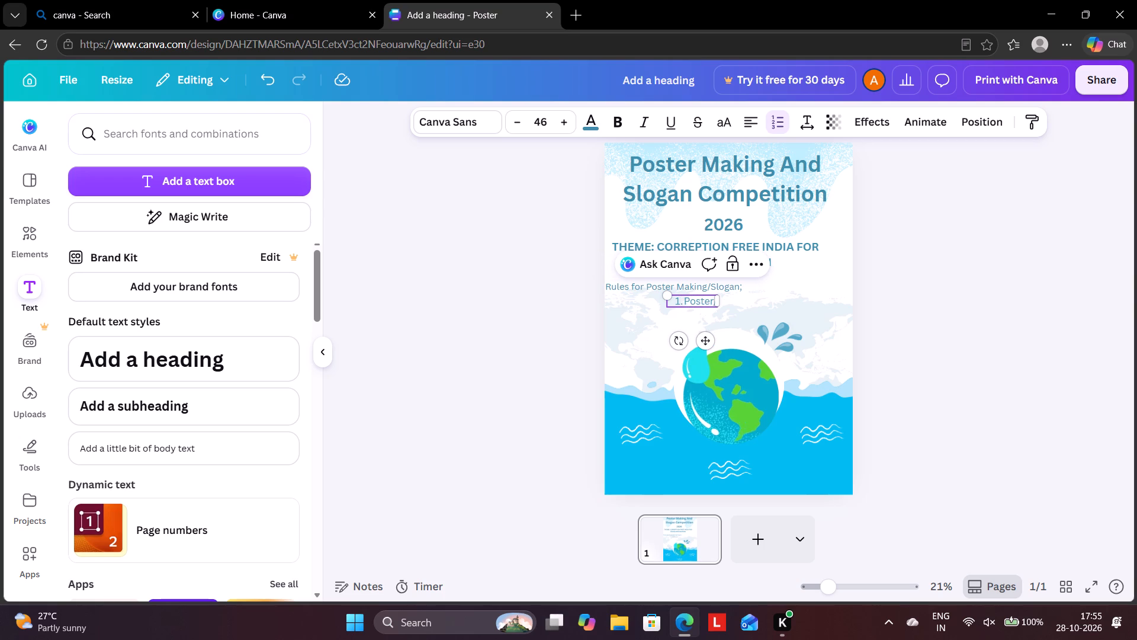
key(shift+s)
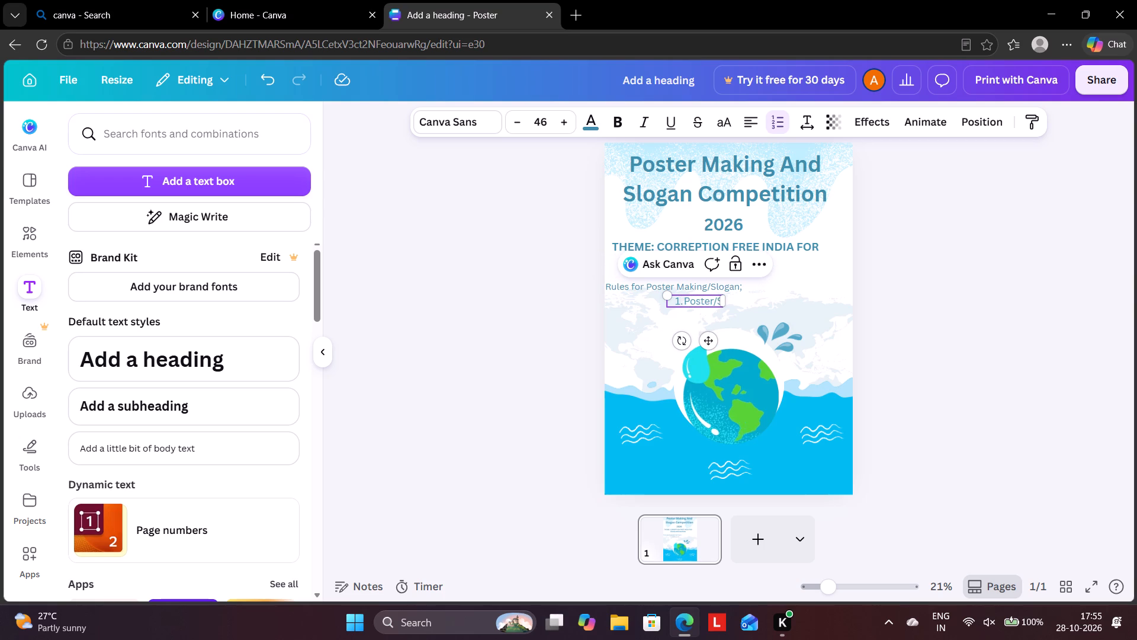
text(lp)
key(BackSpace)
text(ogan)
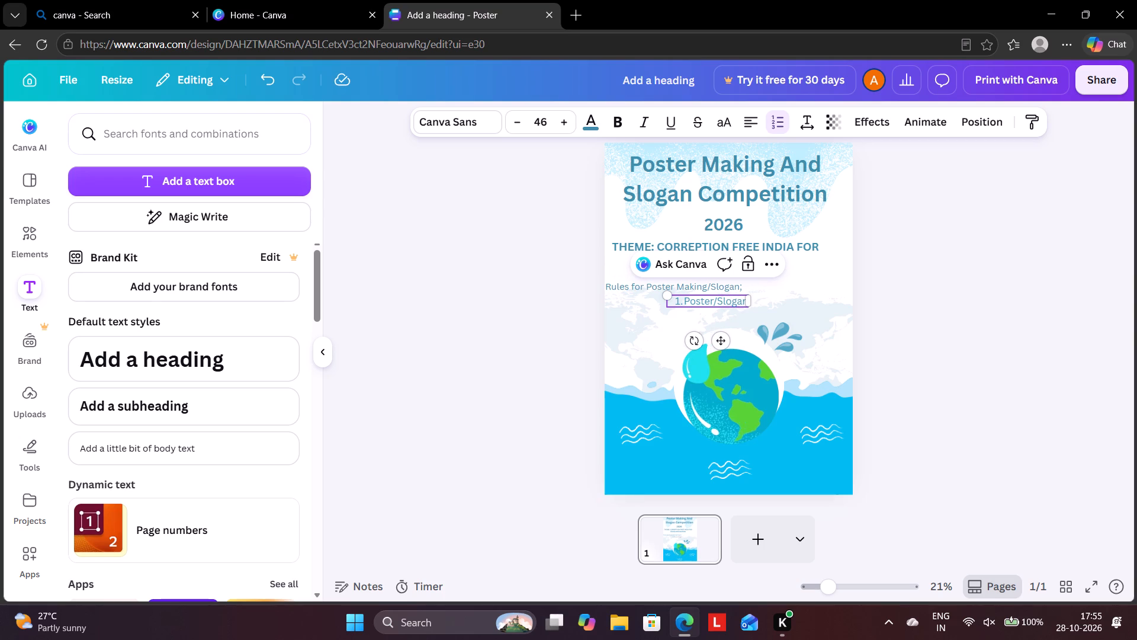
key(space)
text(sh)
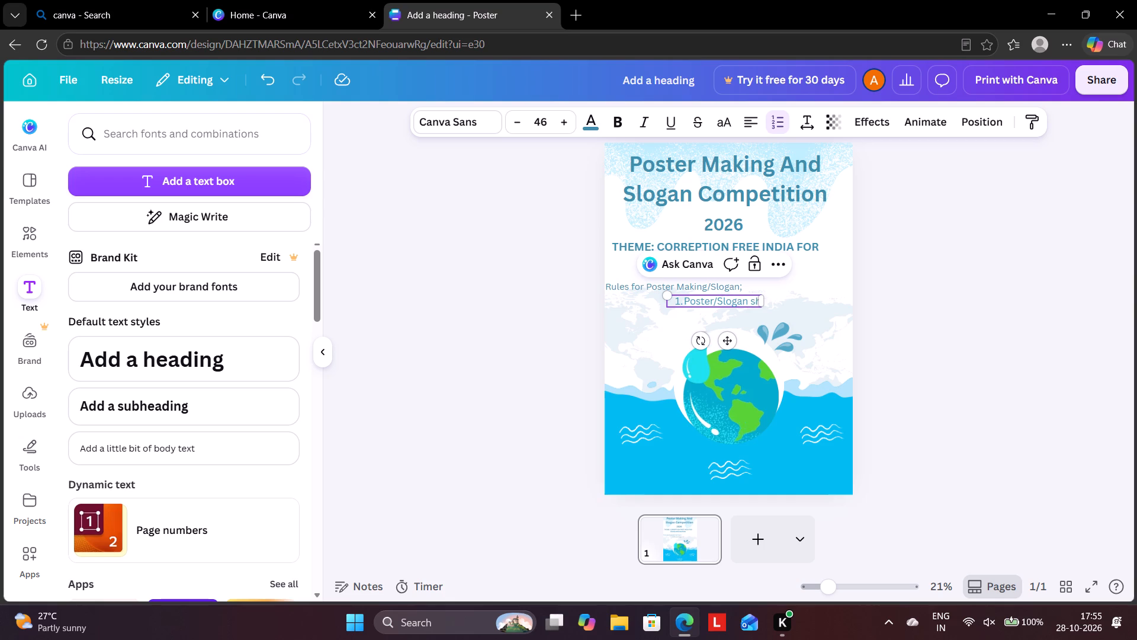
text(ould)
key(space)
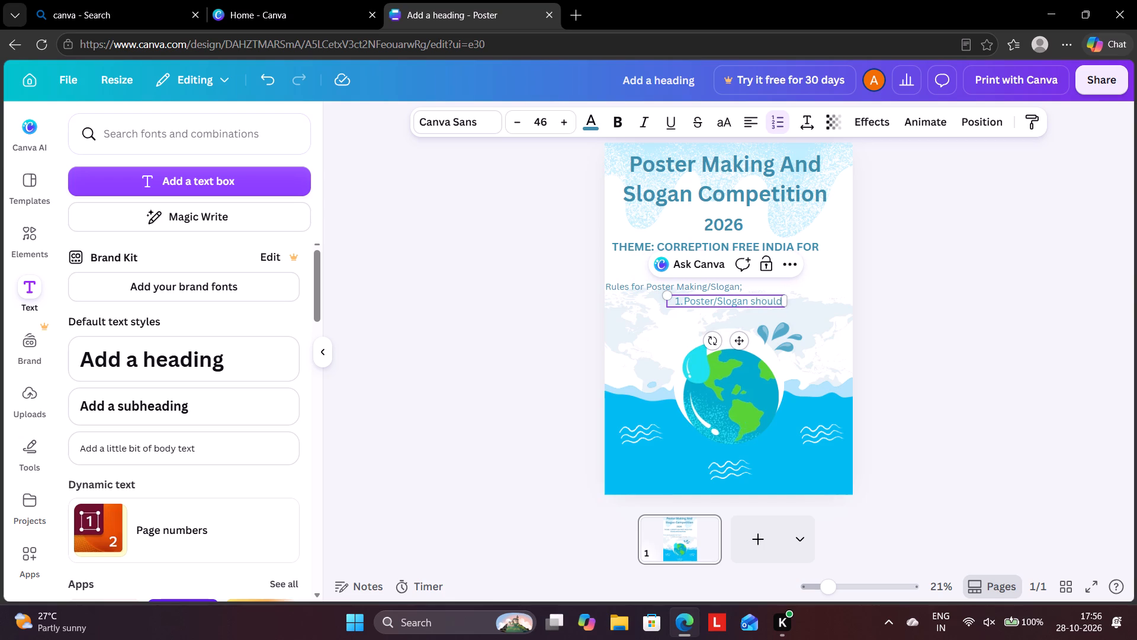
Continue the first rule with "be original" after "should".
key(space)
text(be in)
key(space)
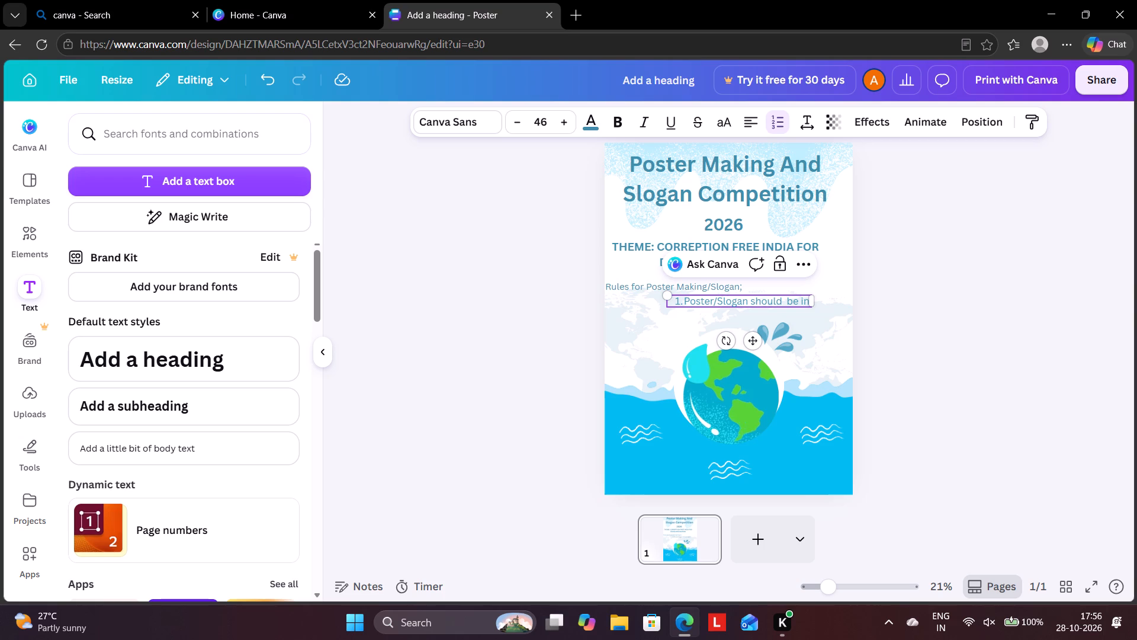
key(BackSpace)
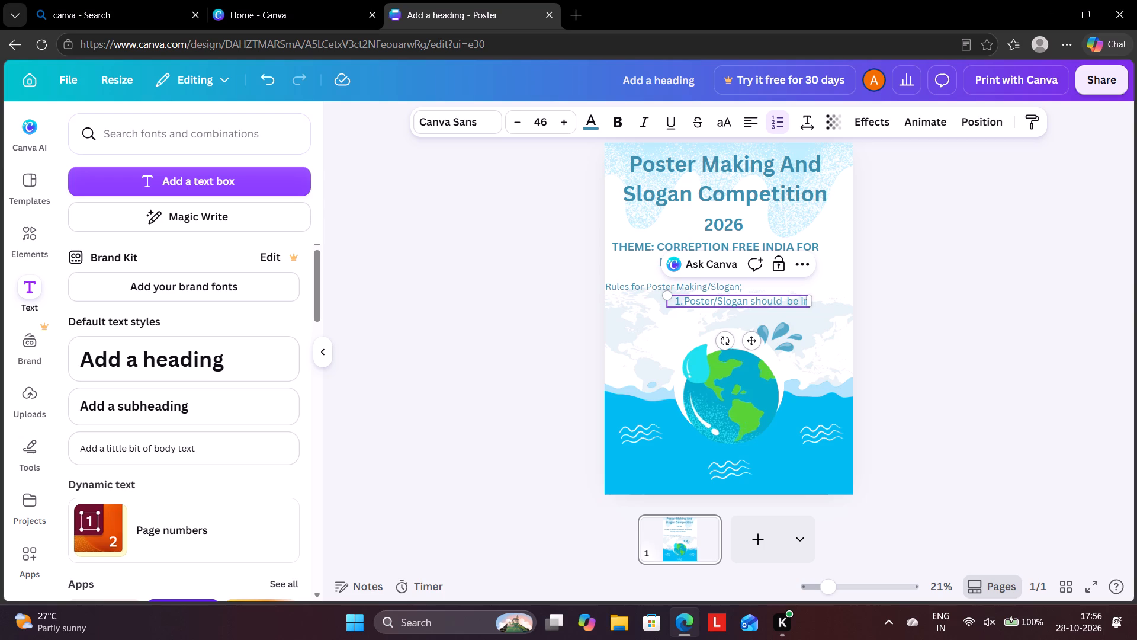
key(BackSpace)
text(oe)
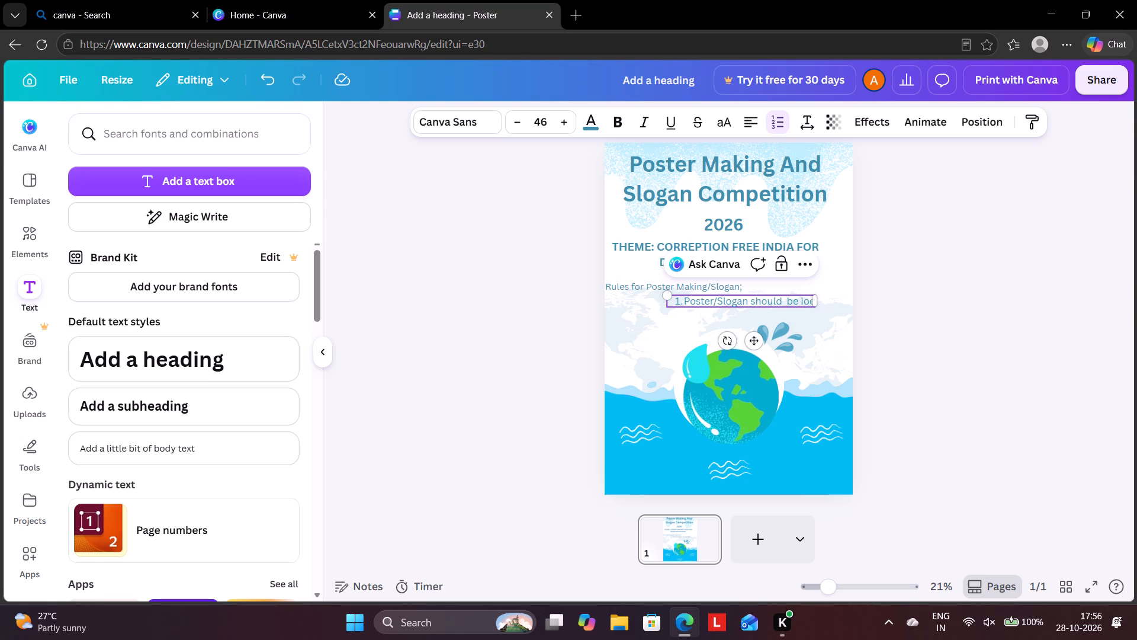
key(BackSpace)
text(rig)
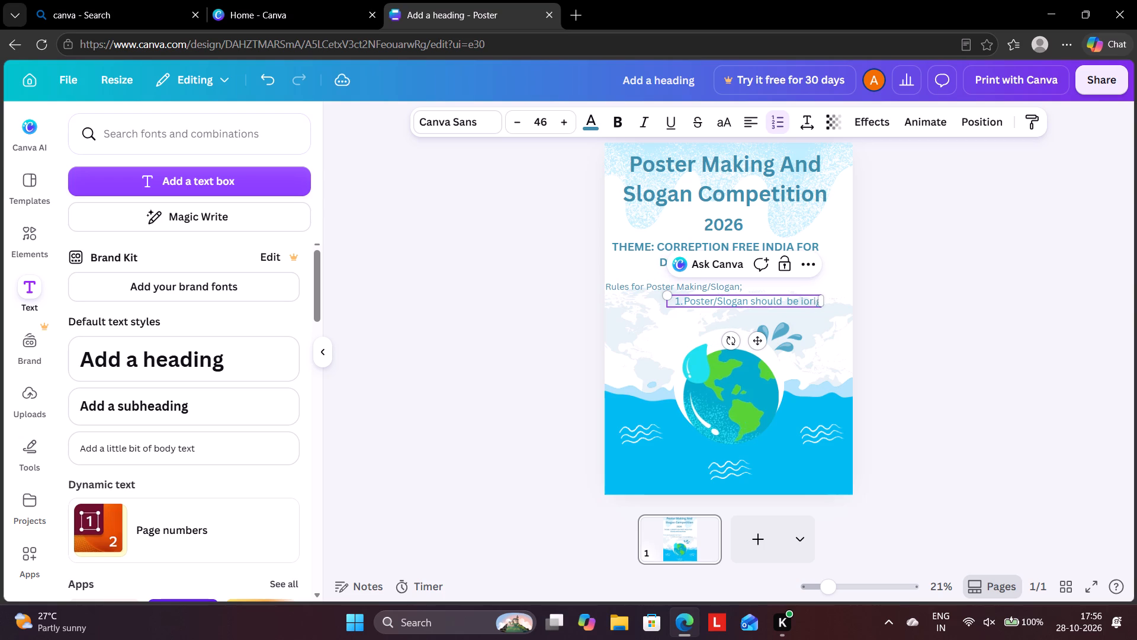
key(i)
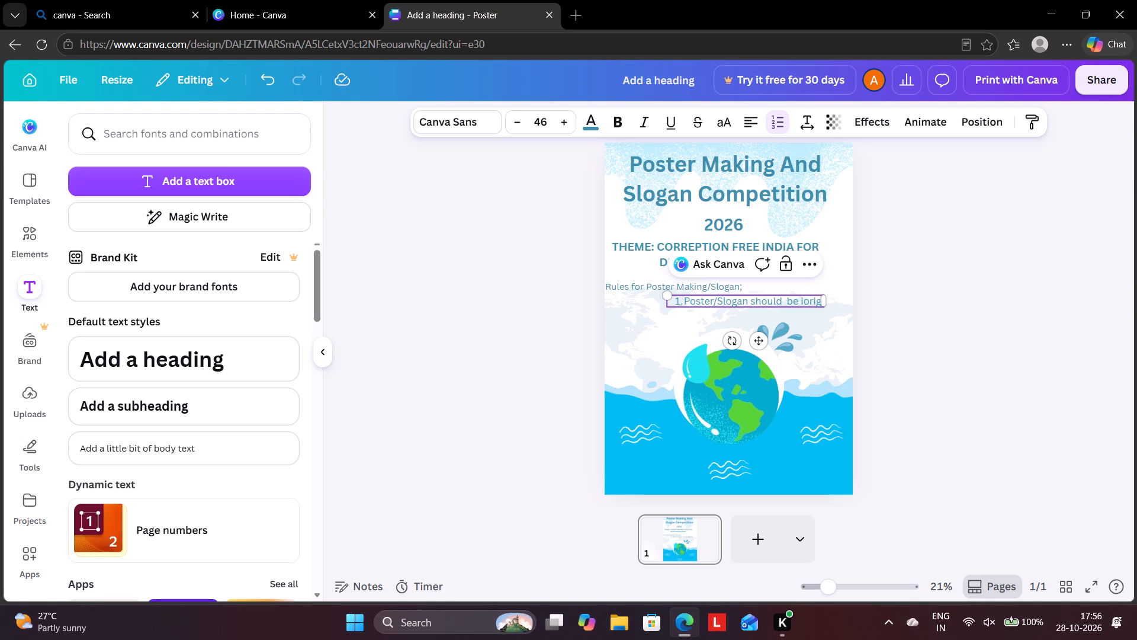
text(nal)
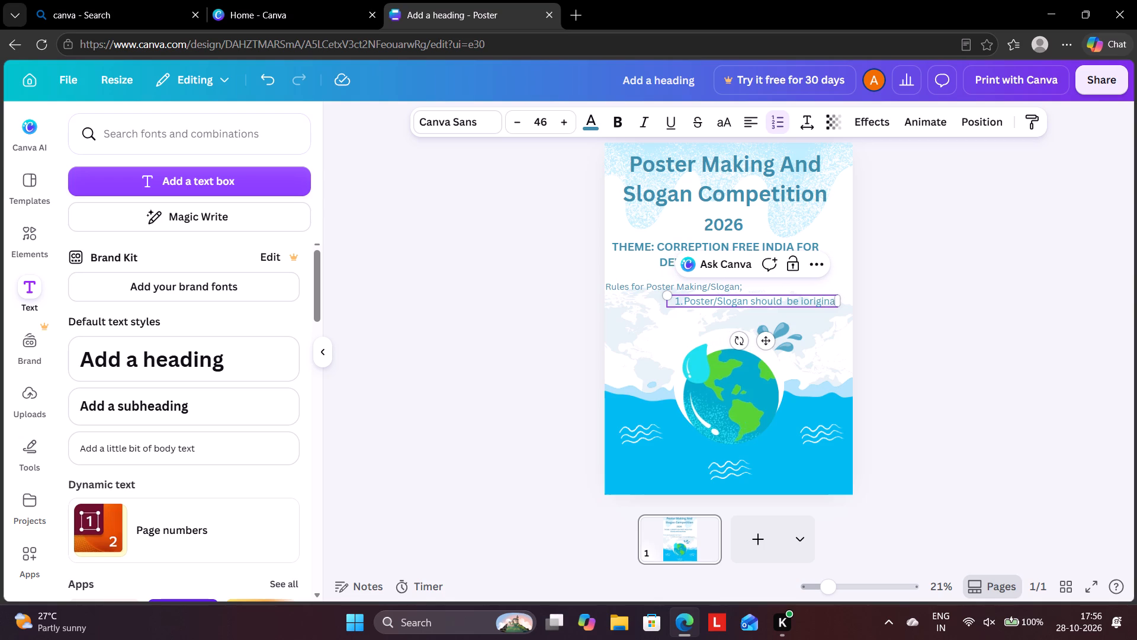
Remove the stray "i" in front of "original" in the first rule.
key(Left)
key(Left)
key(Left)
key(Left)
key(Left)
key(Left)
key(Left)
key(Left)
key(BackSpace)
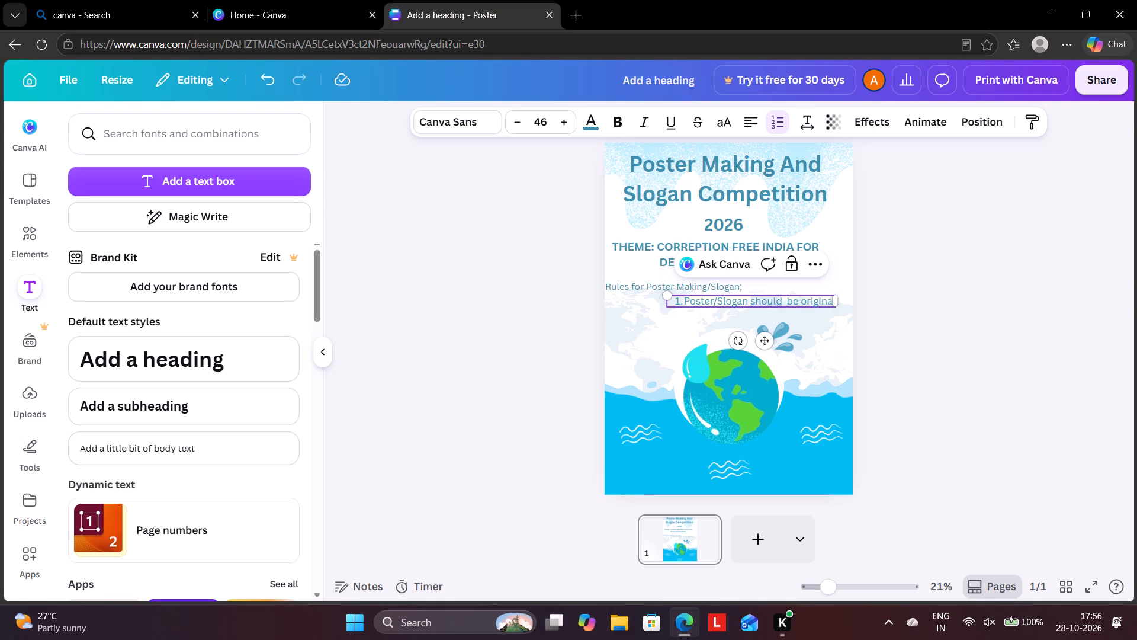
Add "and Handmade" at the end of the first rule, after "original".
key(Right)
key(Right)
key(Right)
key(Right)
key(Right)
key(Right)
key(Right)
key(Right)
key(Right)
key(space)
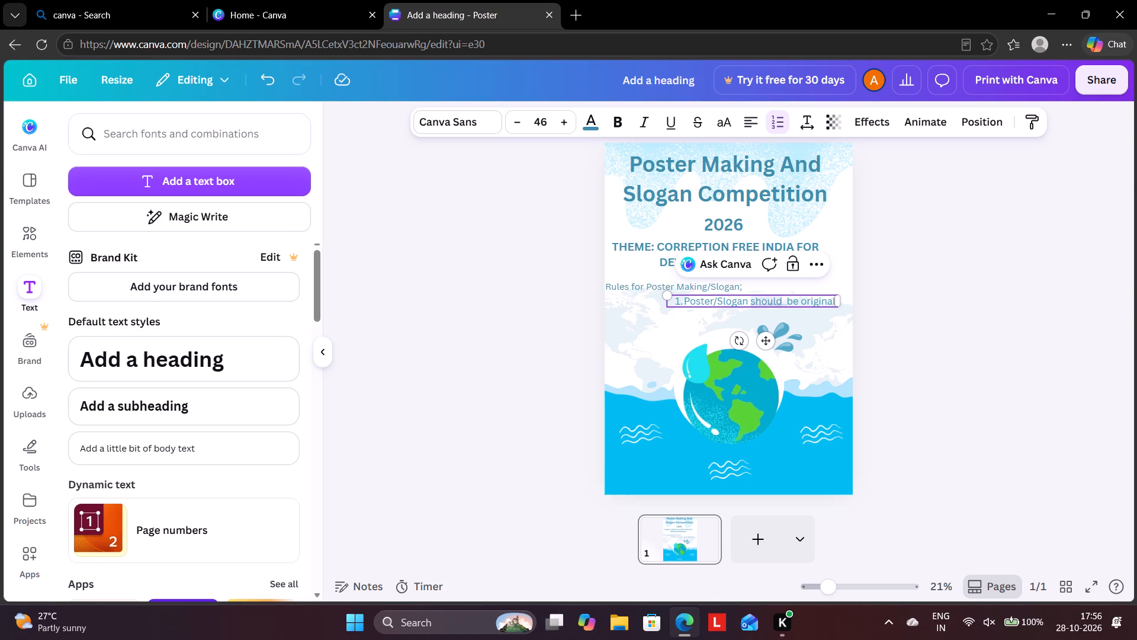
text(and)
key(space)
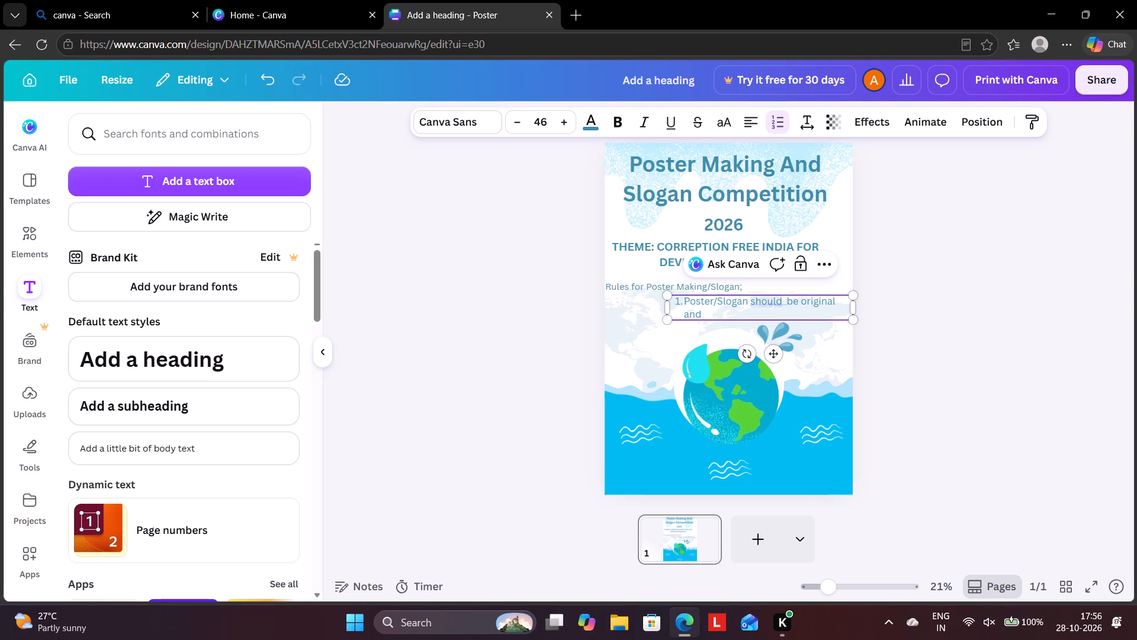
text(Hand)
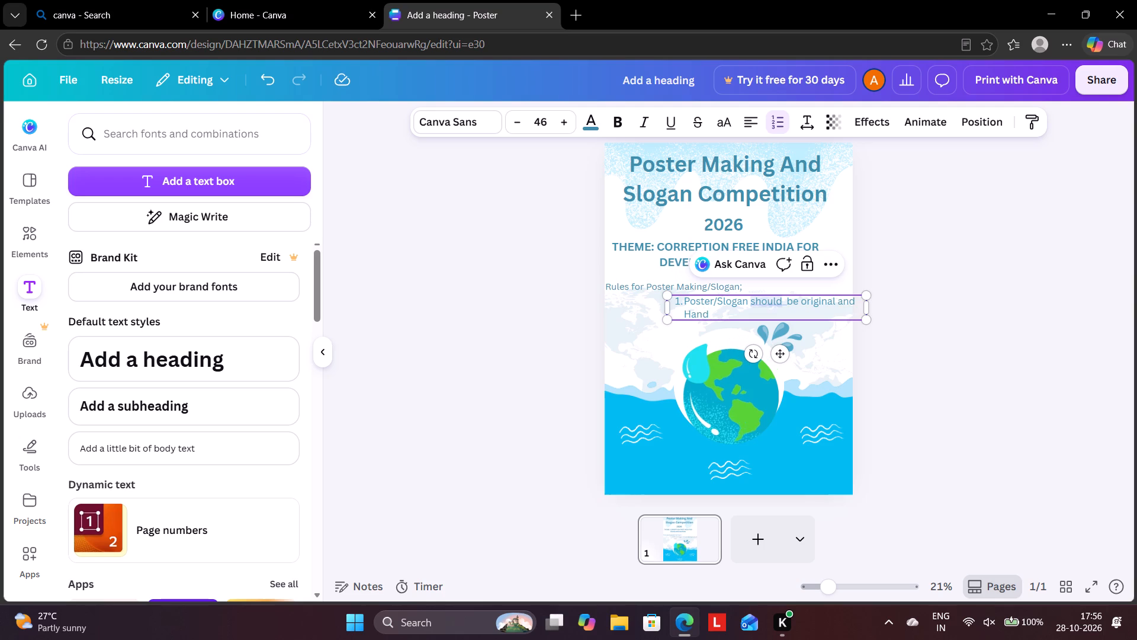
text(made)
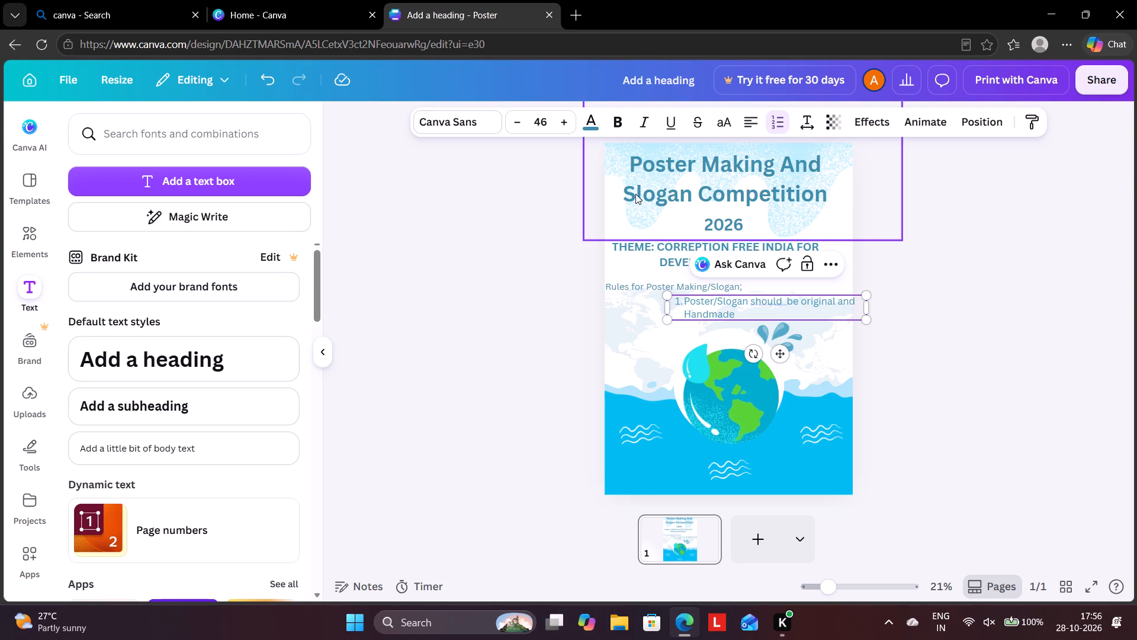
Reduce the font size of the first rule's text to 39.
triple_click(512, 124)
triple_click(512, 125)
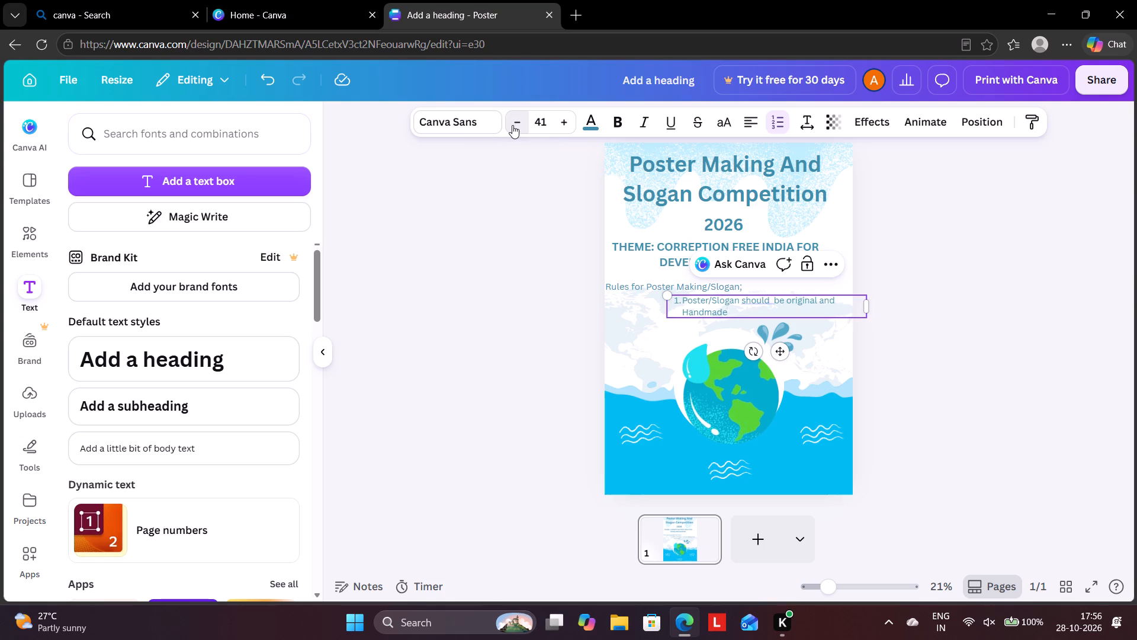
click(512, 125)
Widen the first rule's text box out to the poster's left edge so the rule fits on one line.
drag(661, 308, 599, 323)
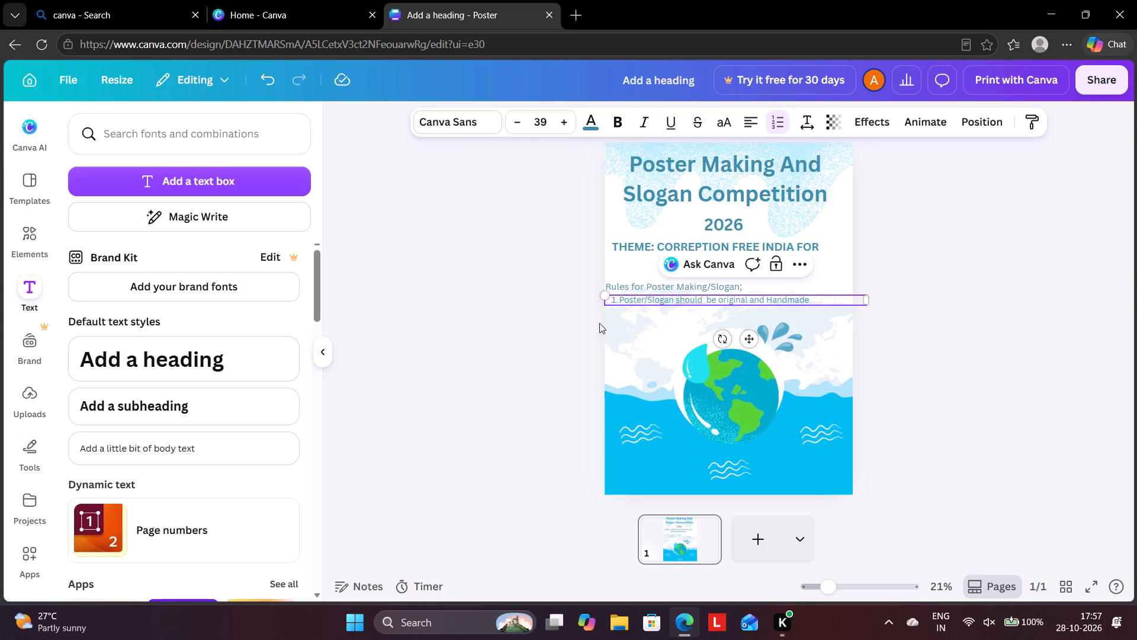
click(533, 326)
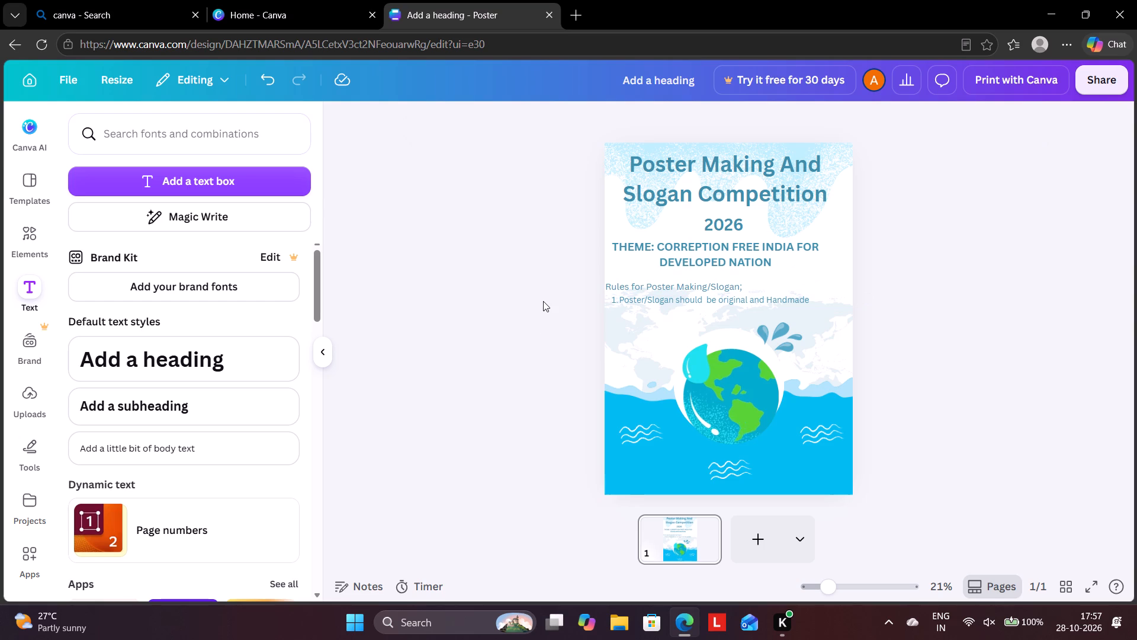
click(614, 307)
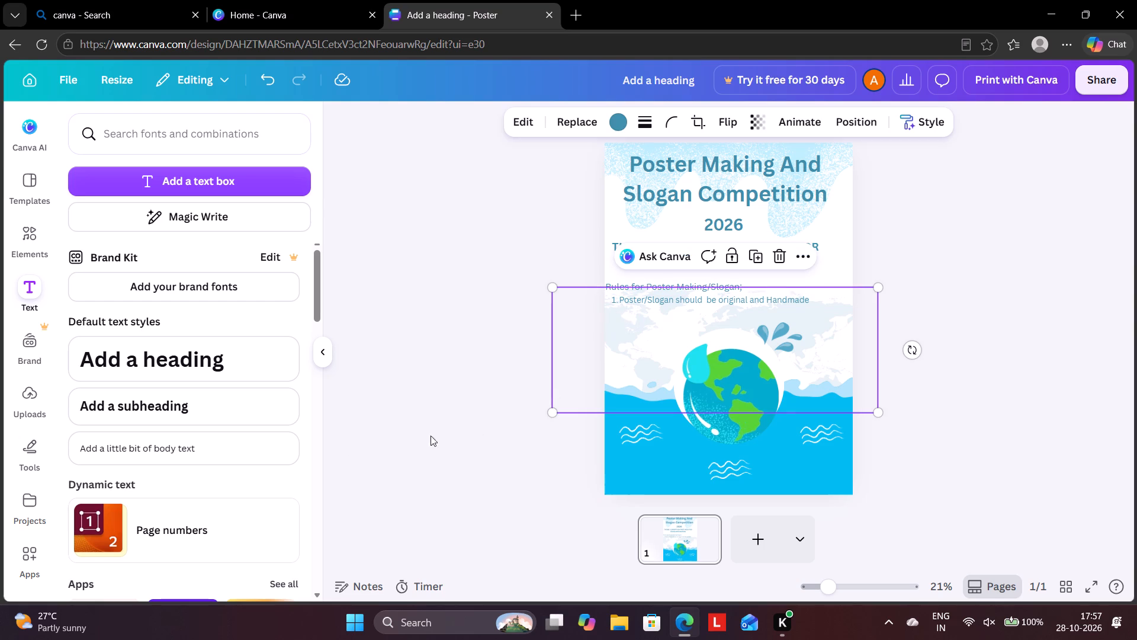
Add a body text box beneath the first rule and widen it toward the poster's left edge, to a width of about 31.1.
click(182, 445)
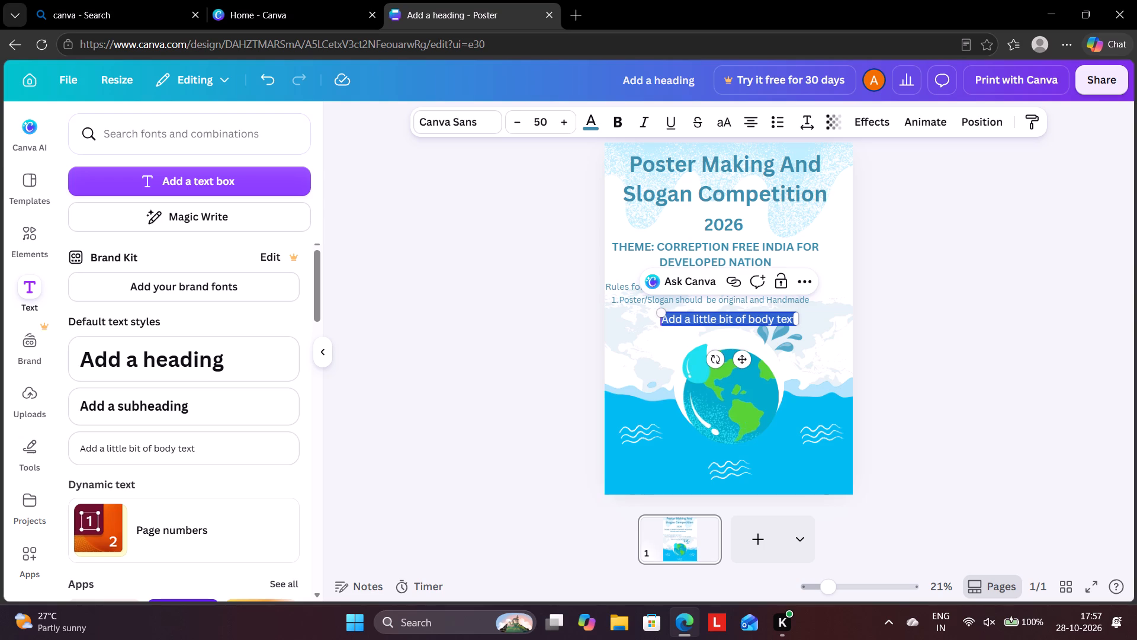
drag(666, 318, 650, 316)
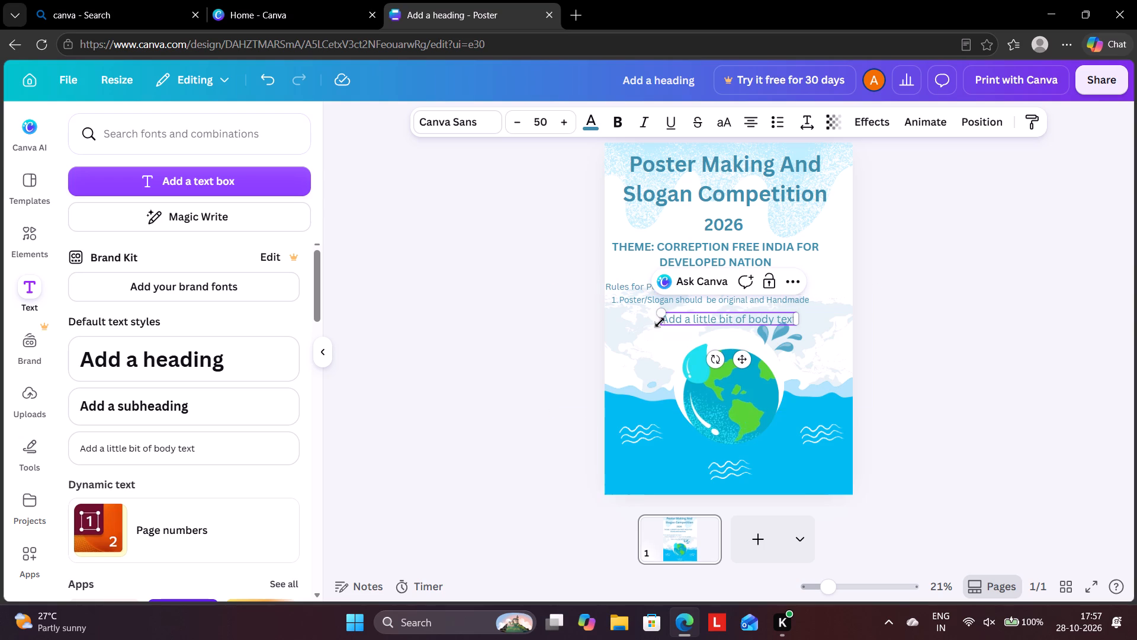
drag(659, 319, 609, 319)
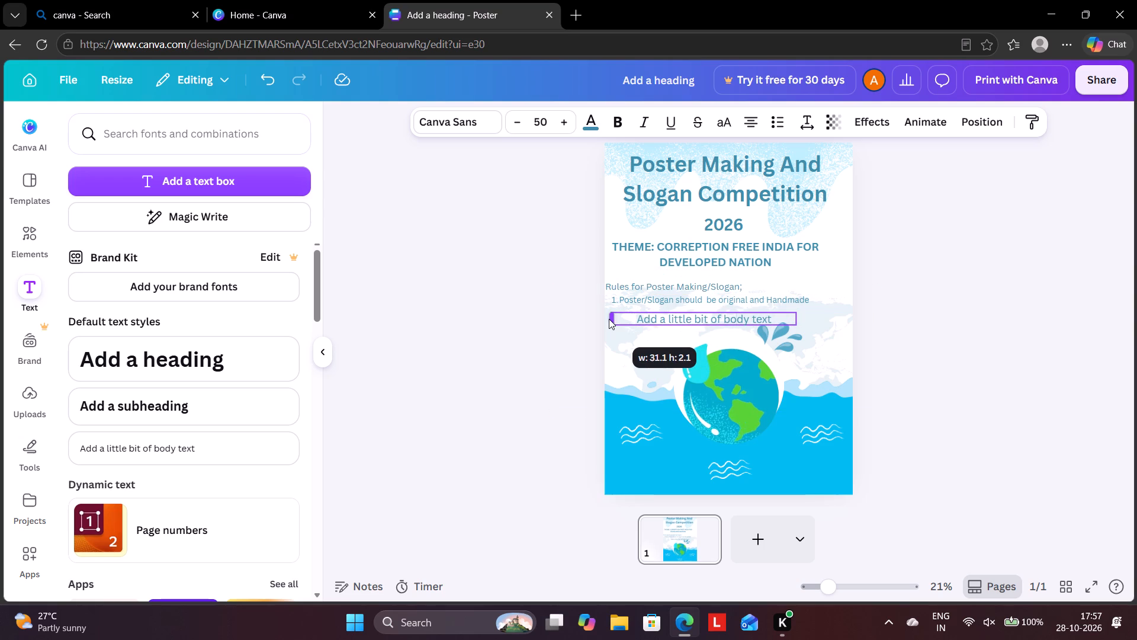
drag(609, 319, 608, 306)
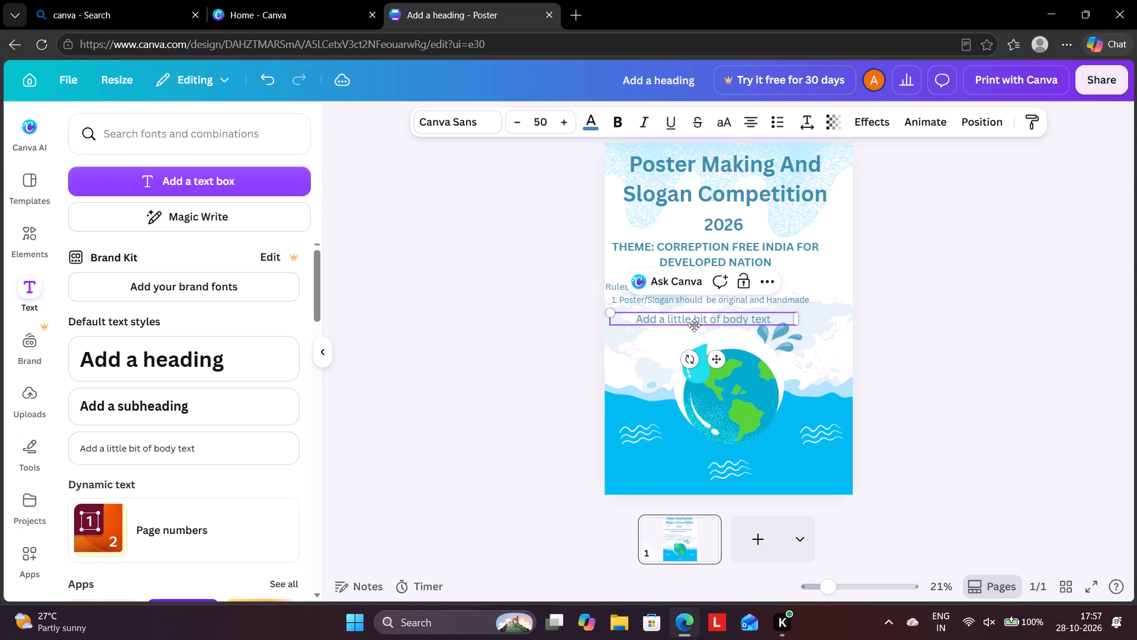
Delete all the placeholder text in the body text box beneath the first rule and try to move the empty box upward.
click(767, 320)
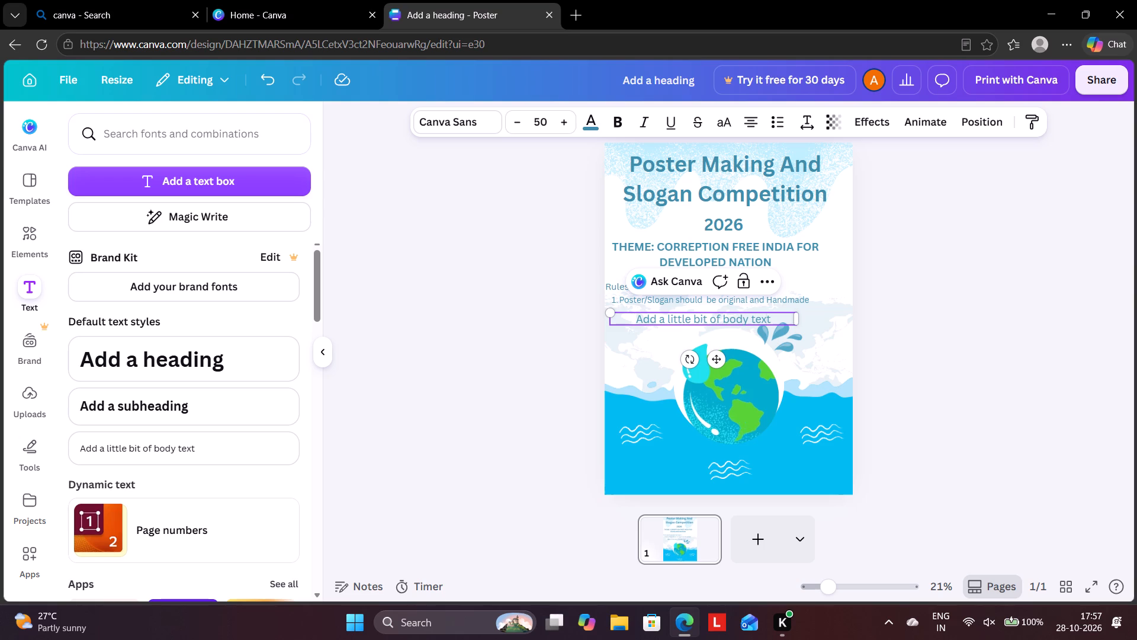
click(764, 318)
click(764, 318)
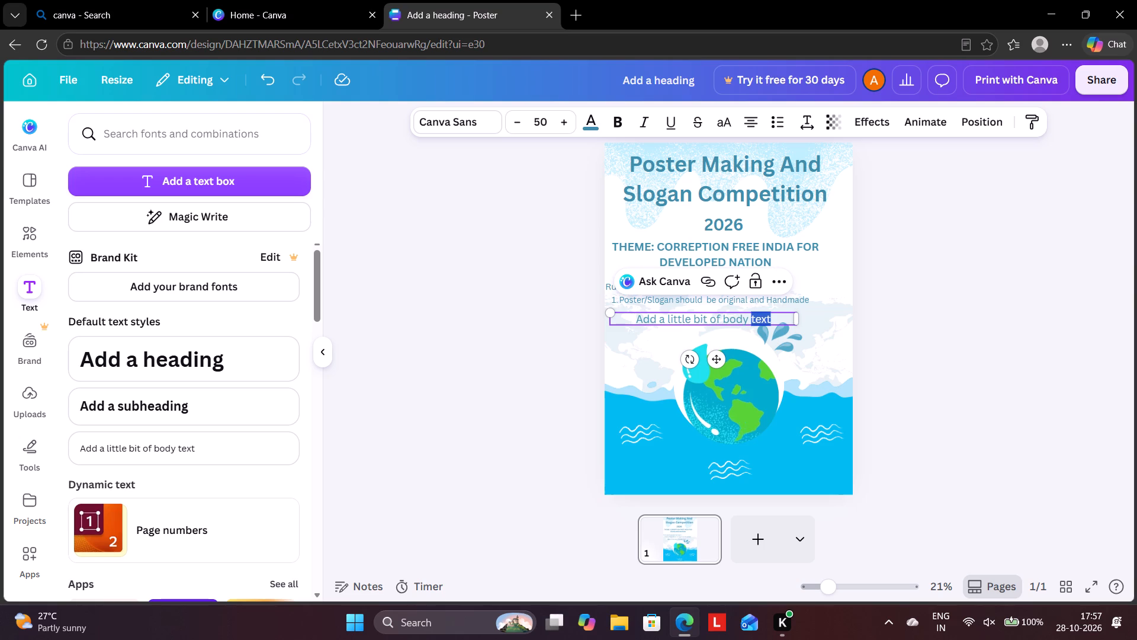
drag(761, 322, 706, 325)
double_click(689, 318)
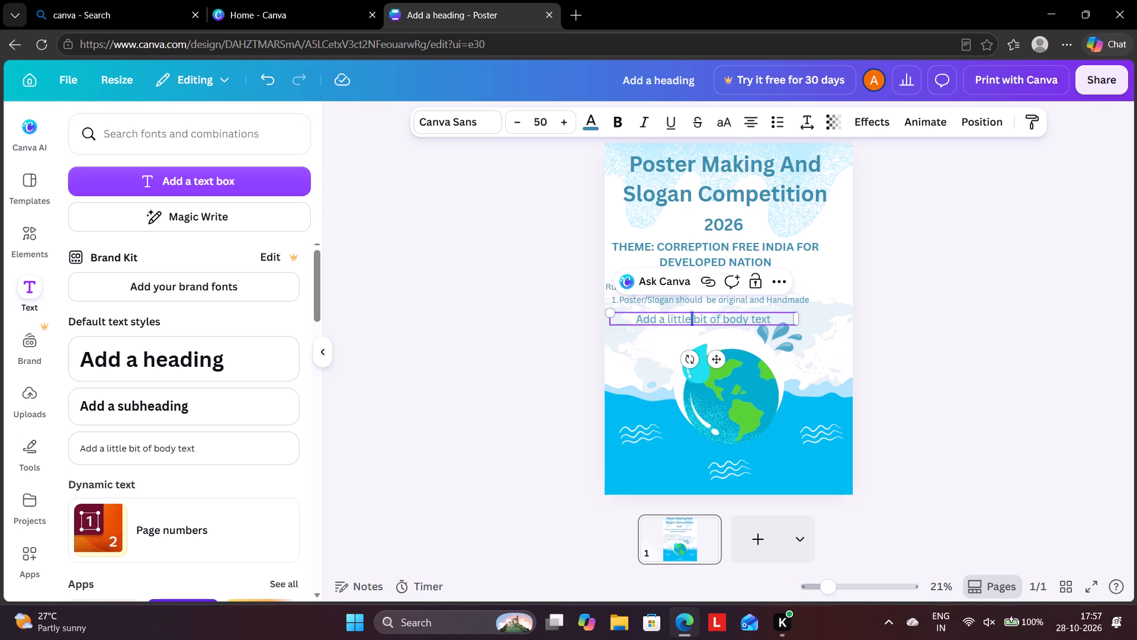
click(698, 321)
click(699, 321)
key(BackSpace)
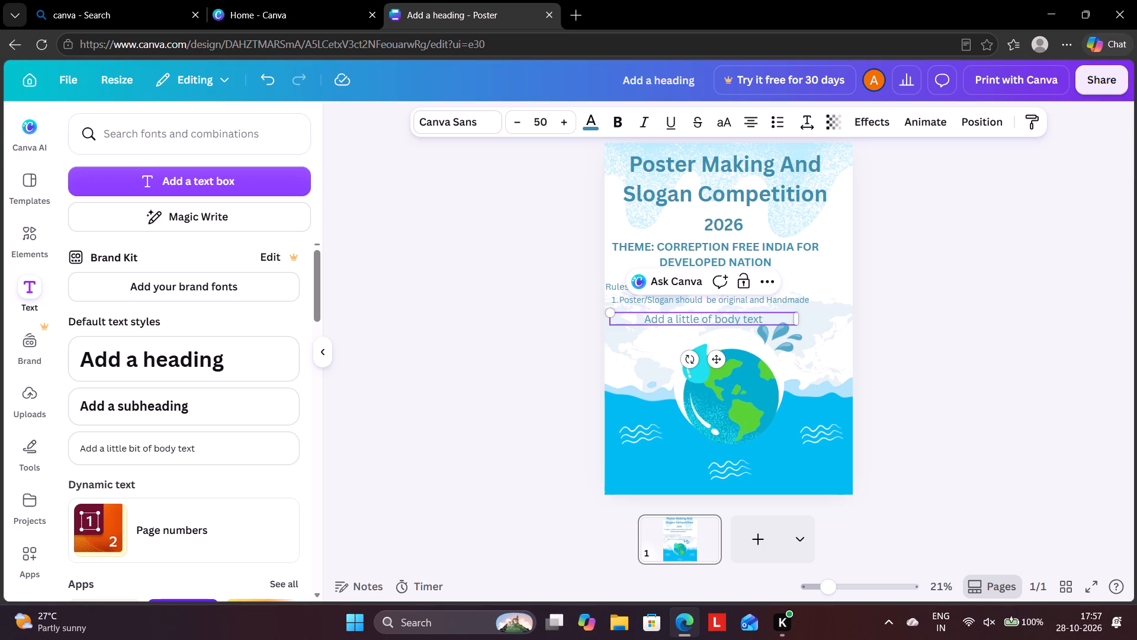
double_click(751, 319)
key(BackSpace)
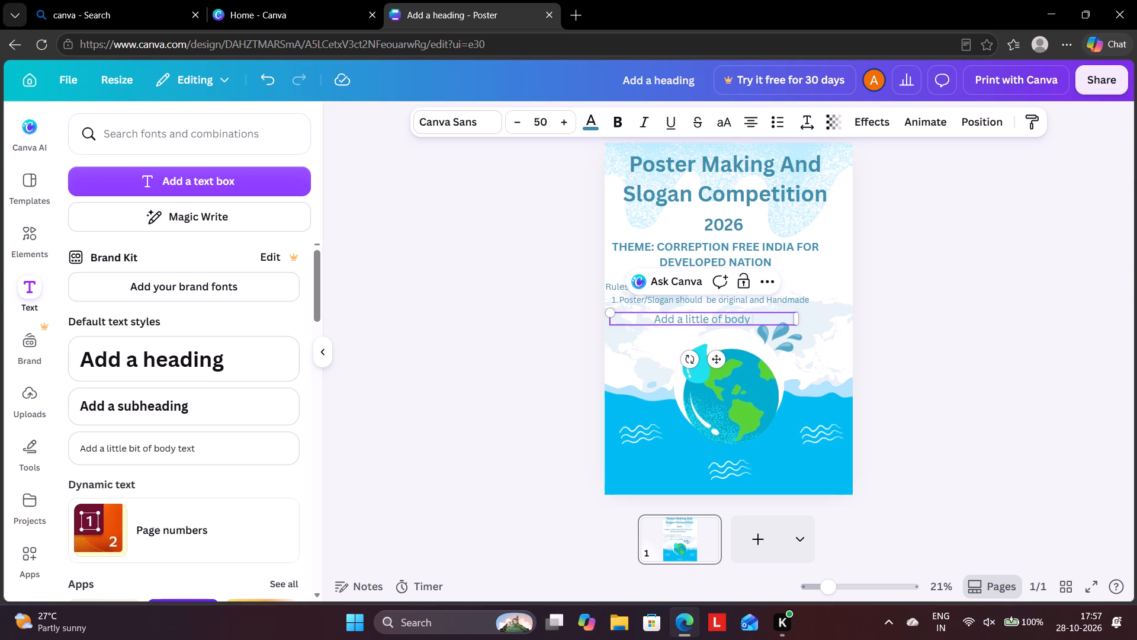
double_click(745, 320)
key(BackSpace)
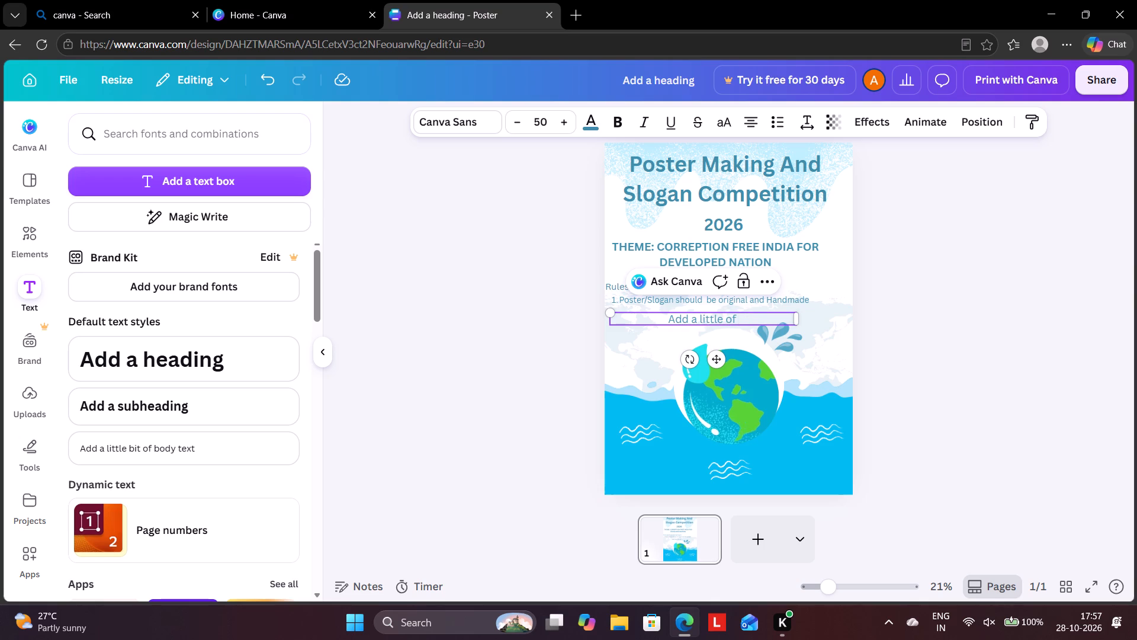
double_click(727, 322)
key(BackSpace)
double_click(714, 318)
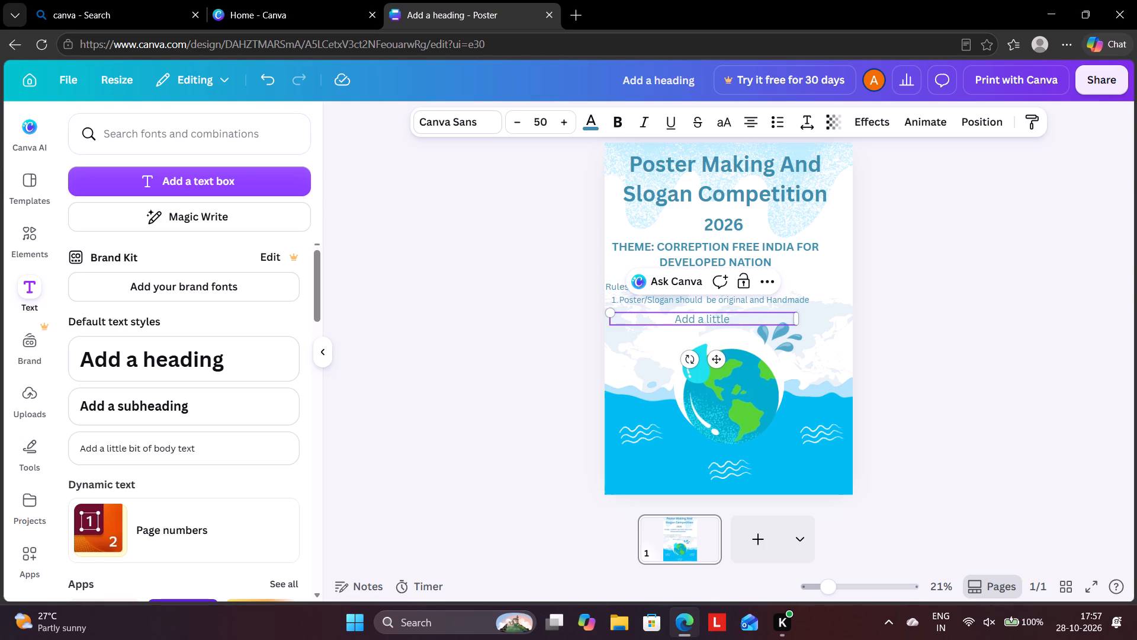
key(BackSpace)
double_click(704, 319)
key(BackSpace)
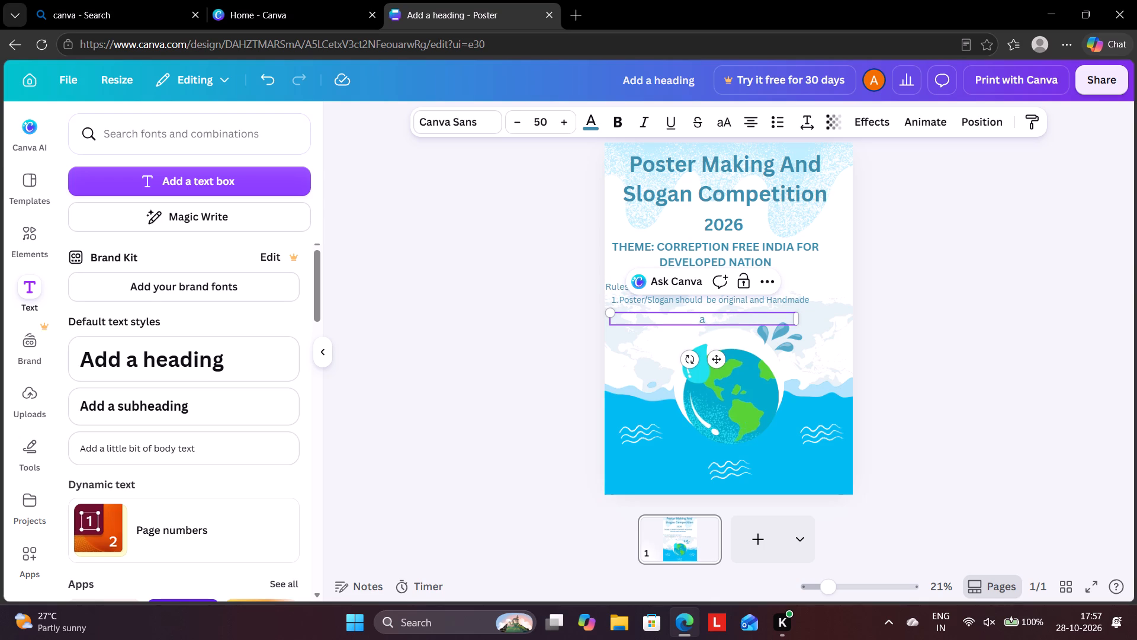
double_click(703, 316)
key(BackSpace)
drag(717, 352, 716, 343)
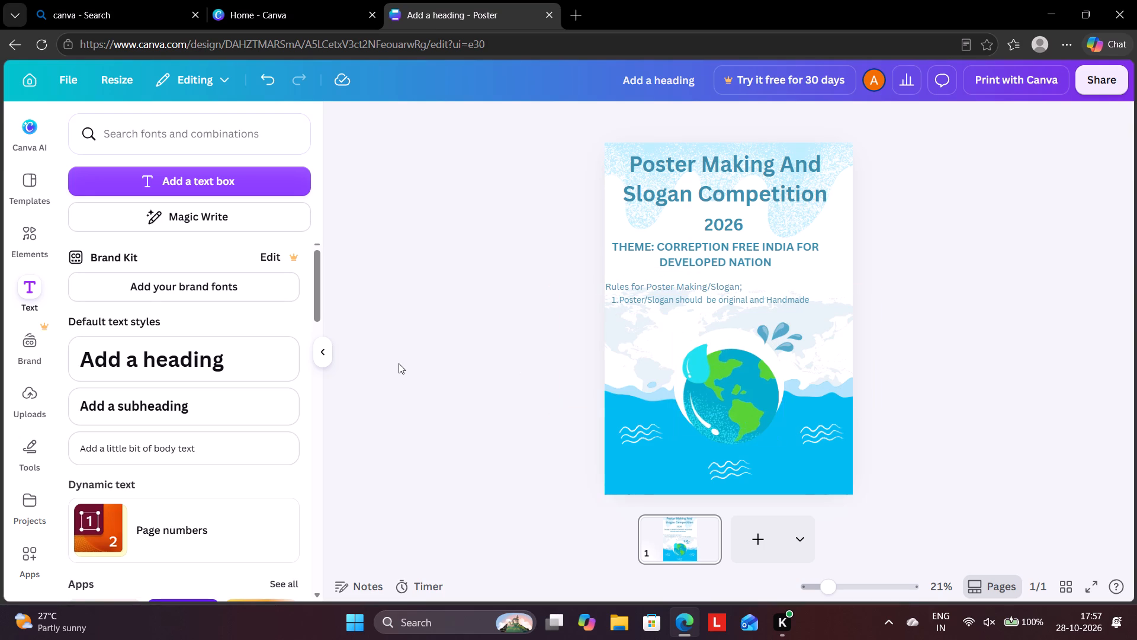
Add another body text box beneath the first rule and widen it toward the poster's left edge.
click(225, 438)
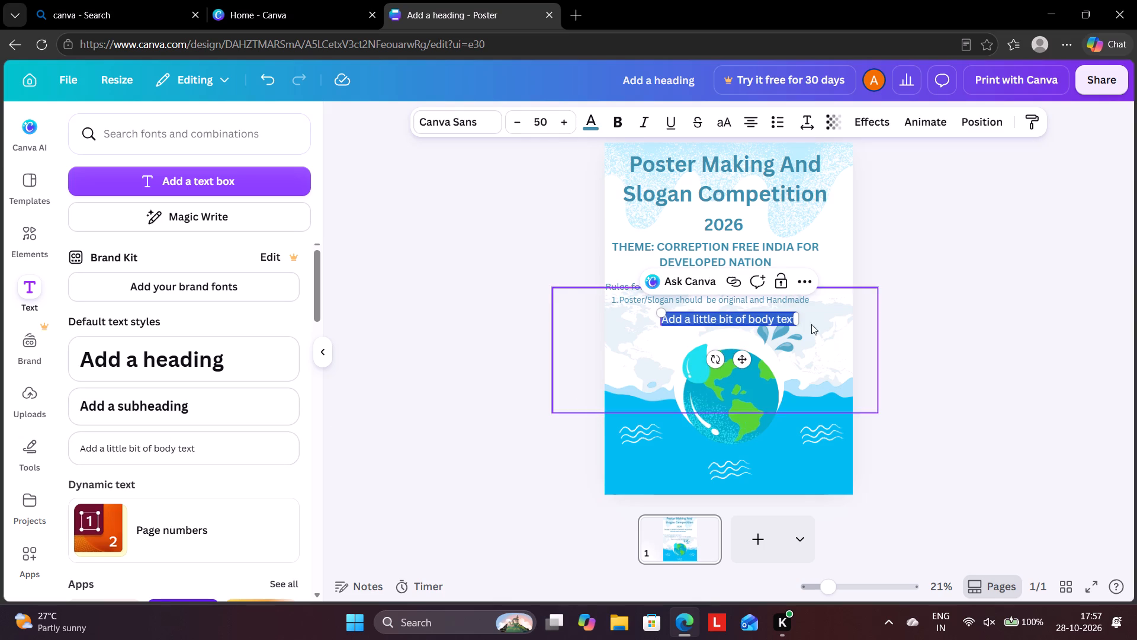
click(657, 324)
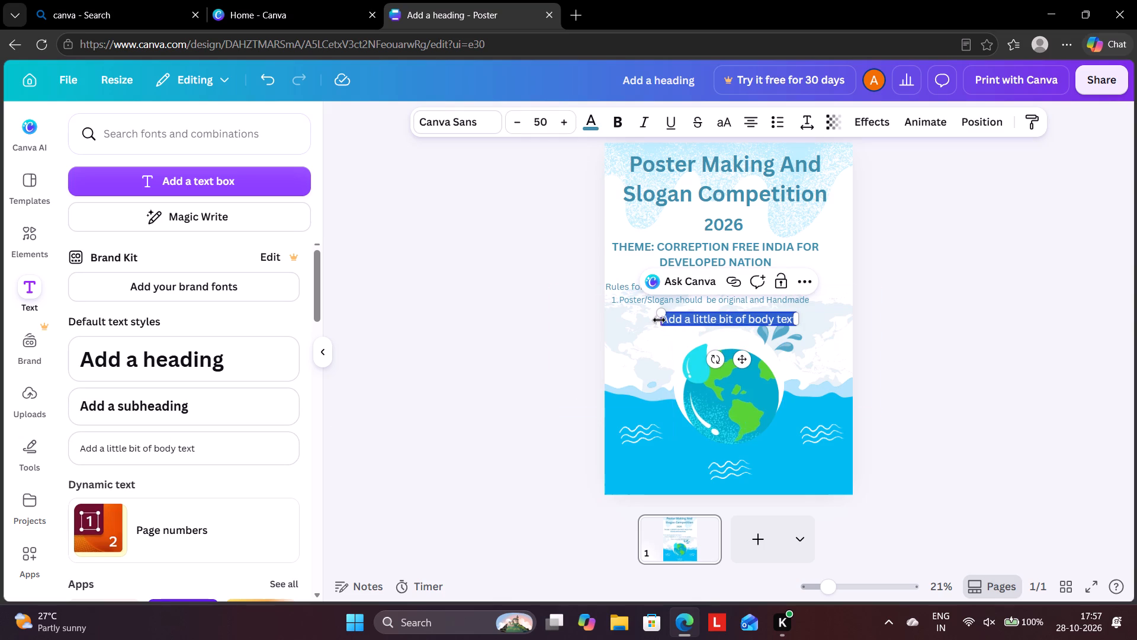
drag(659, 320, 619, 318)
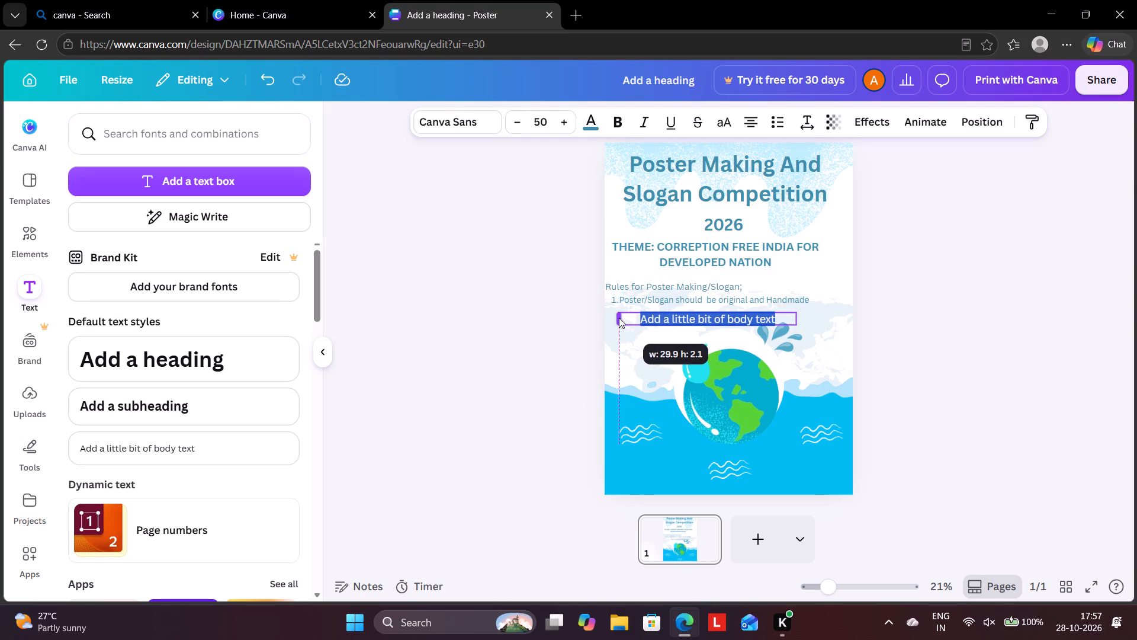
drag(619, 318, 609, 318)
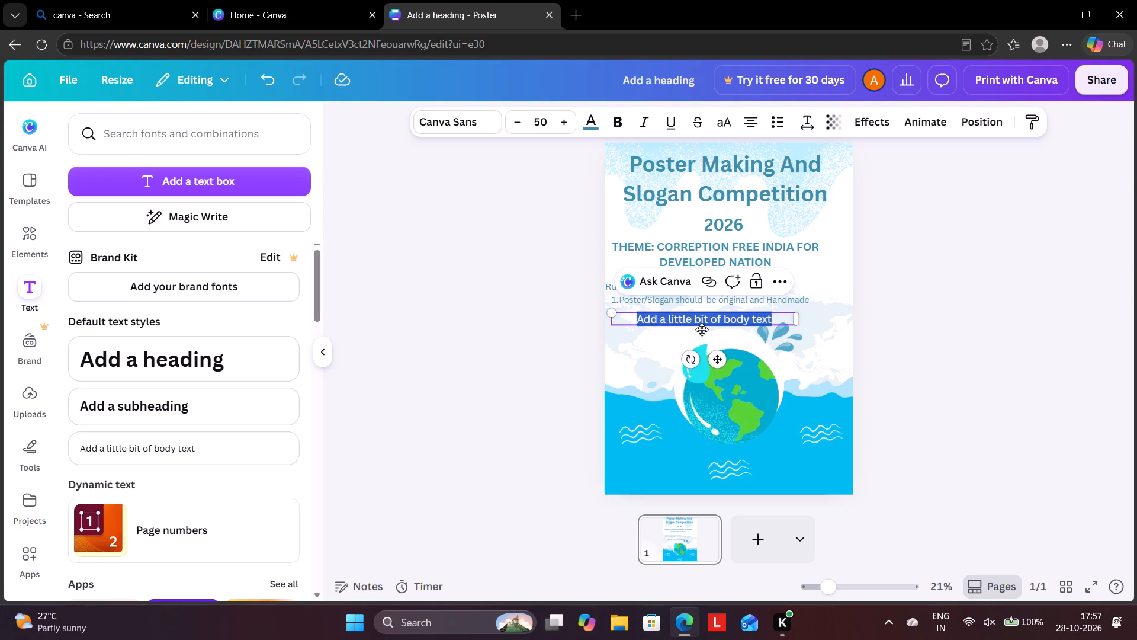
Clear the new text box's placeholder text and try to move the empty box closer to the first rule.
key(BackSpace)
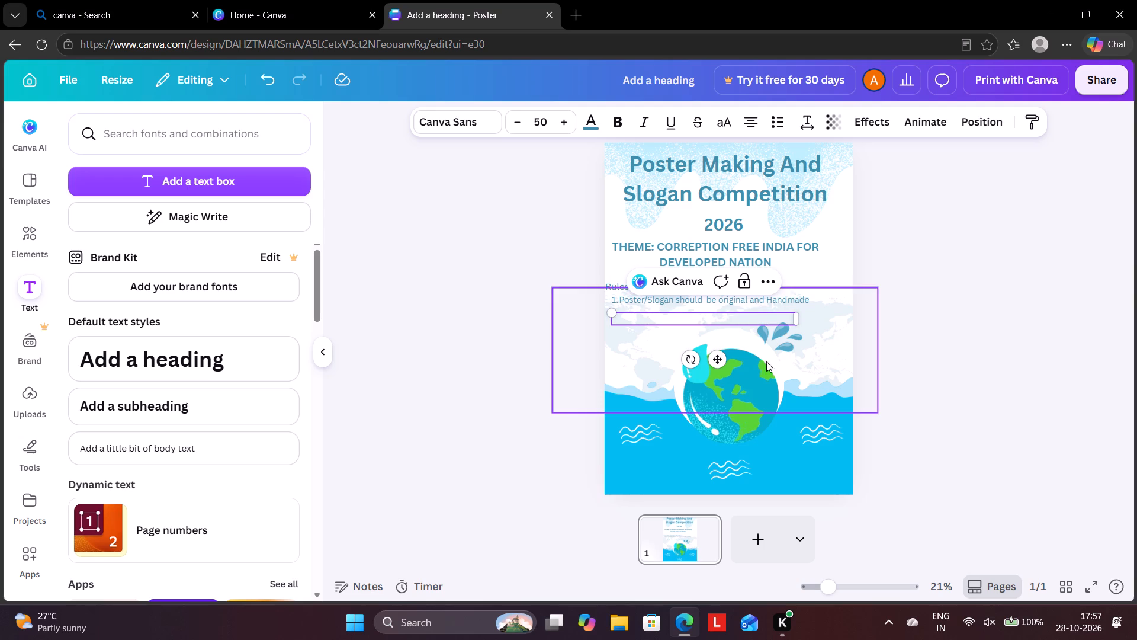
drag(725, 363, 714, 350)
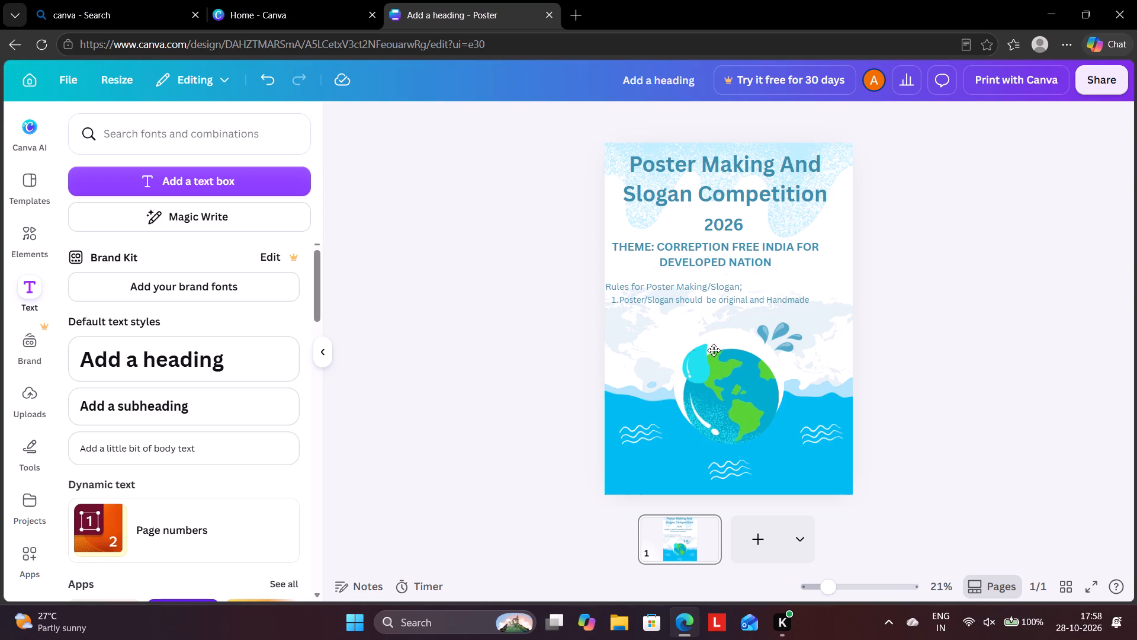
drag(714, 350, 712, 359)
Add a body text box and place it directly beneath the first rule, near the poster's left edge.
click(141, 452)
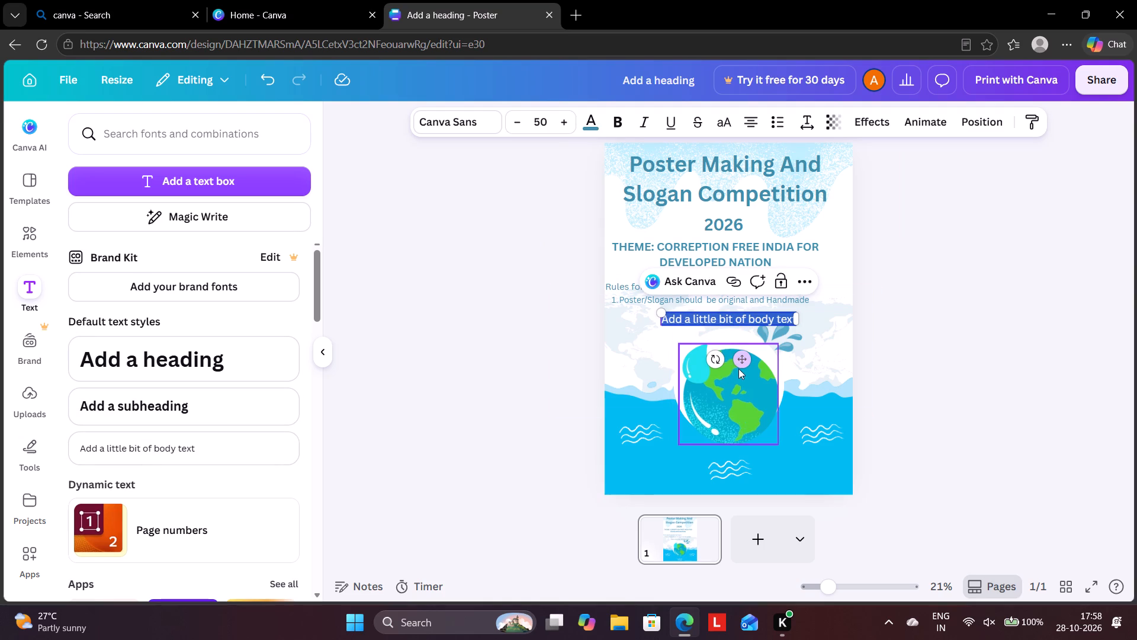
drag(737, 363, 711, 354)
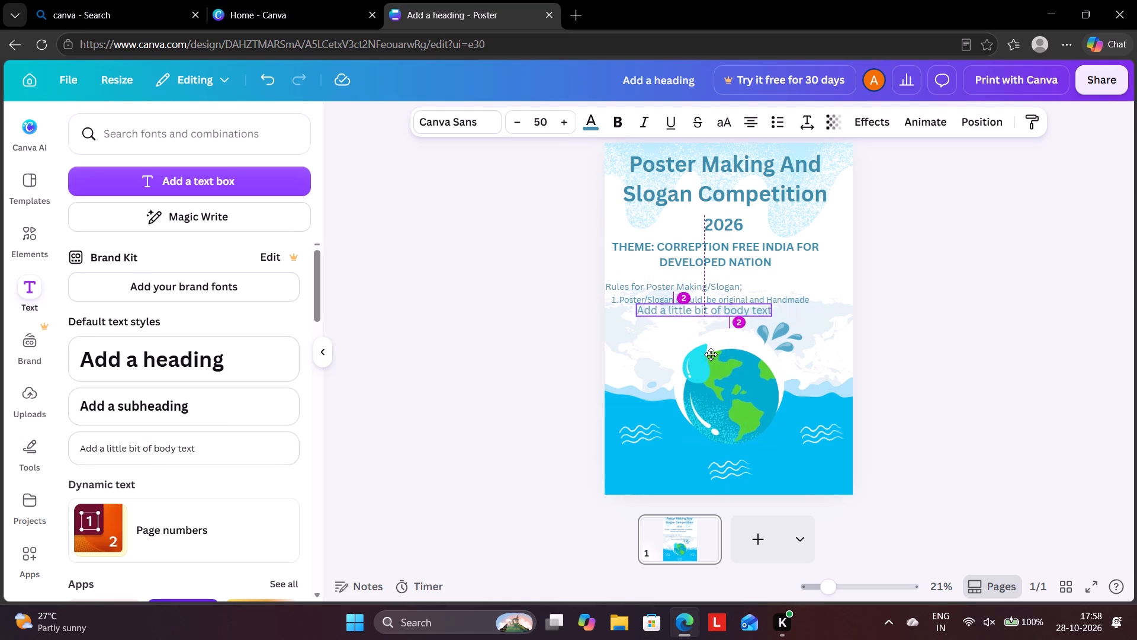
drag(711, 354, 684, 357)
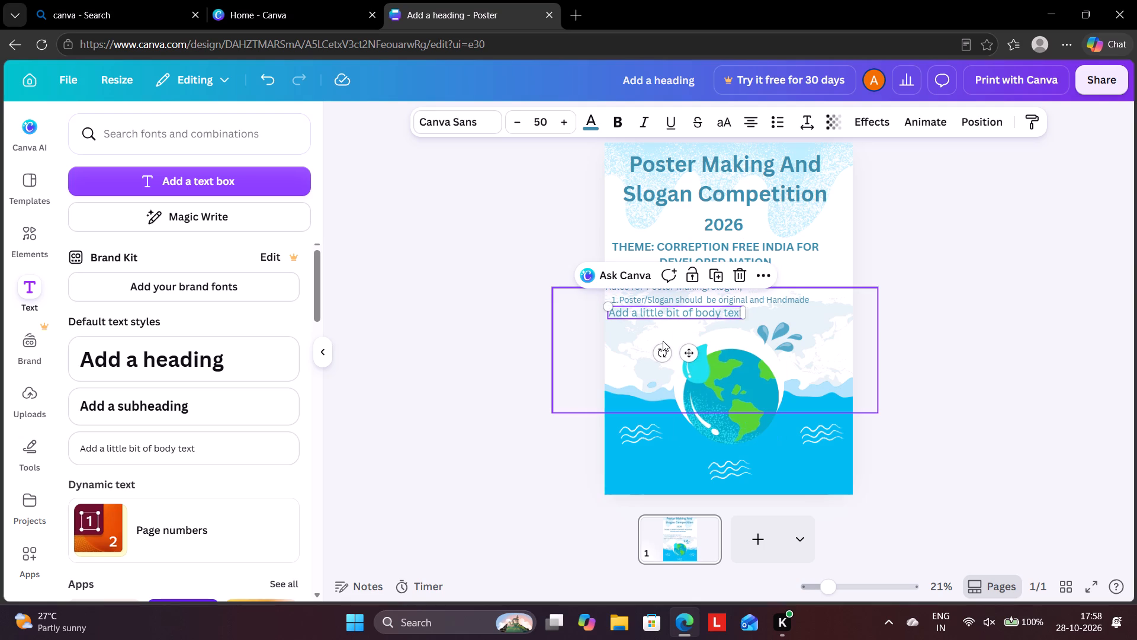
Replace the placeholder in the text box beneath the first rule with the numbered second rule, "2. Use drawing sheets".
click(667, 314)
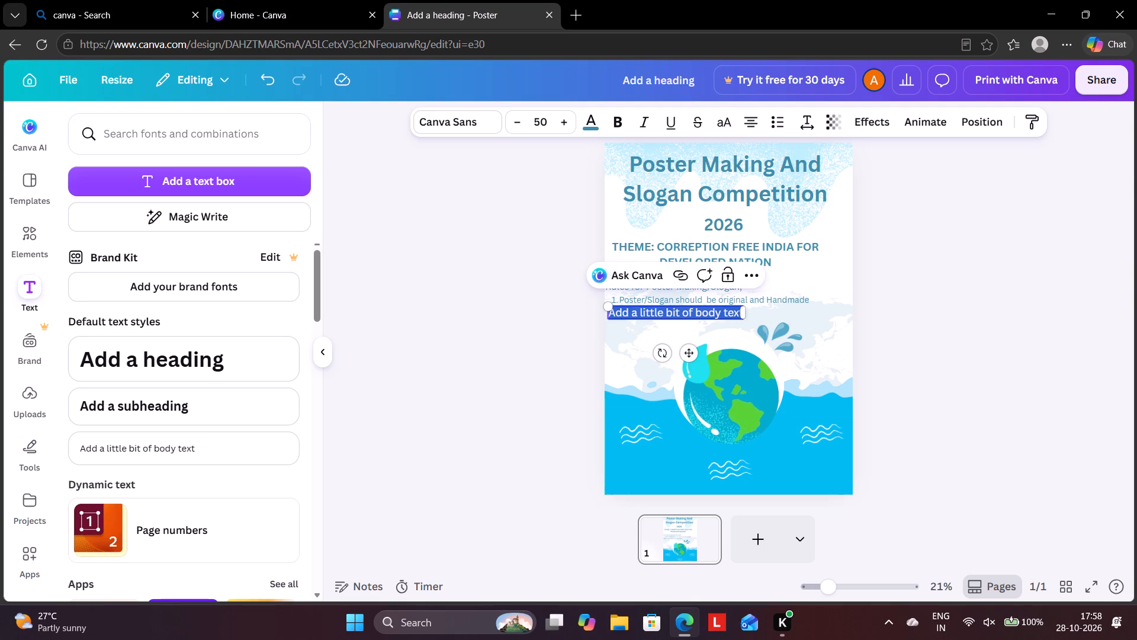
key(BackSpace)
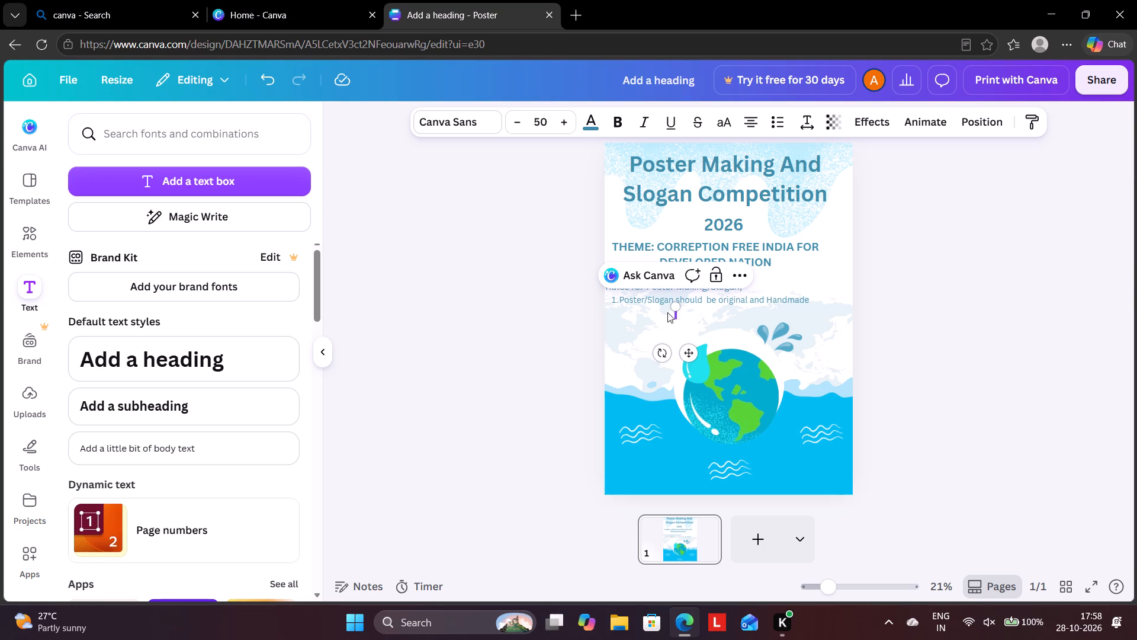
key(2)
key(period)
key(space)
text(U)
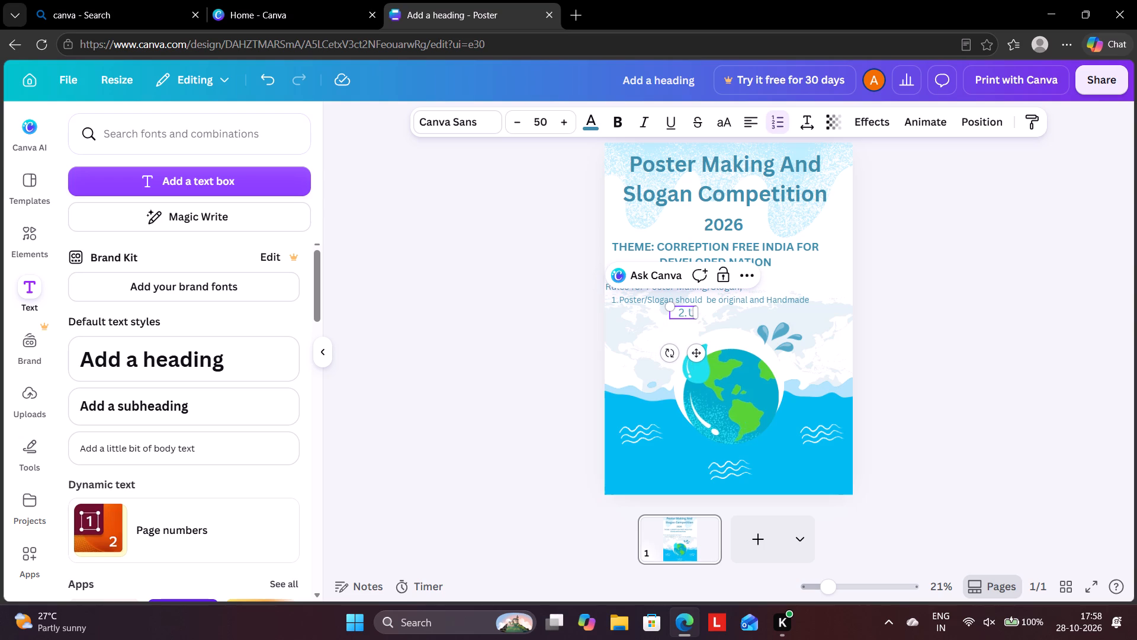
text(se)
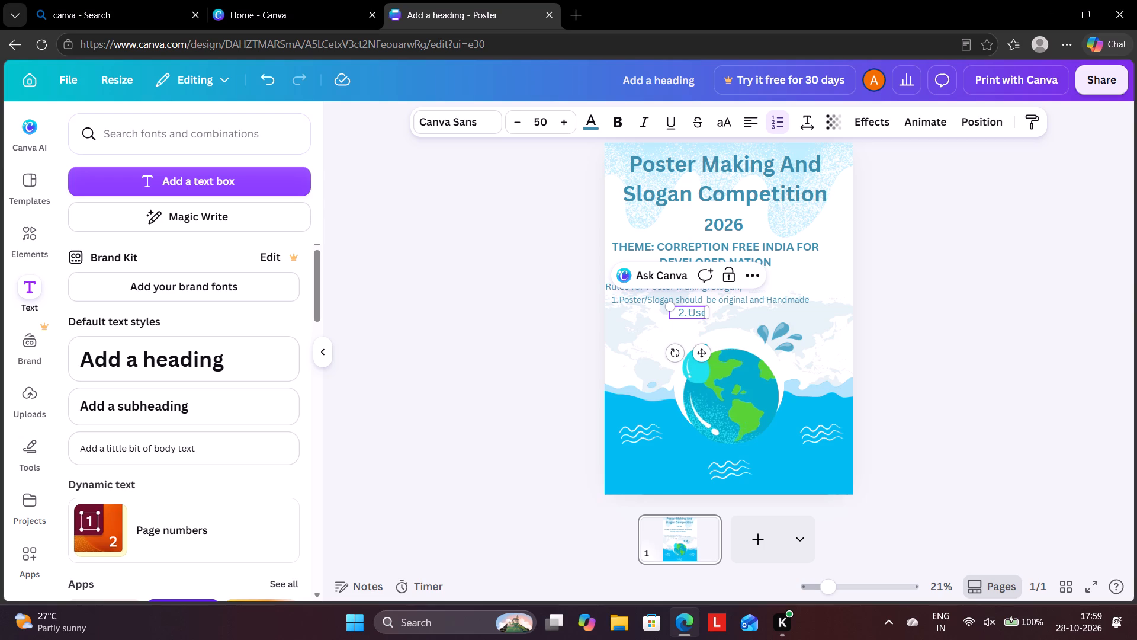
key(space)
text(dr)
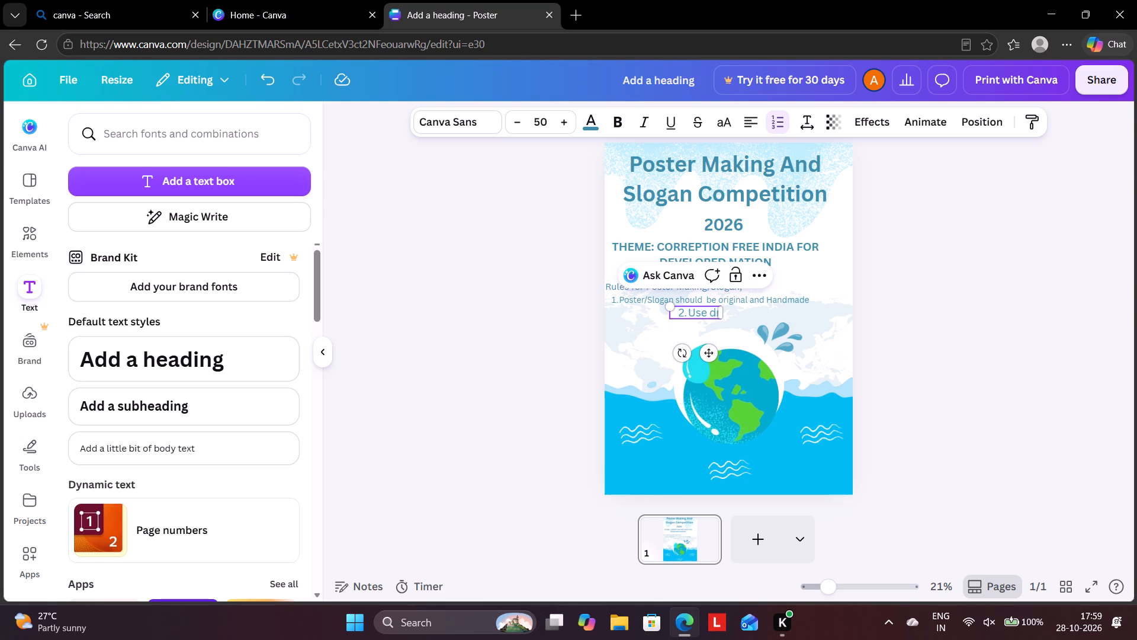
text(awinf)
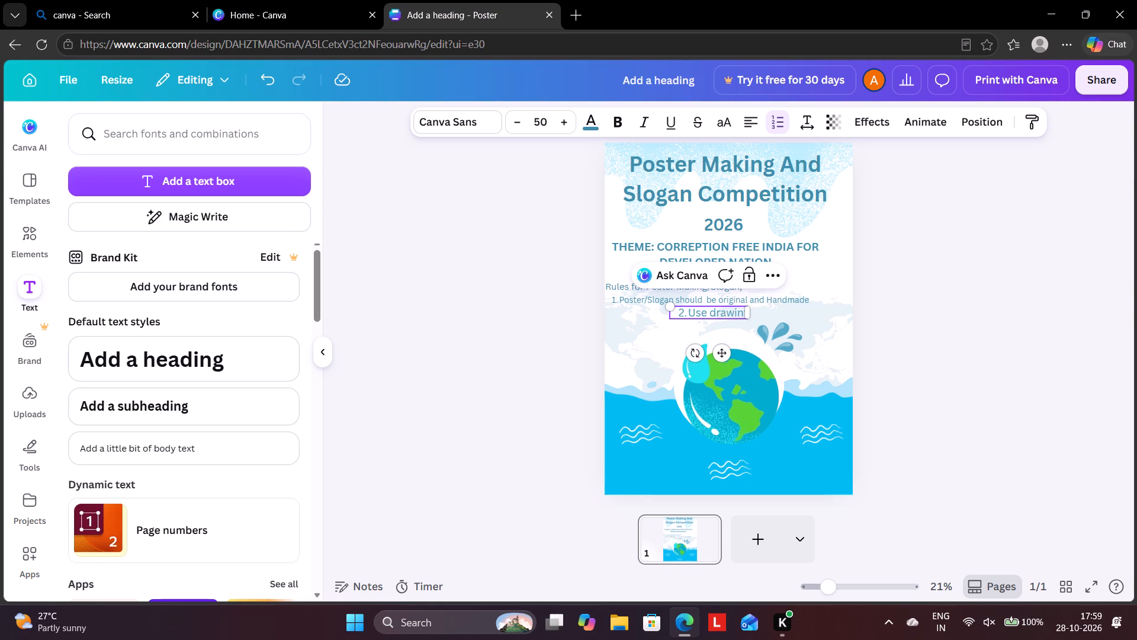
key(BackSpace)
text(g sheet)
key(BackSpace)
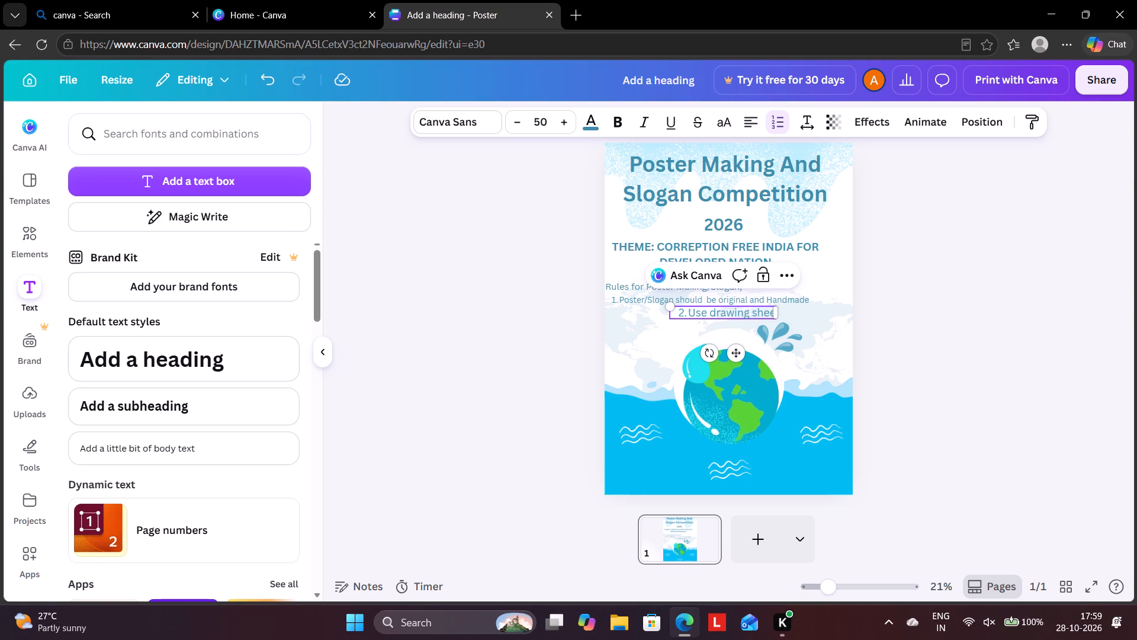
key(s)
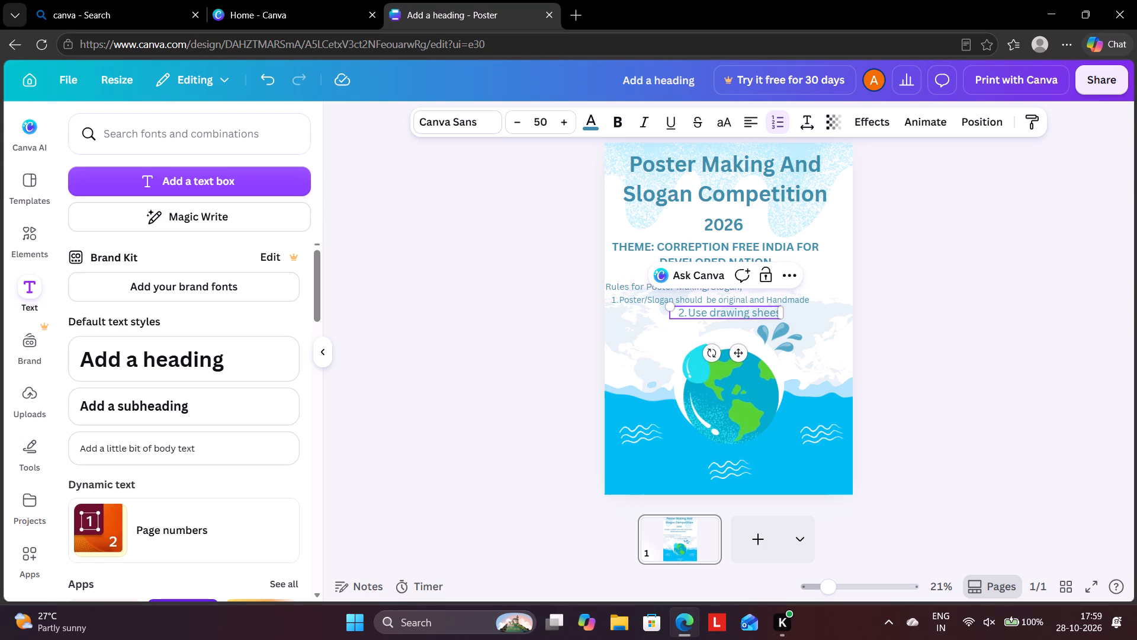
key(BackSpace)
text(ts)
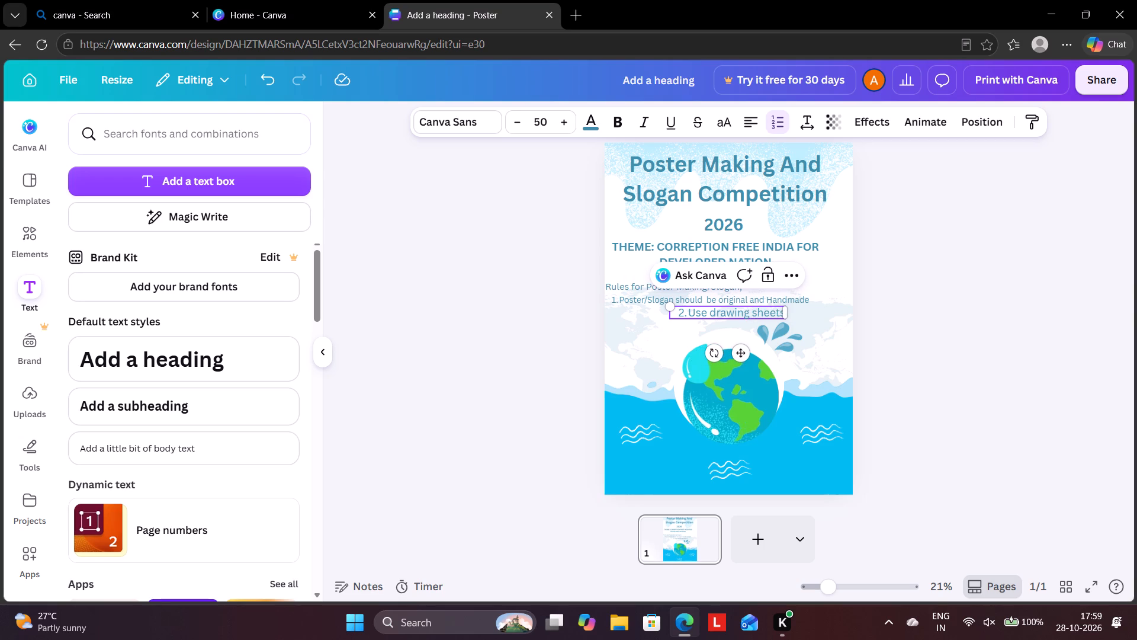
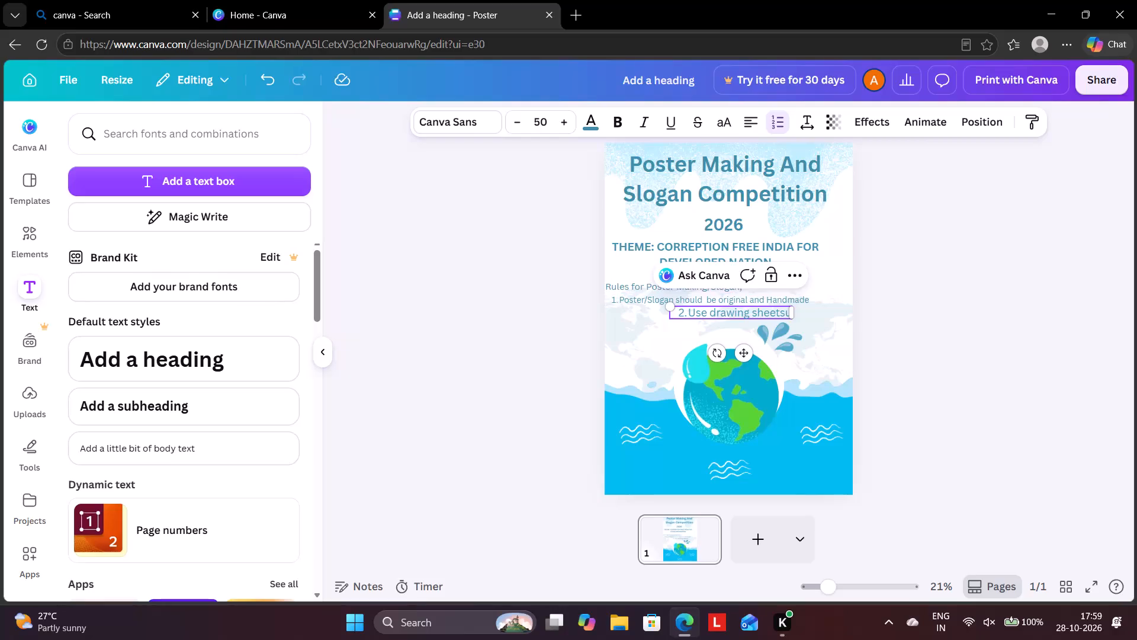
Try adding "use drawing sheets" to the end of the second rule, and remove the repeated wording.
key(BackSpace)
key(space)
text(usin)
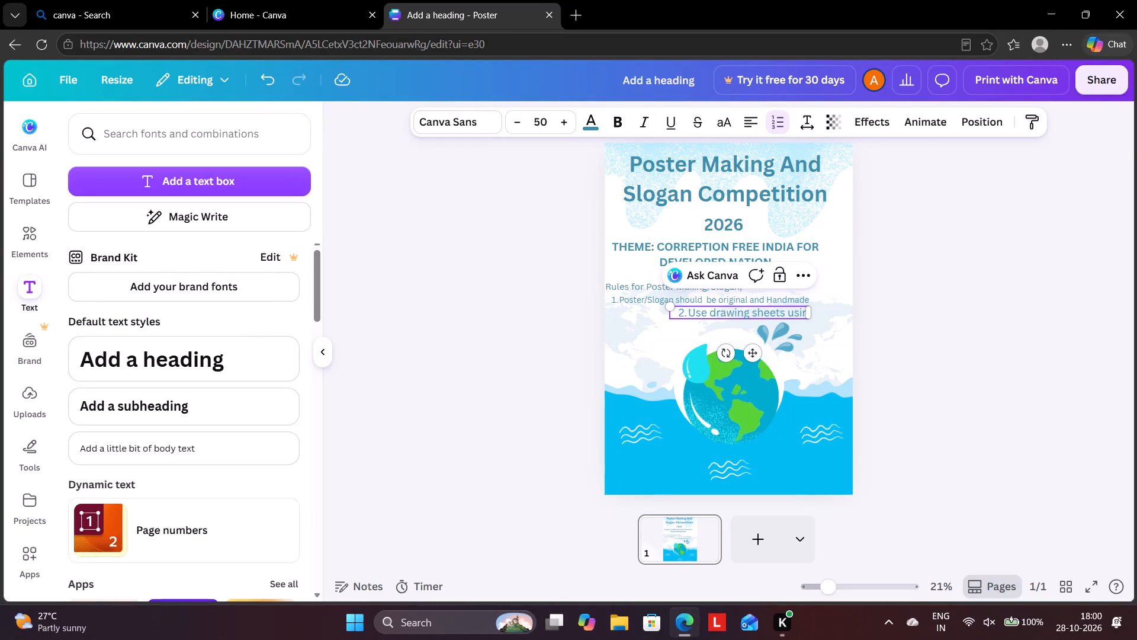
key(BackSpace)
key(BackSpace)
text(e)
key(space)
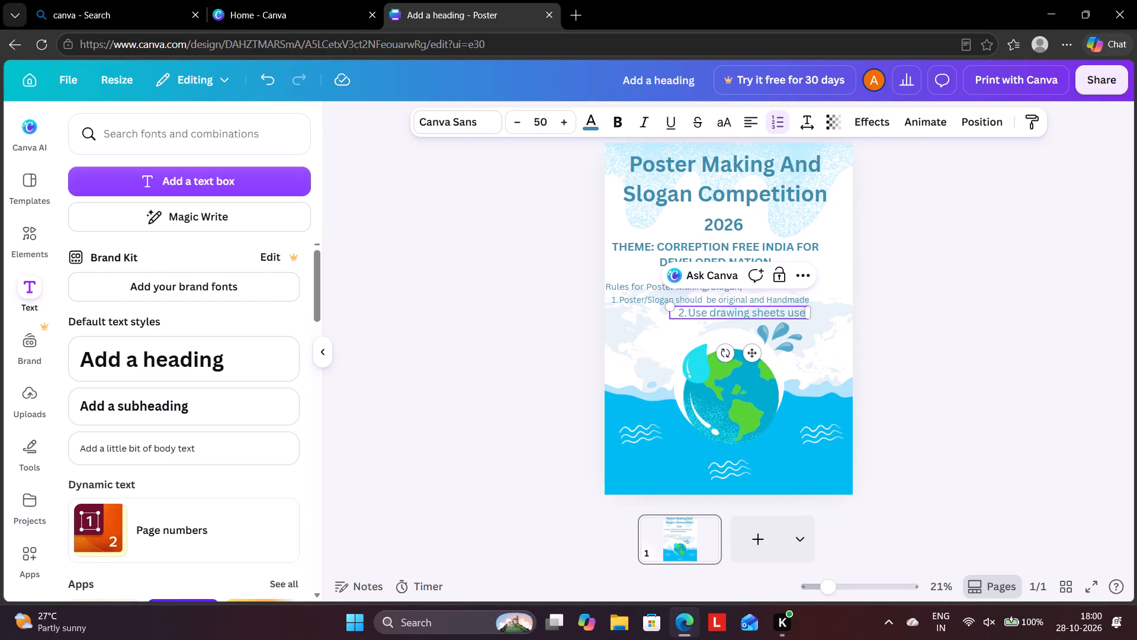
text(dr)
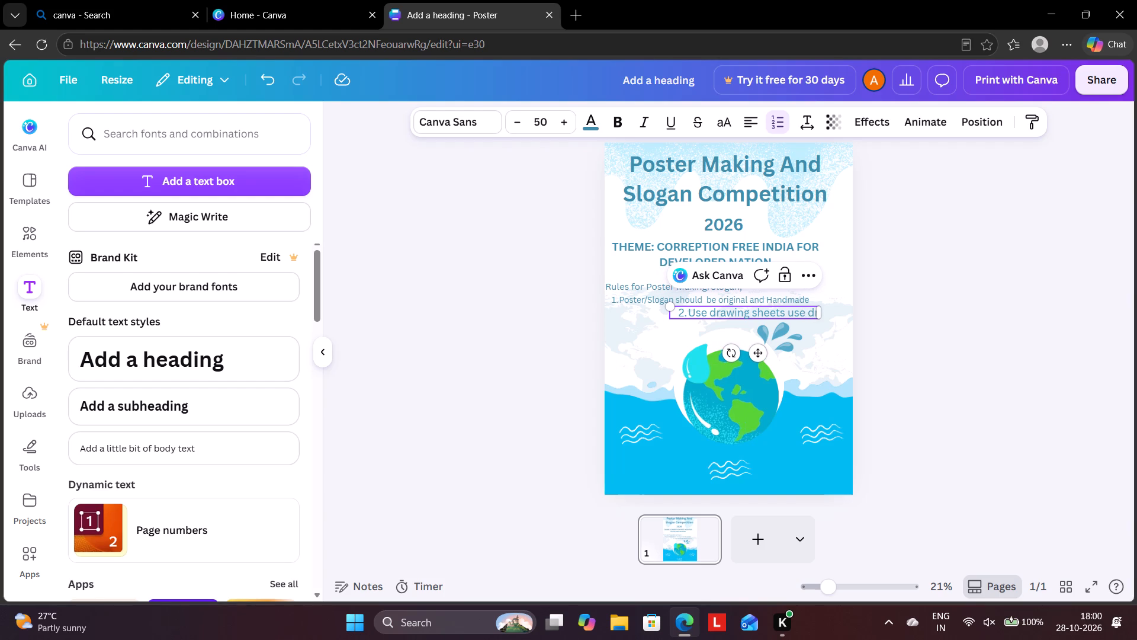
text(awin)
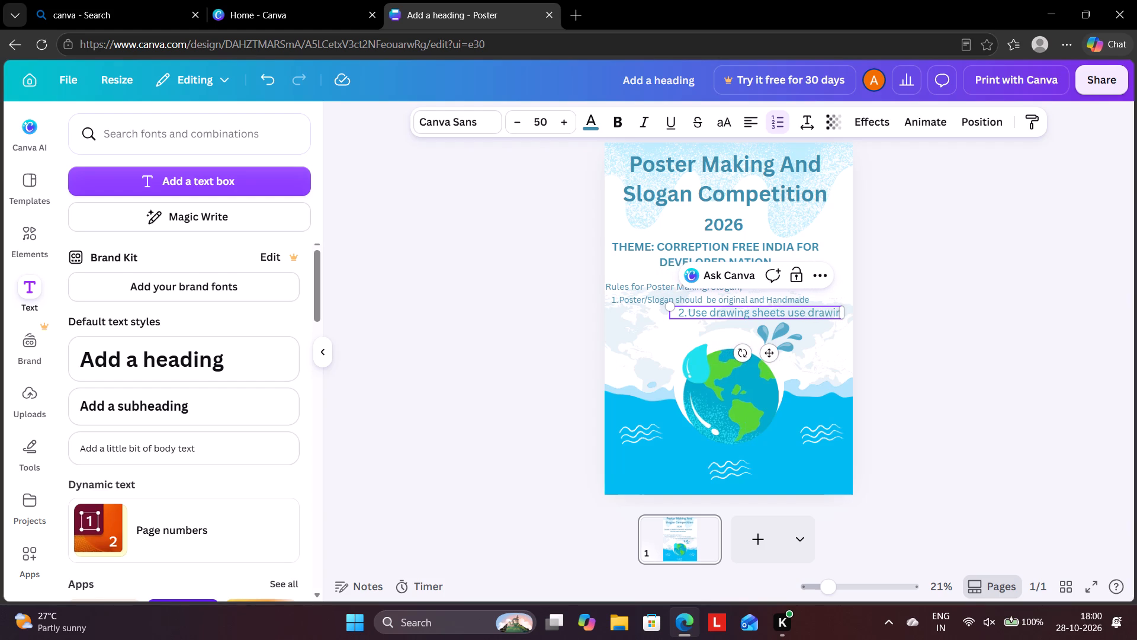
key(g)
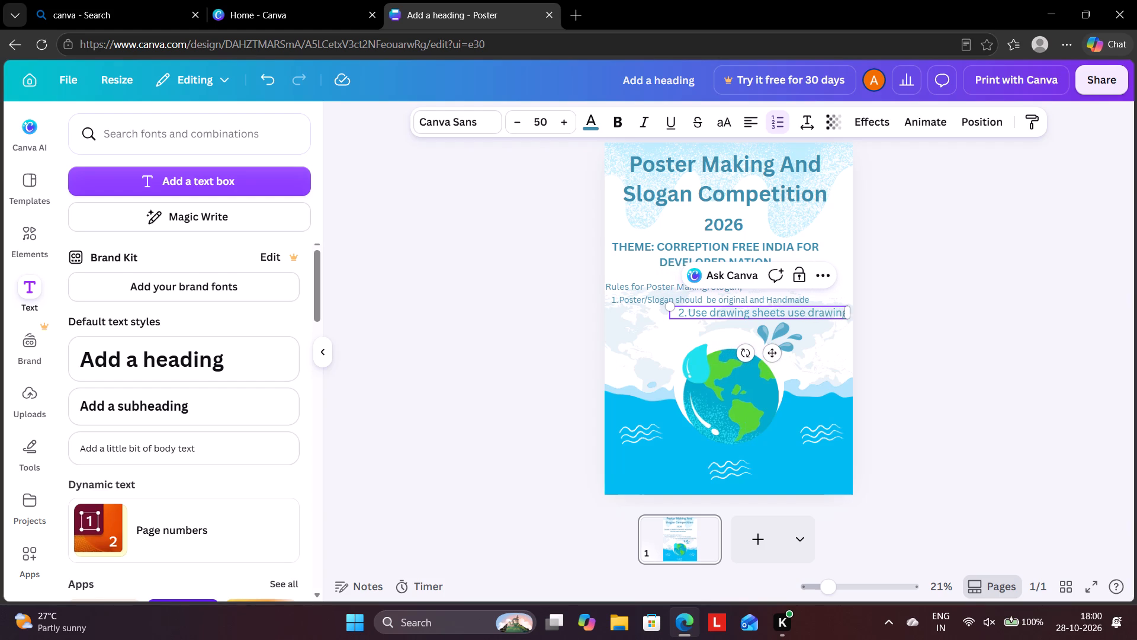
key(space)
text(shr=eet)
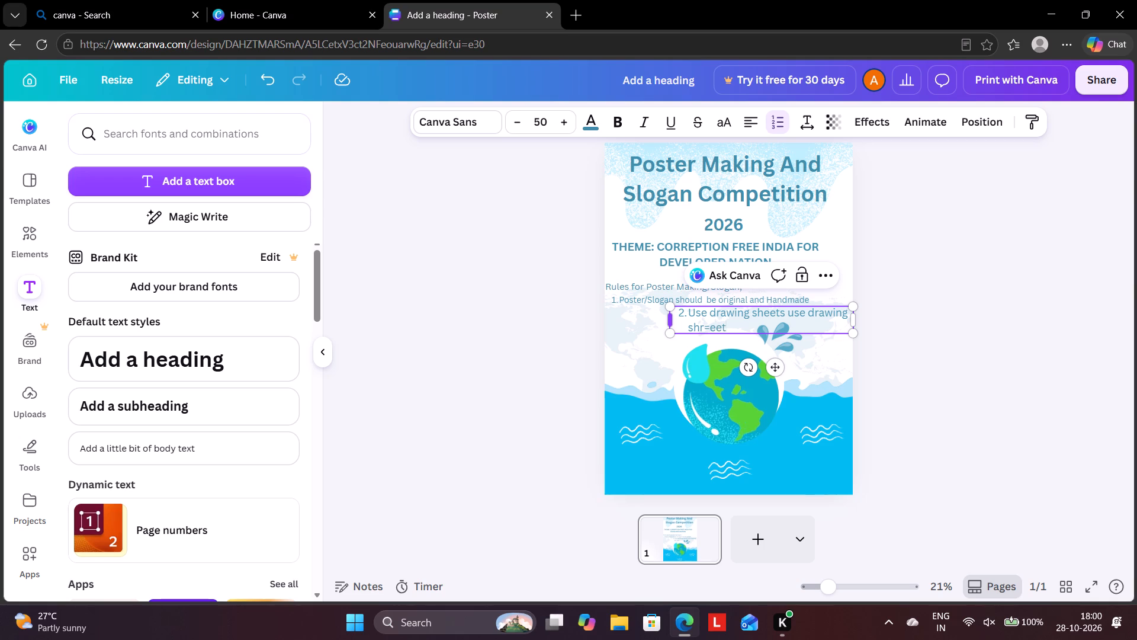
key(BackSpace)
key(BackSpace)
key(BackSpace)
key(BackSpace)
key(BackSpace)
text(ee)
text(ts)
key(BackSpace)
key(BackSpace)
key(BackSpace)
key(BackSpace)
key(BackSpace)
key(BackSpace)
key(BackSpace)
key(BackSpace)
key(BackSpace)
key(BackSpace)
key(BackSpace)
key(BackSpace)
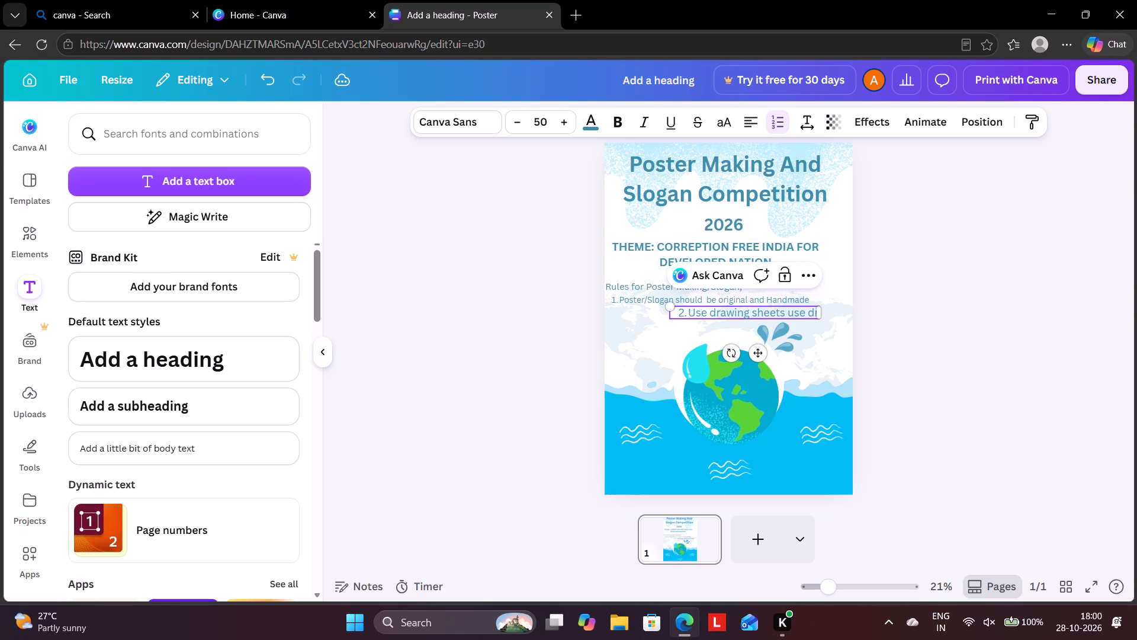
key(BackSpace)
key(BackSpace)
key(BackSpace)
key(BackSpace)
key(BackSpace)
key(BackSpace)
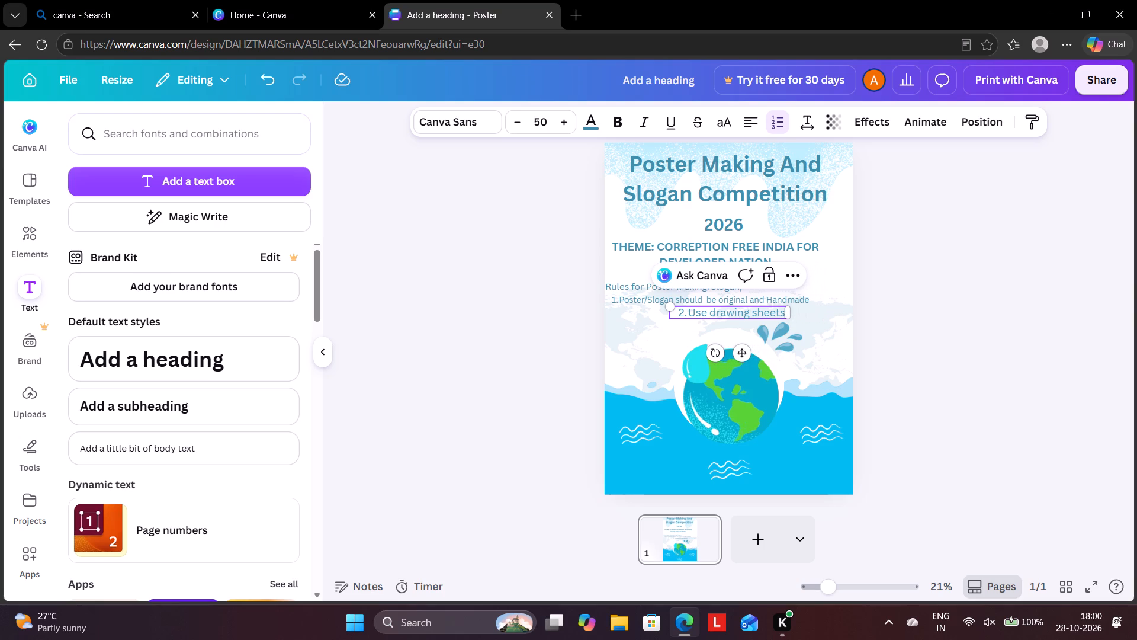
Extend the second rule after "Use drawing sheets" with "only with proper name and roll no".
key(space)
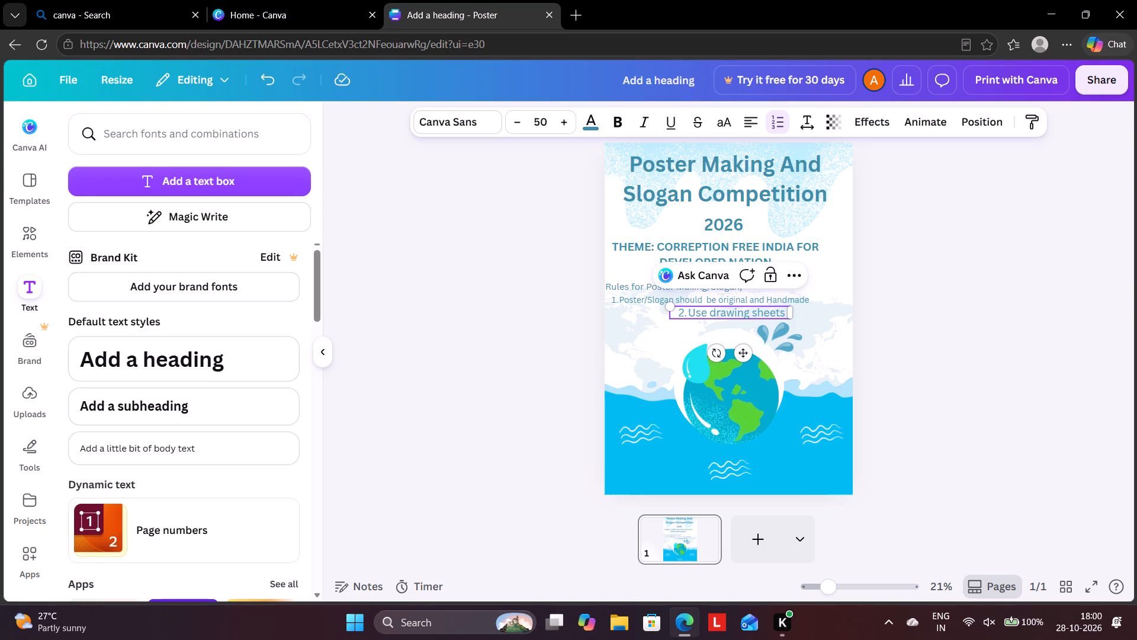
text(only)
key(space)
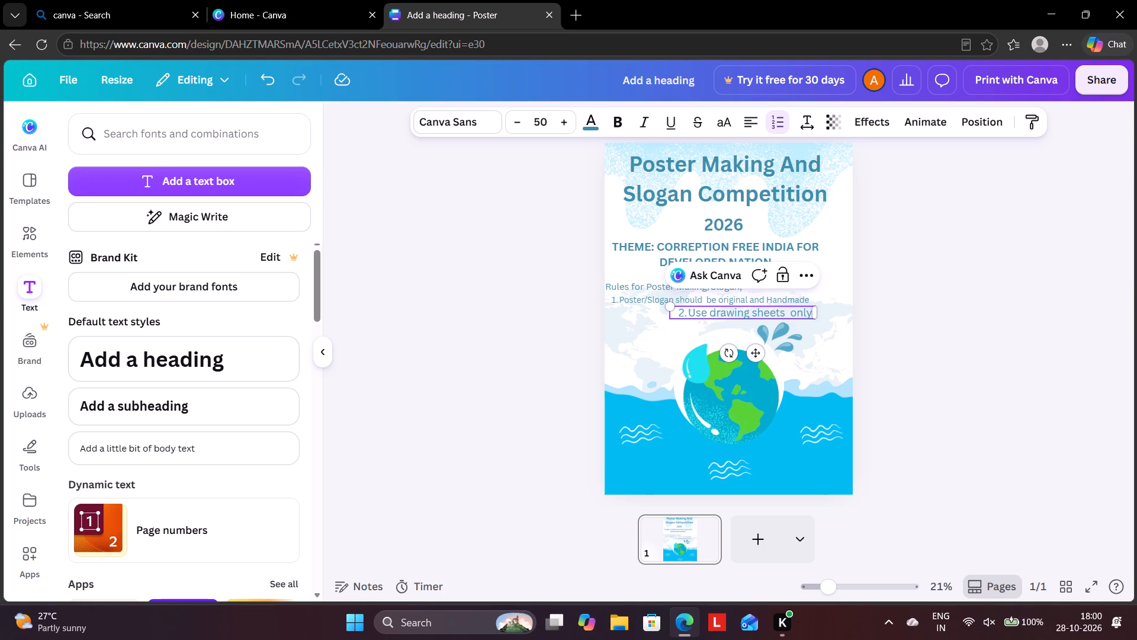
text(with proper)
key(space)
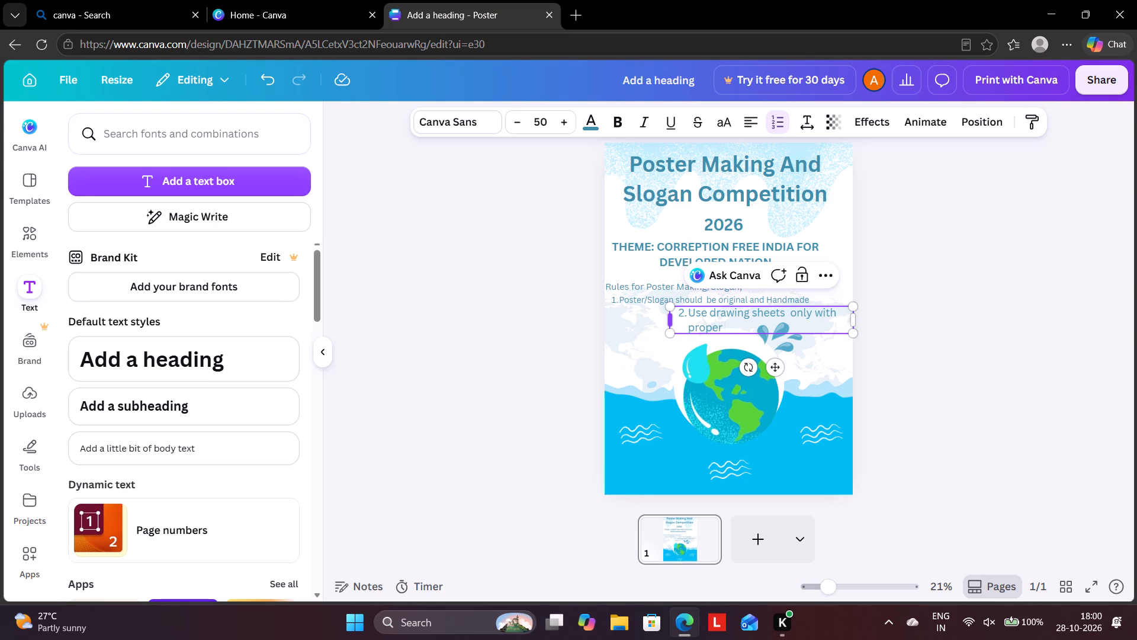
text(name)
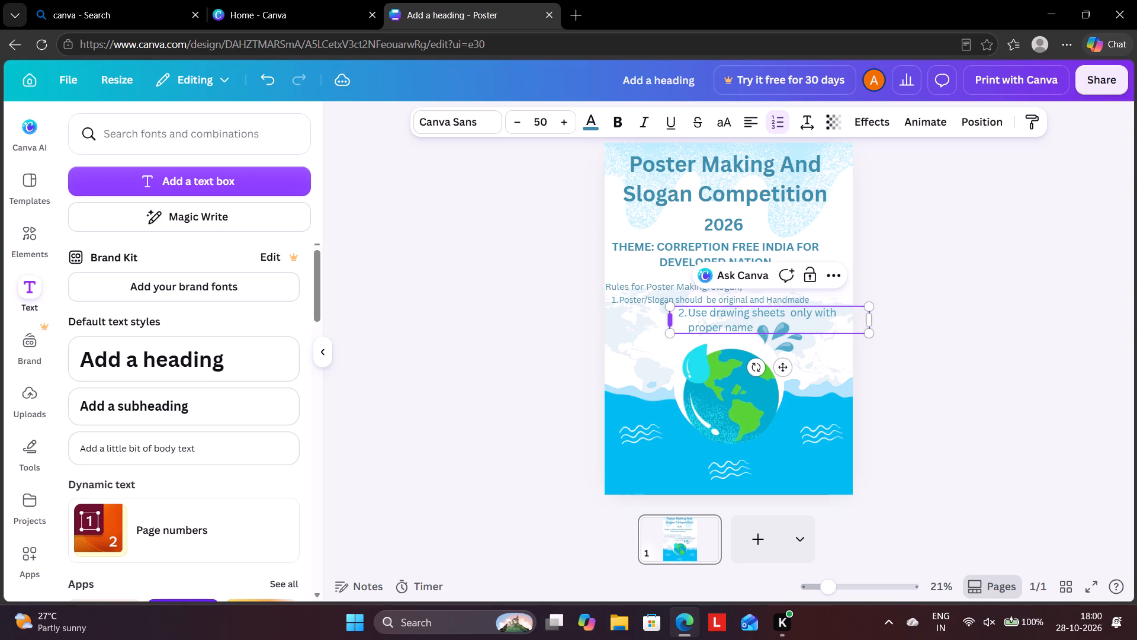
key(space)
text(and ro)
text(ll no)
text(on)
key(space)
key(BackSpace)
key(BackSpace)
key(BackSpace)
Complete the second rule with "on the upper right corner of the sheet".
key(space)
text(on the upper)
key(space)
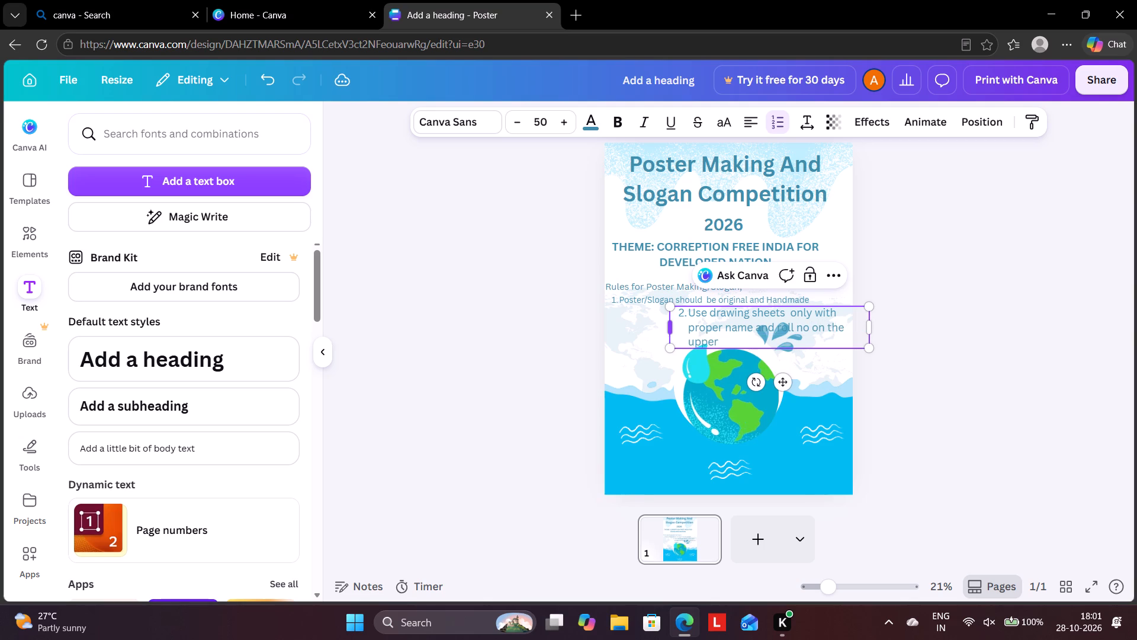
text(right)
key(space)
text(ci)
key(BackSpace)
text(or)
text(ner)
key(space)
text(of th sheet)
key(space)
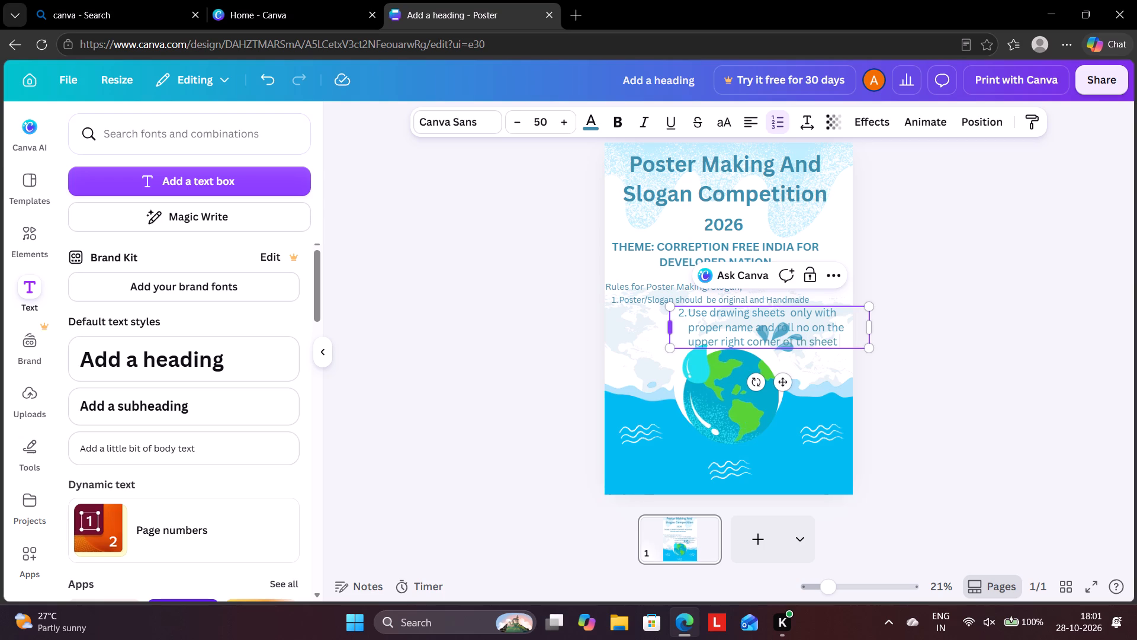
key(Left)
key(Left)
key(Left)
key(Left)
key(Left)
key(Left)
key(Left)
key(e)
key(Right)
key(Right)
key(Right)
key(Right)
key(Right)
key(Right)
key(Right)
Reduce the second rule's font size to 37.
triple_click(518, 123)
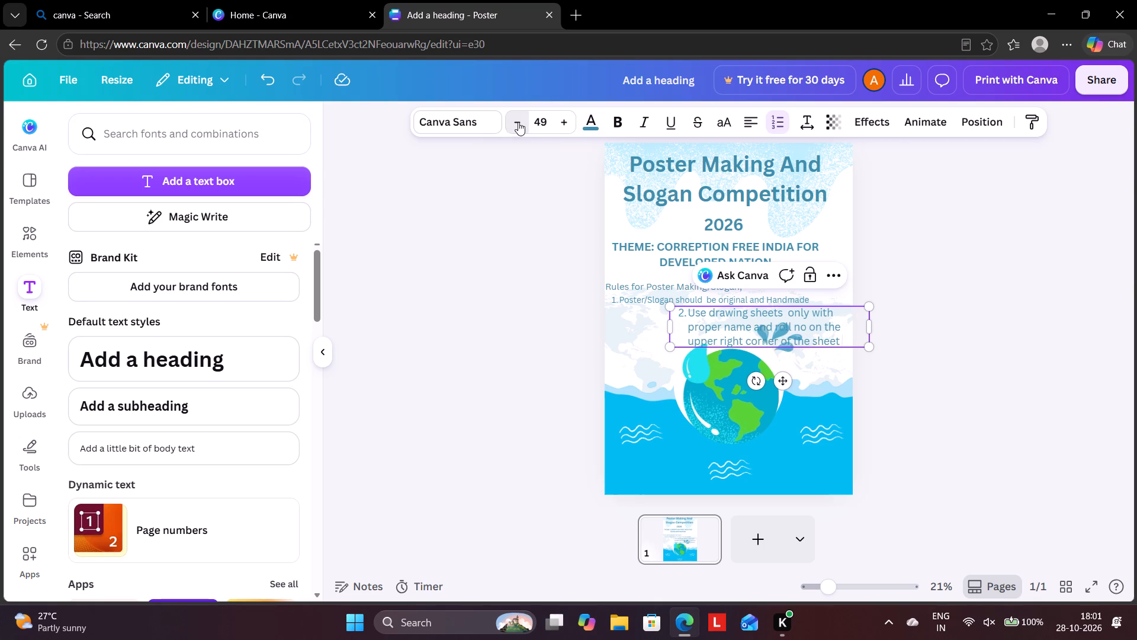
triple_click(518, 122)
triple_click(518, 122)
triple_click(518, 122)
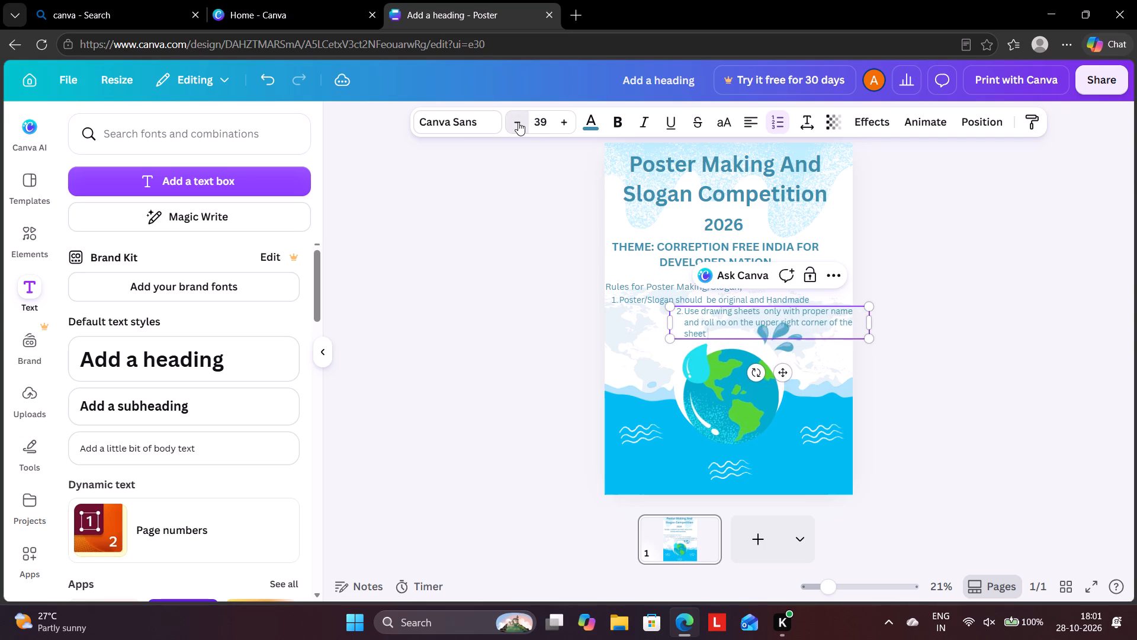
click(518, 122)
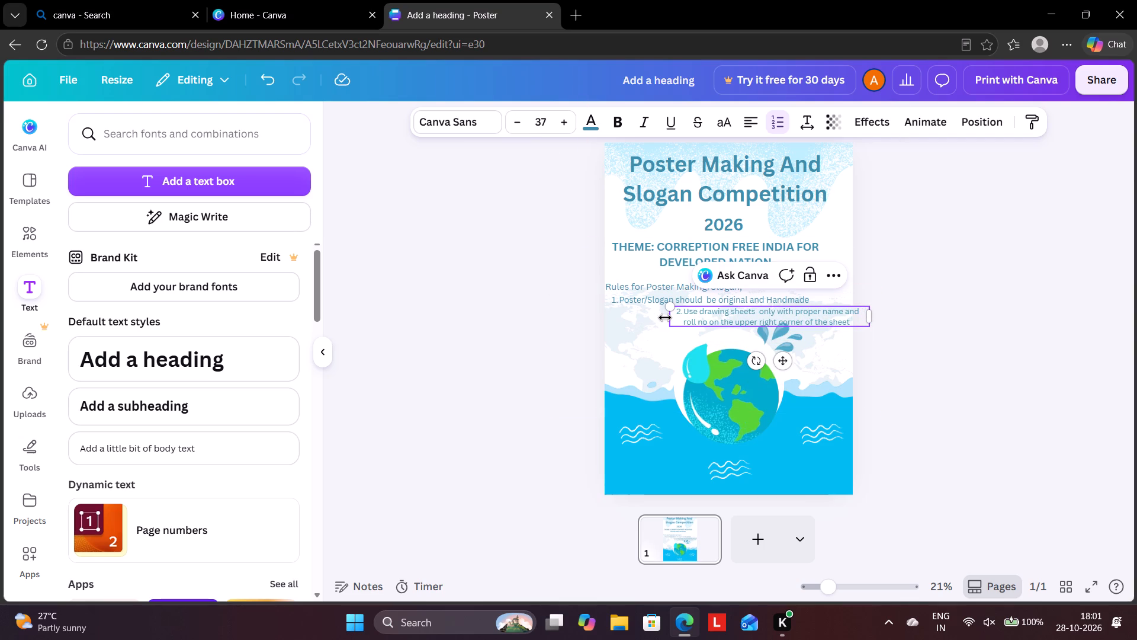
Widen the second rule's text box to the poster's left edge so its number lines up under the first rule's.
drag(665, 318, 603, 317)
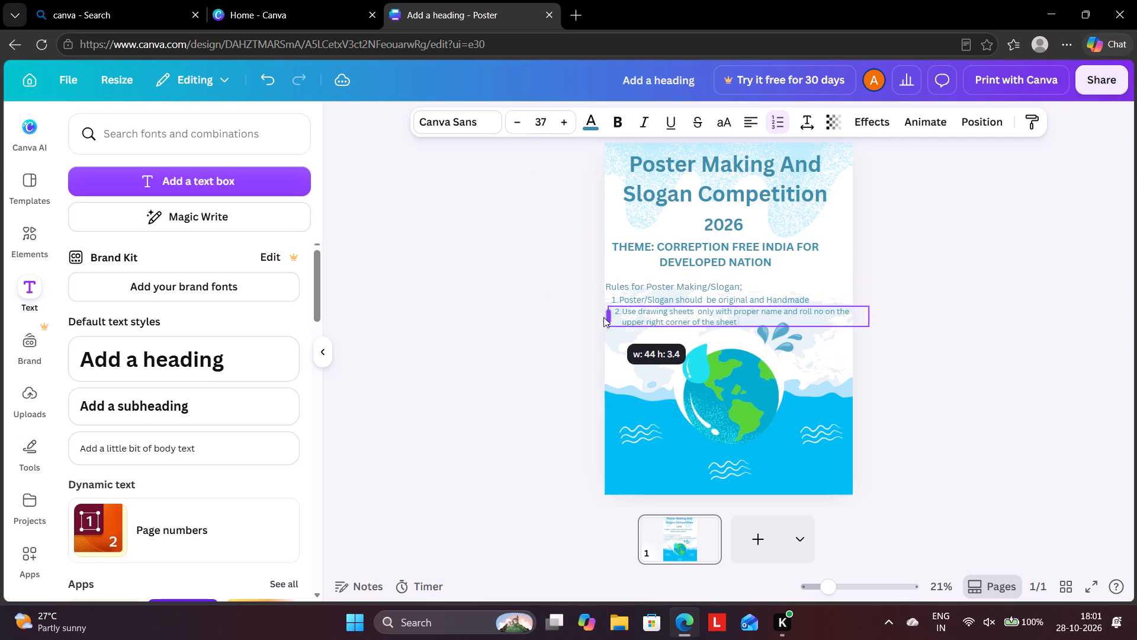
drag(603, 317, 601, 317)
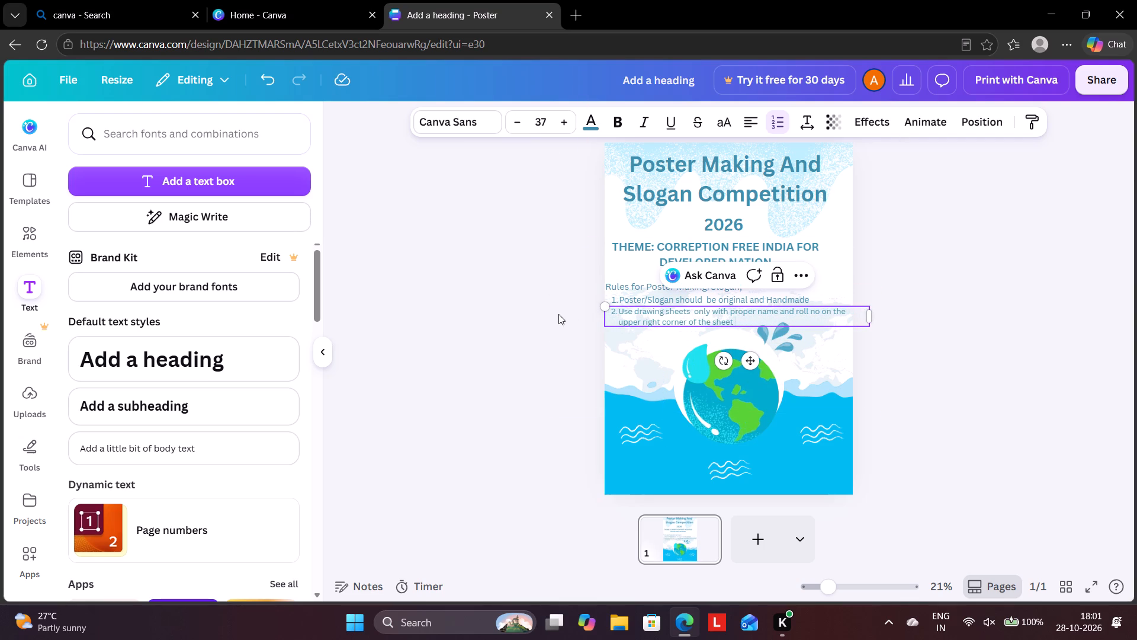
click(518, 307)
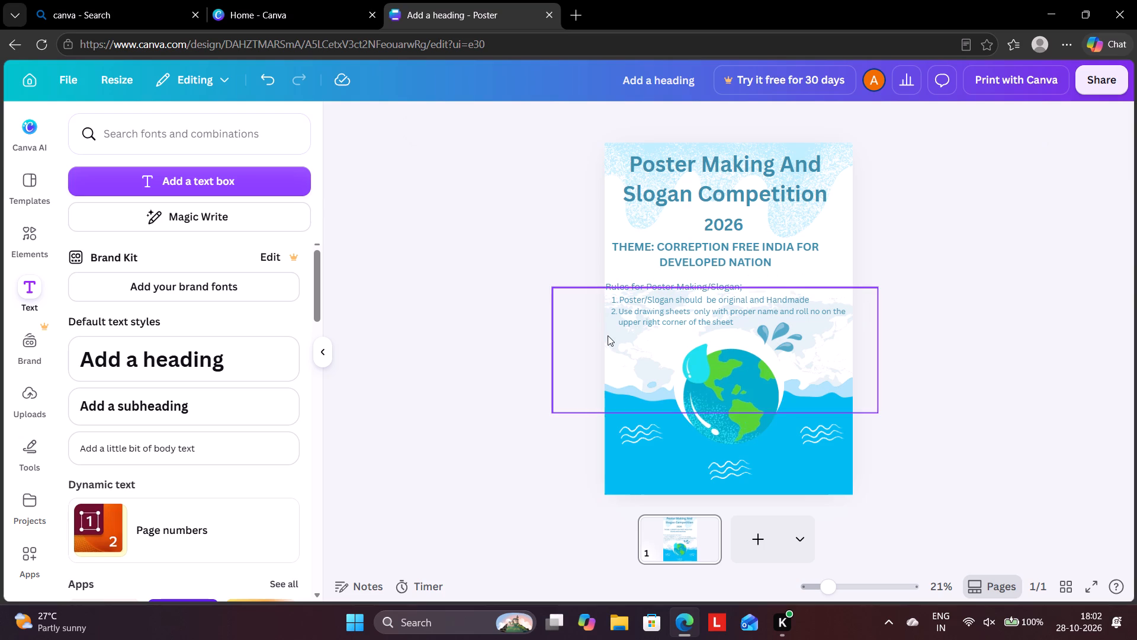
Add a body text box directly beneath the second rule, near the poster's left edge, with font size 42.
click(226, 459)
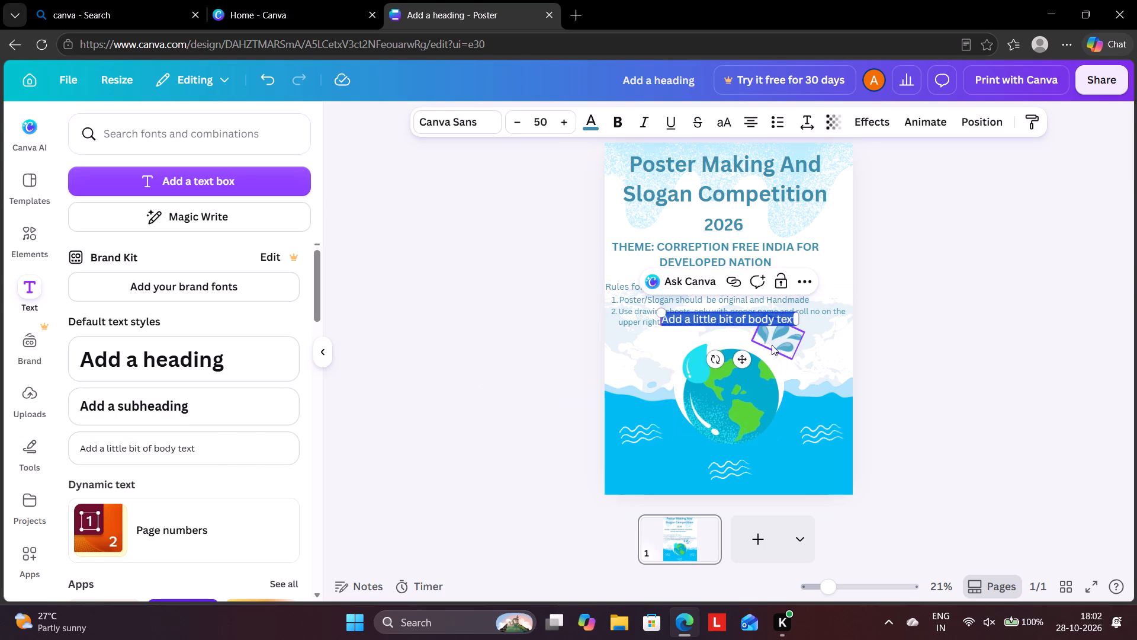
drag(740, 362, 685, 375)
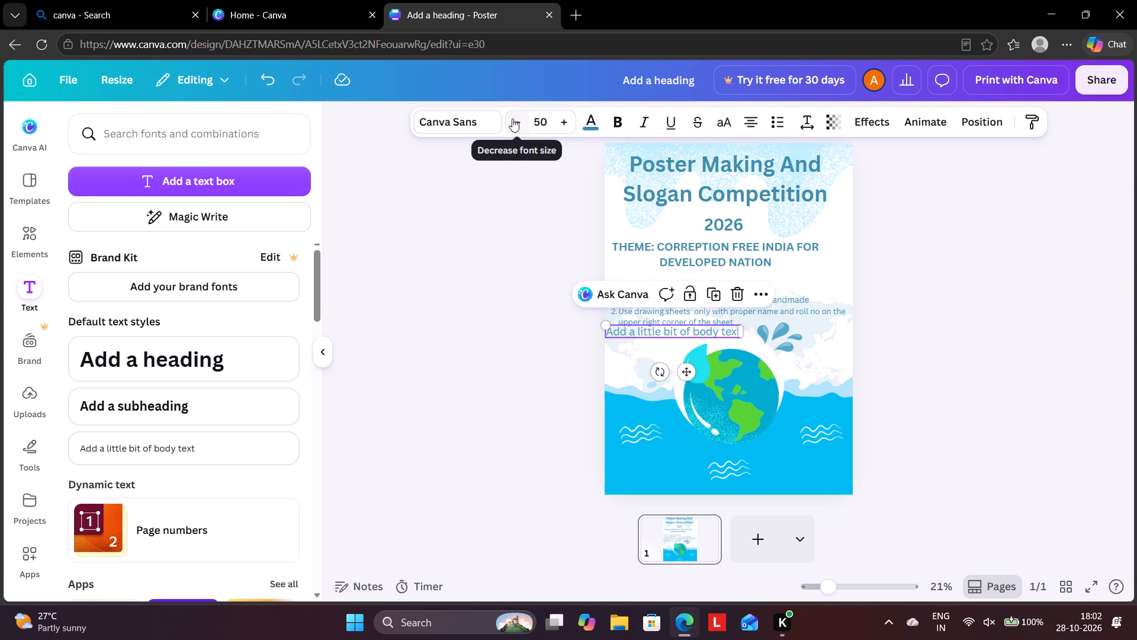
triple_click(513, 117)
triple_click(513, 116)
double_click(513, 116)
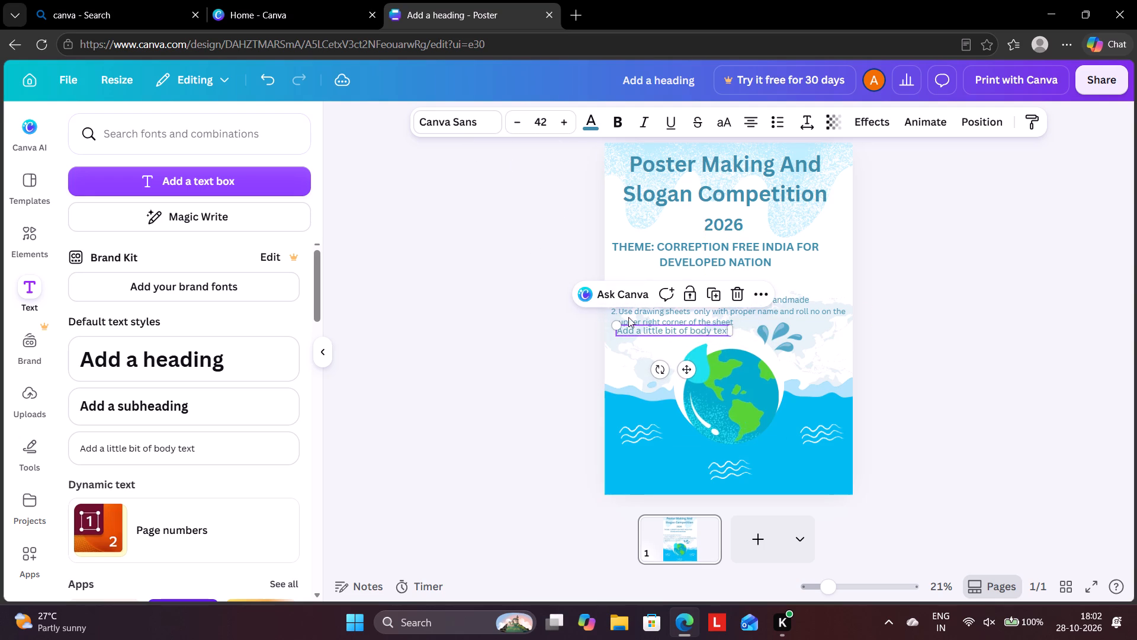
Replace the placeholder in the new text box beneath the second rule with a numbered rule 3 beginning "Only one entry".
click(684, 326)
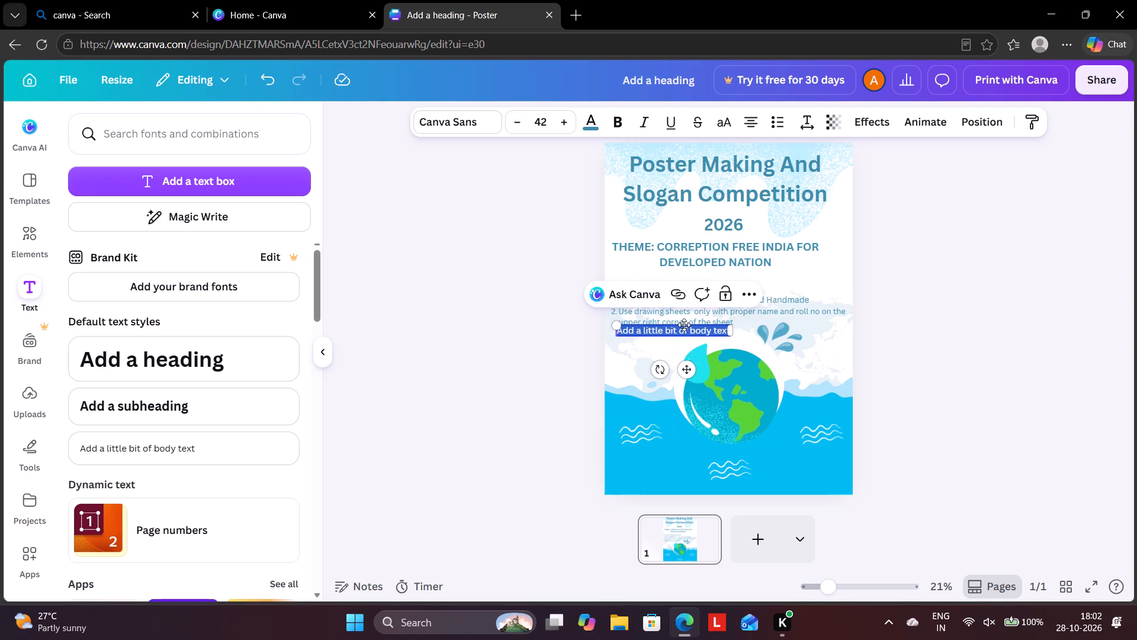
key(BackSpace)
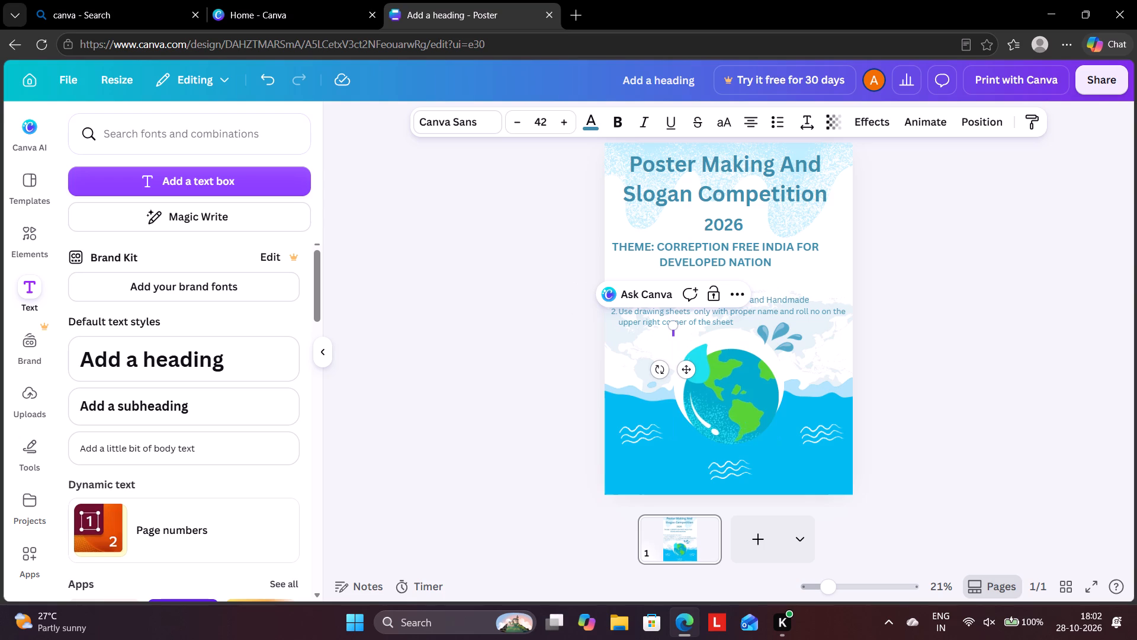
key(3)
text(.)
key(space)
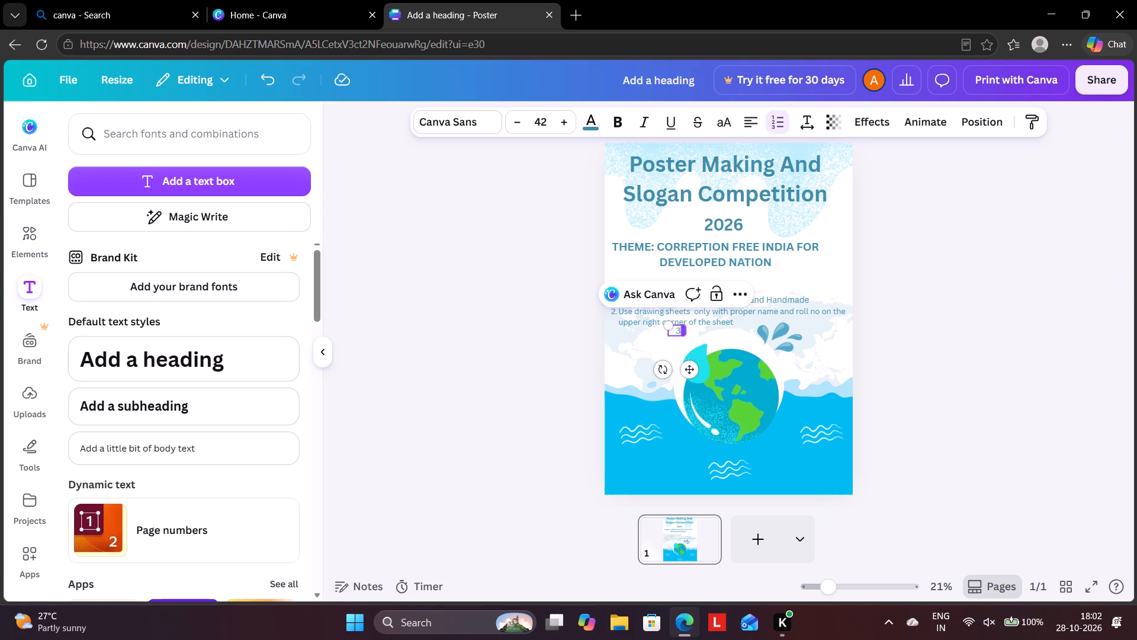
key(o)
key(BackSpace)
text(Only onr)
key(BackSpace)
text(e)
key(space)
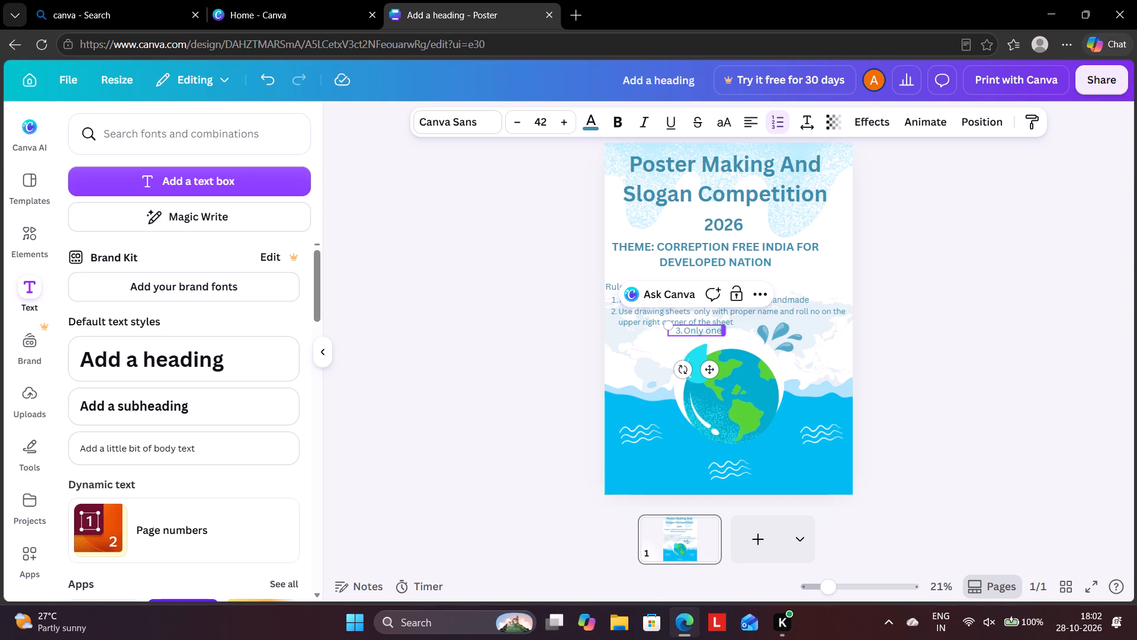
text(enter)
text(y)
key(space)
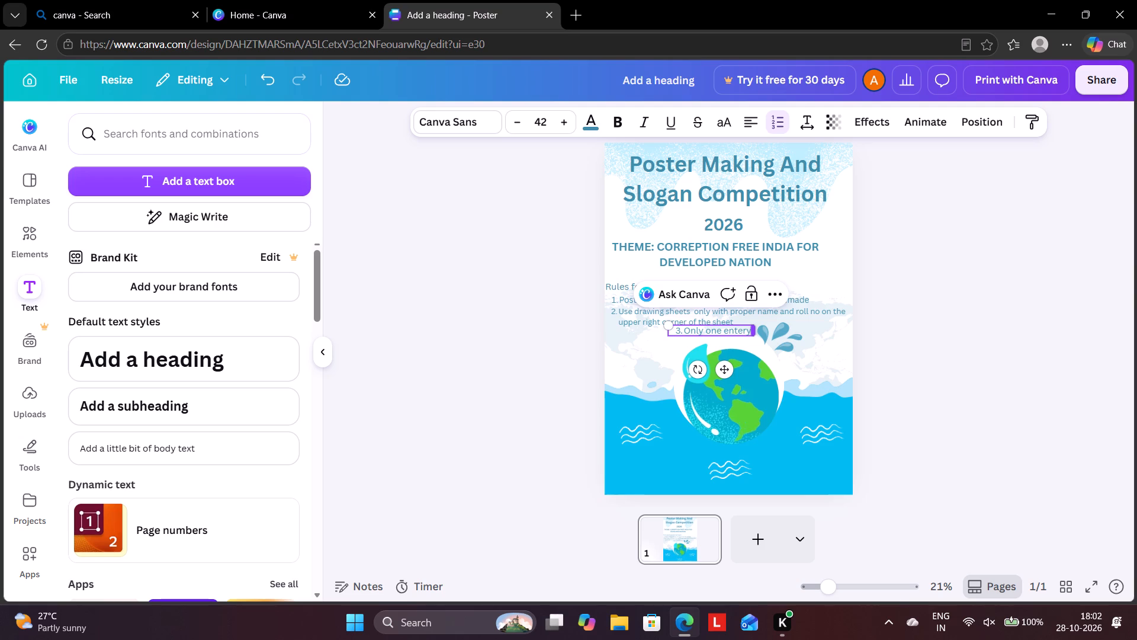
key(BackSpace)
key(BackSpace)
key(BackSpace)
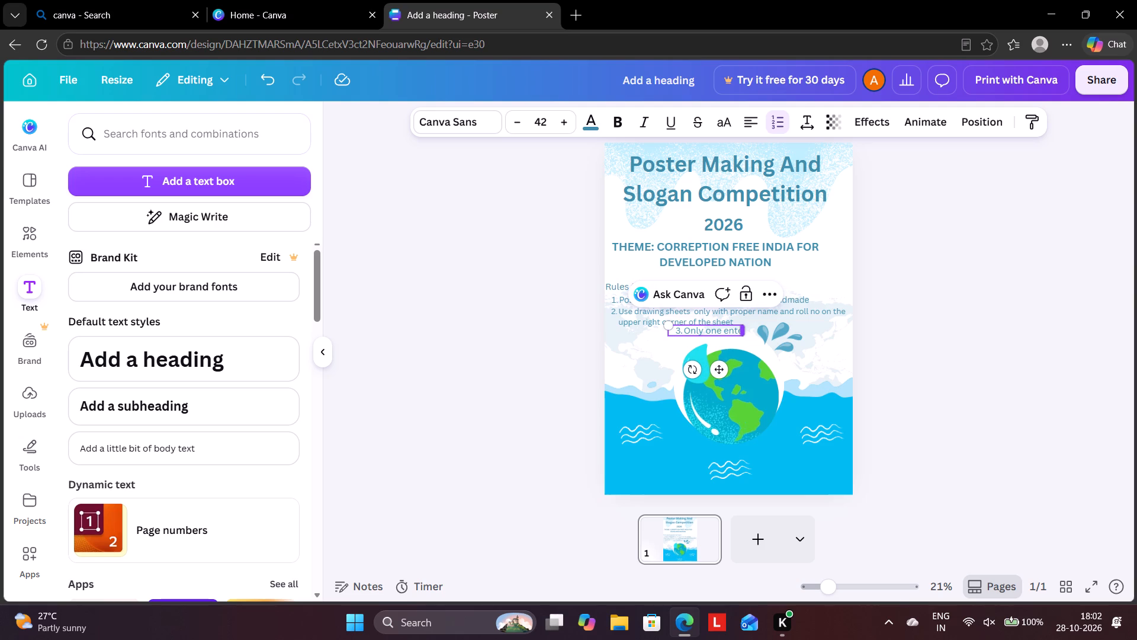
key(BackSpace)
key(r)
key(y)
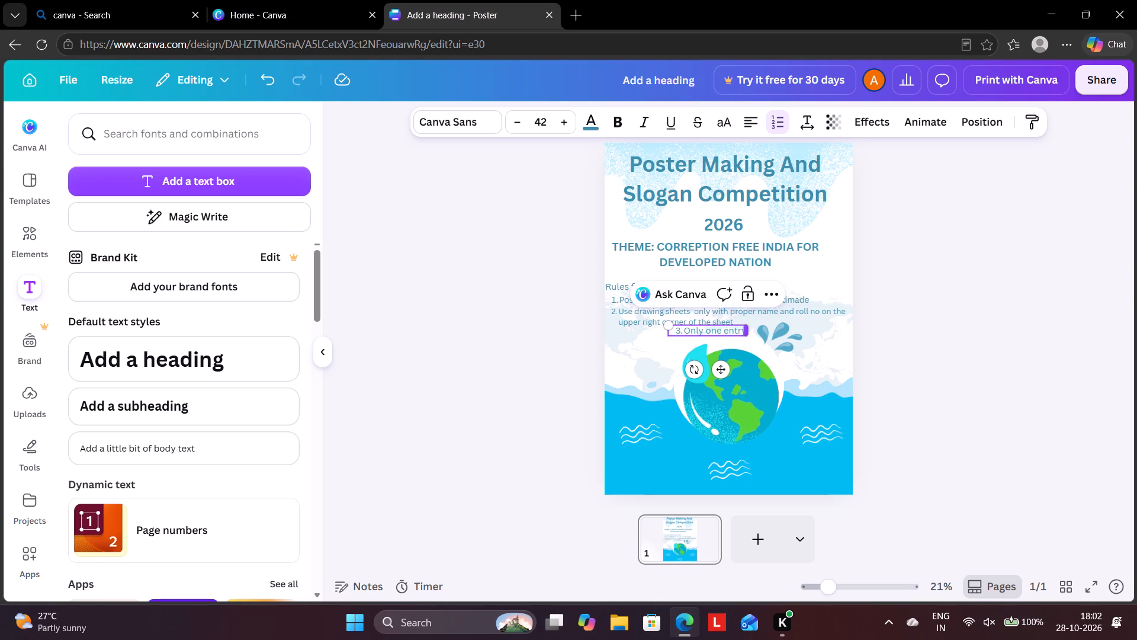
Continue the third rule with "is alllowed".
key(space)
text(is allp)
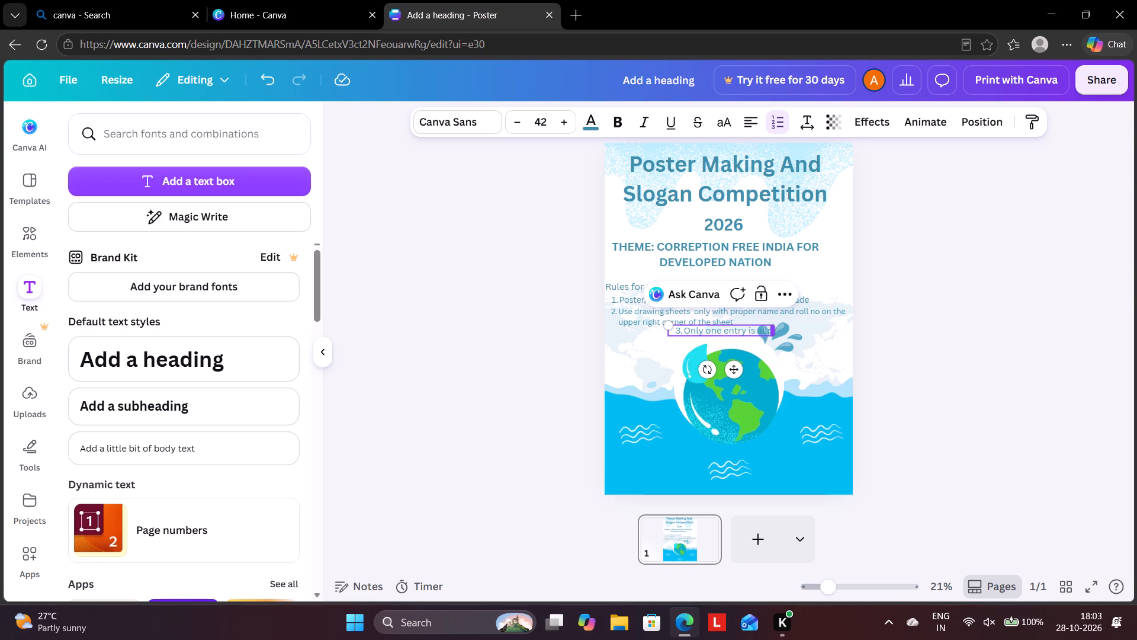
text(od)
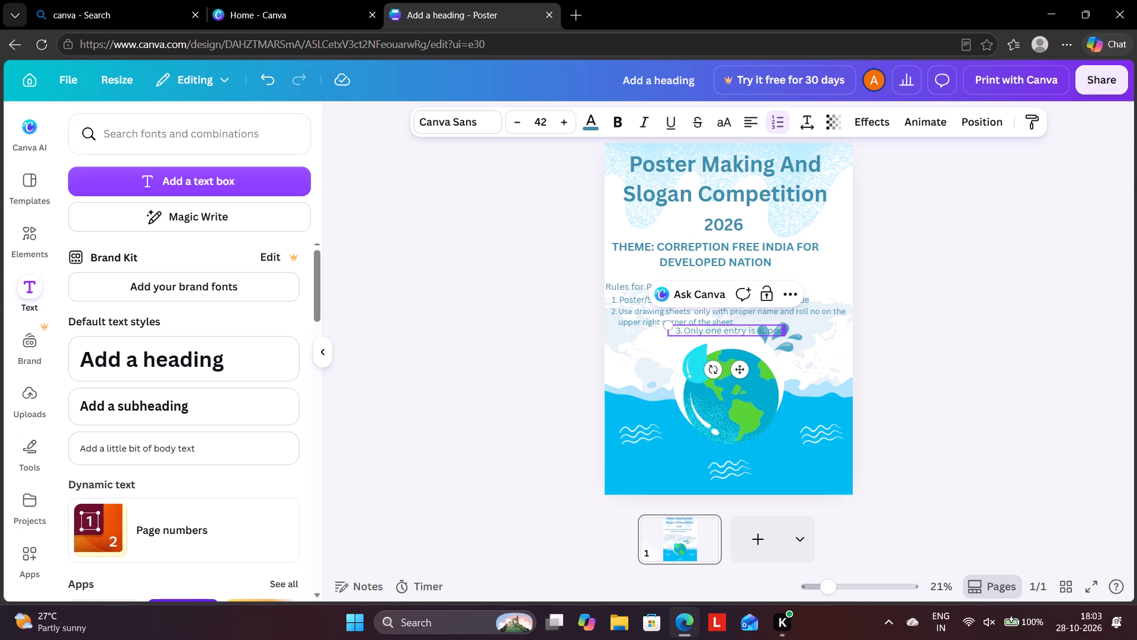
key(BackSpace)
key(BackSpace)
key(BackSpace)
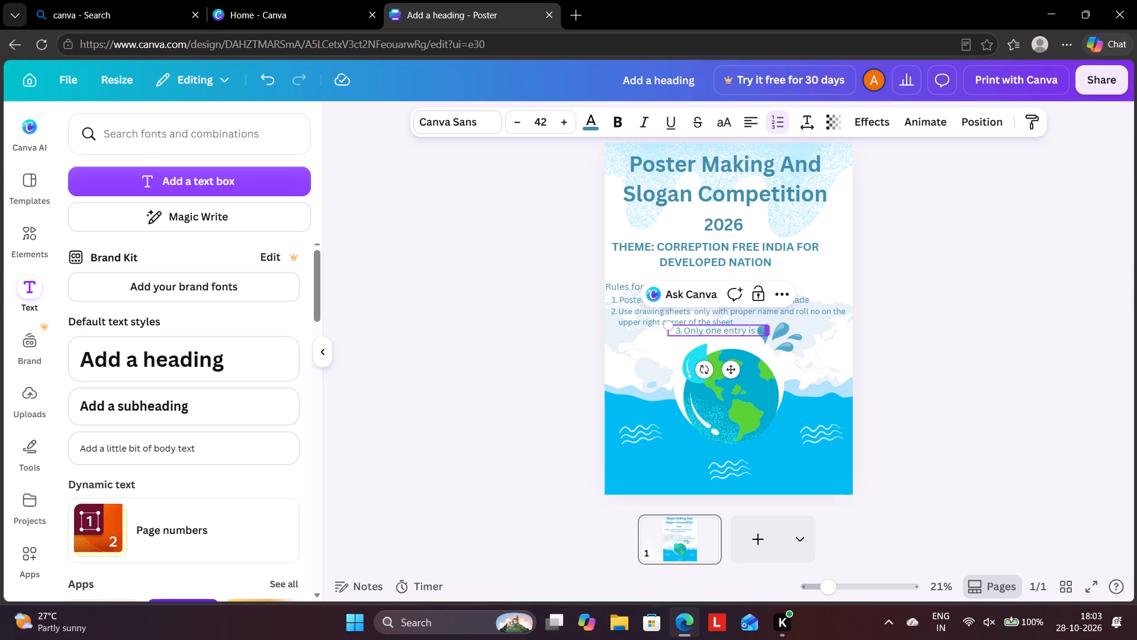
text(lo)
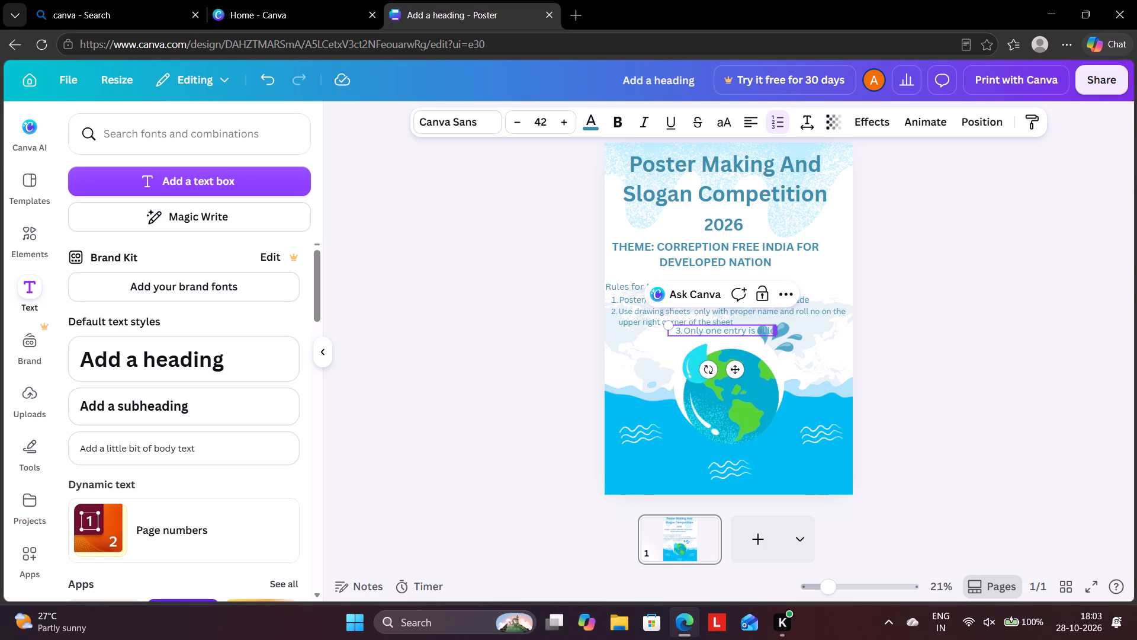
text(wed)
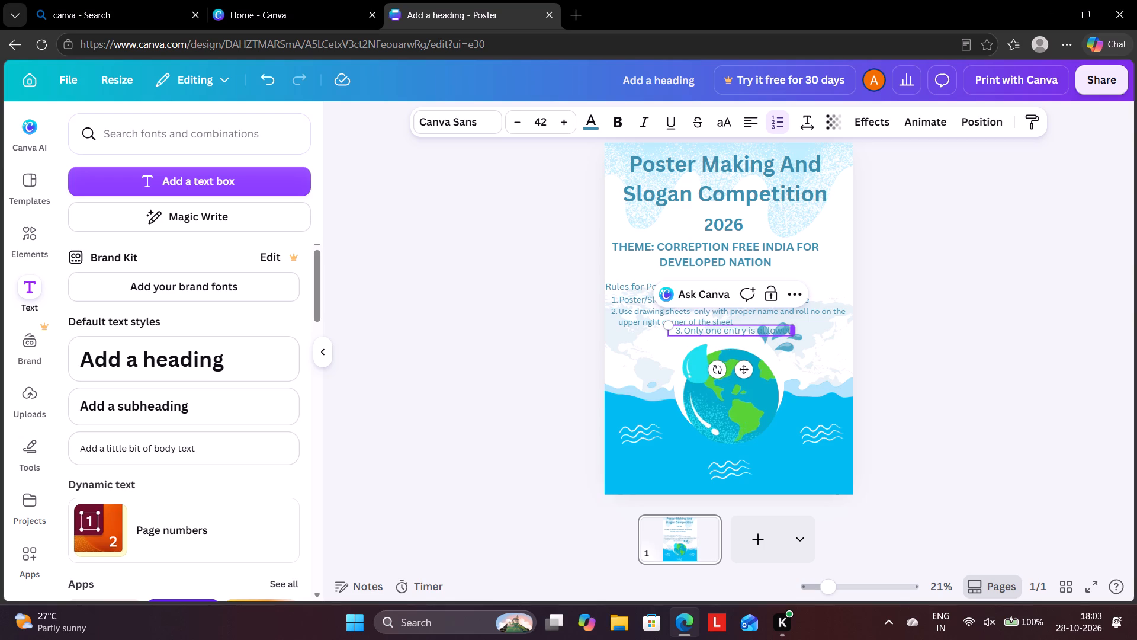
key(space)
Complete the third rule with "for one participant".
text(for onr)
key(space)
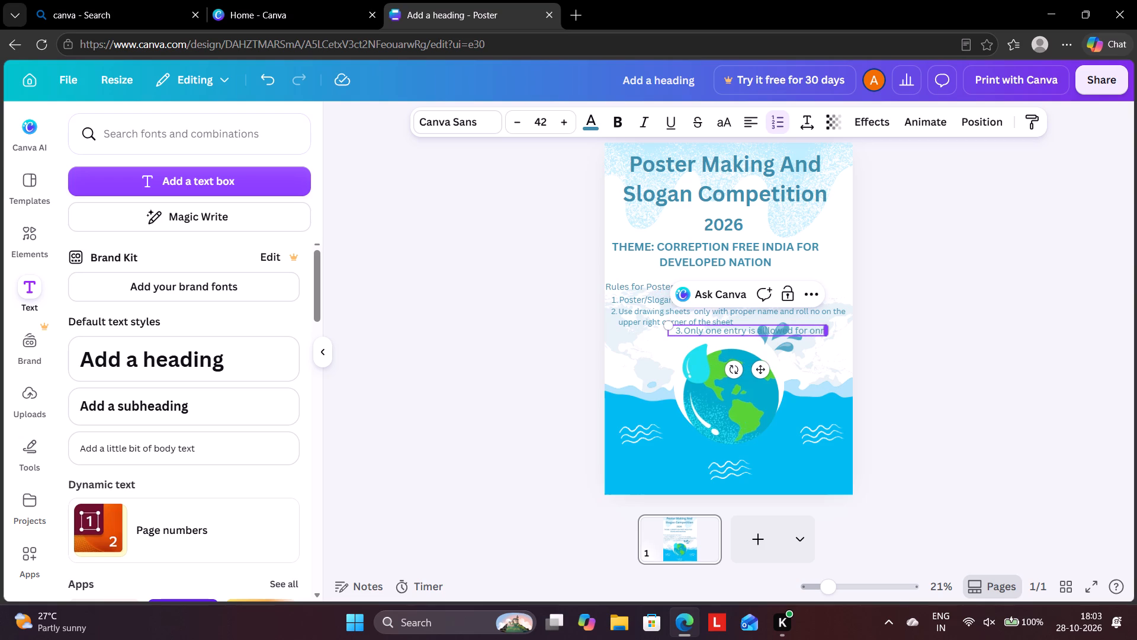
key(BackSpace)
text(e)
key(space)
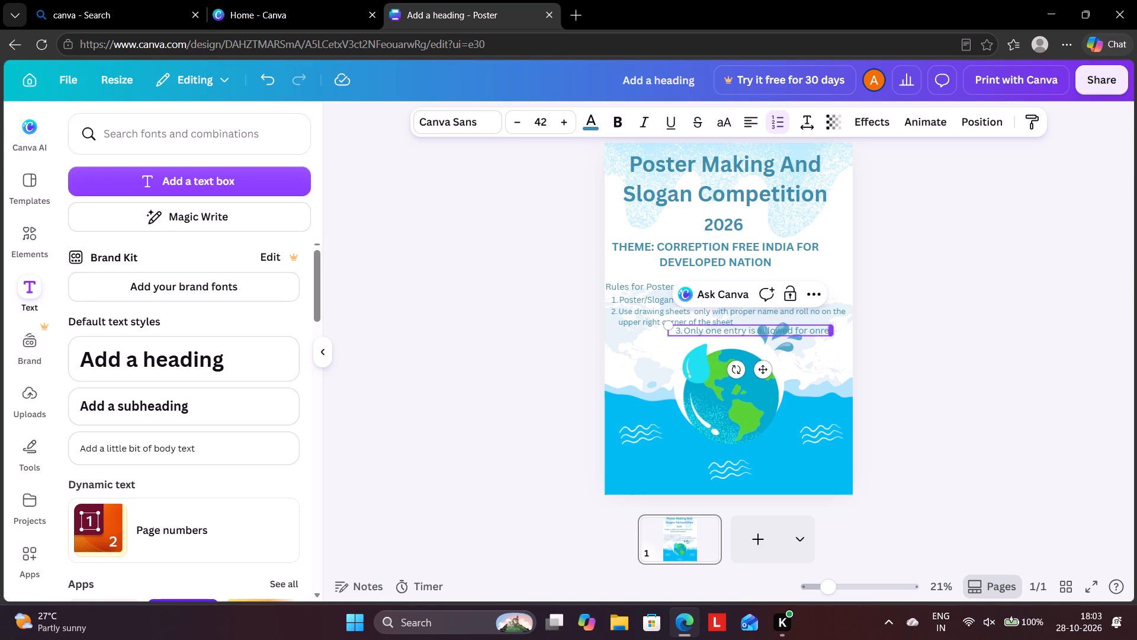
key(BackSpace)
key(BackSpace)
key(BackSpace)
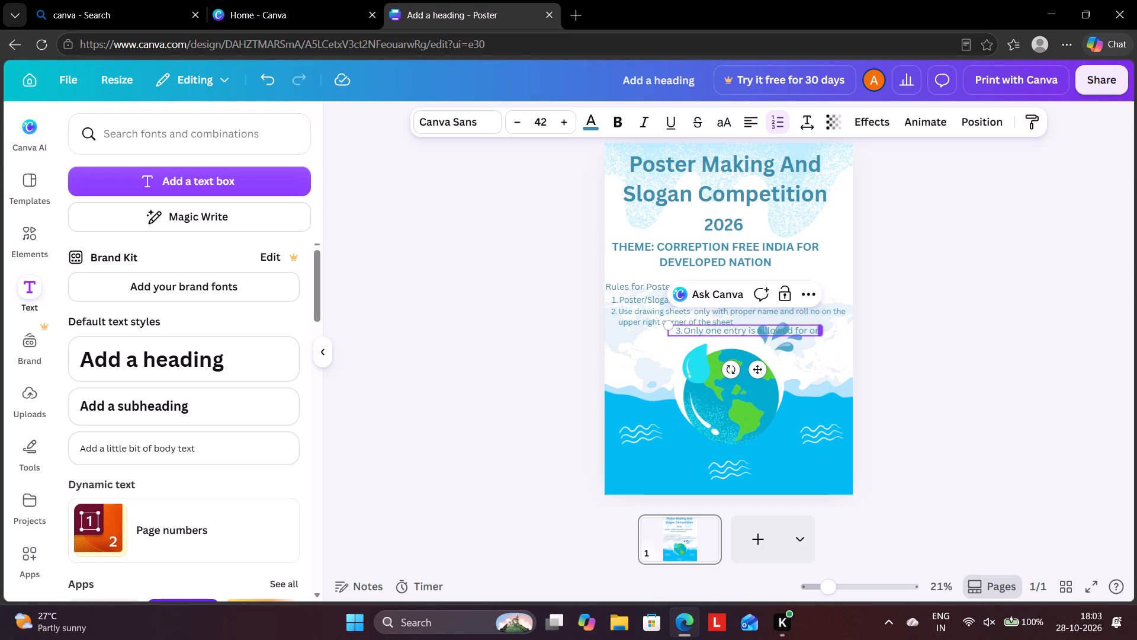
key(e)
key(space)
text(pa)
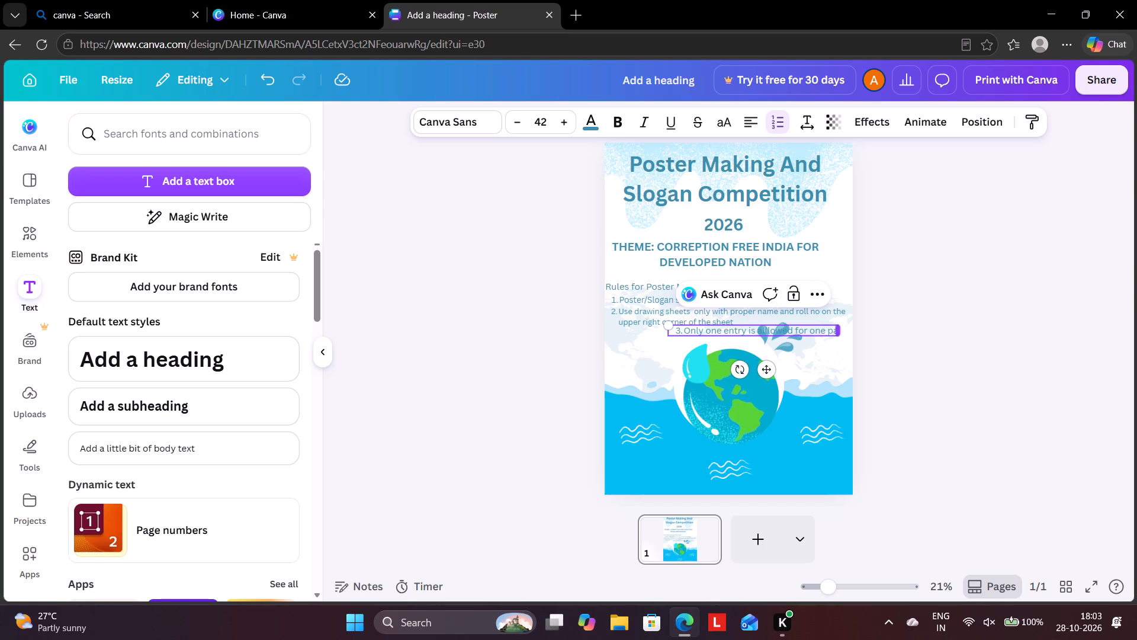
text(rti)
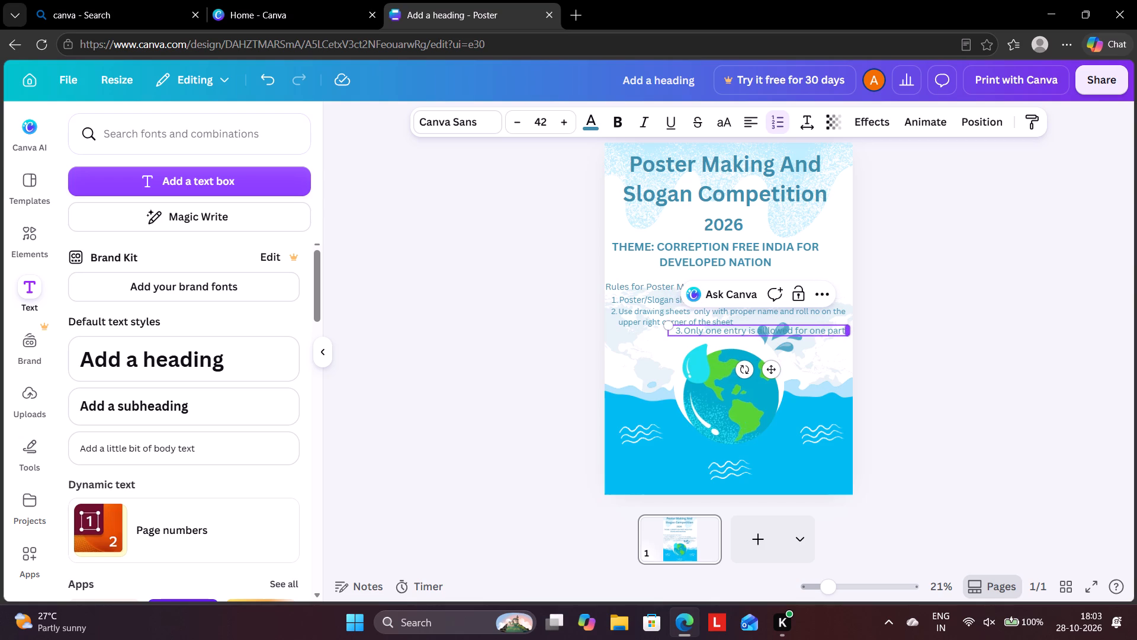
text(cipa)
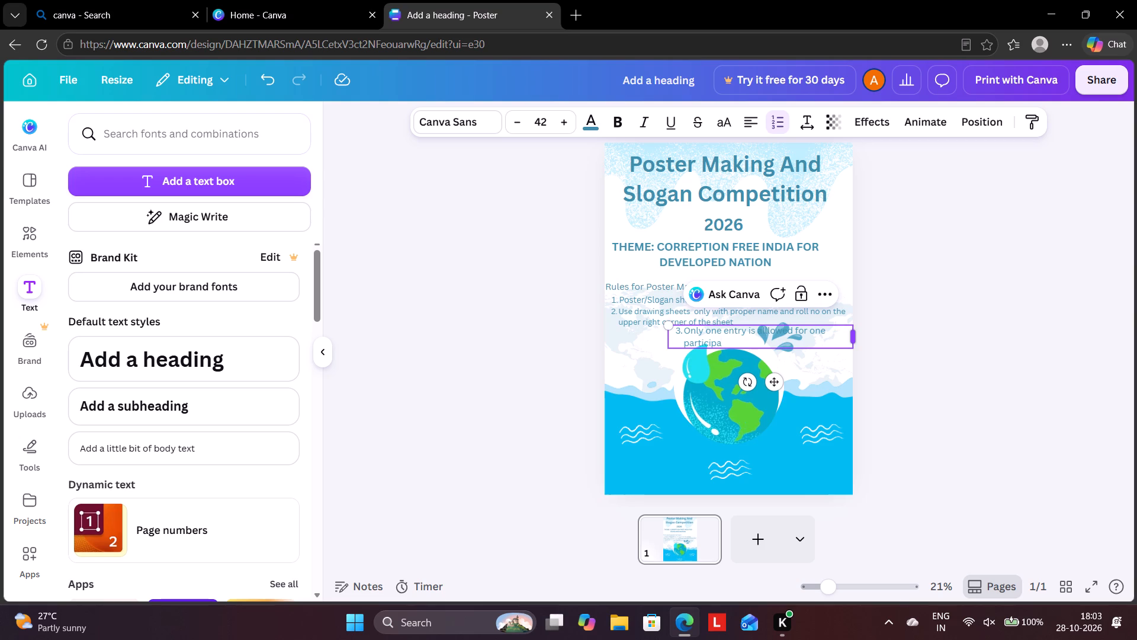
text(nt)
Widen the third rule's text box to the poster's left edge so its number lines up under the second rule's.
drag(664, 337, 613, 347)
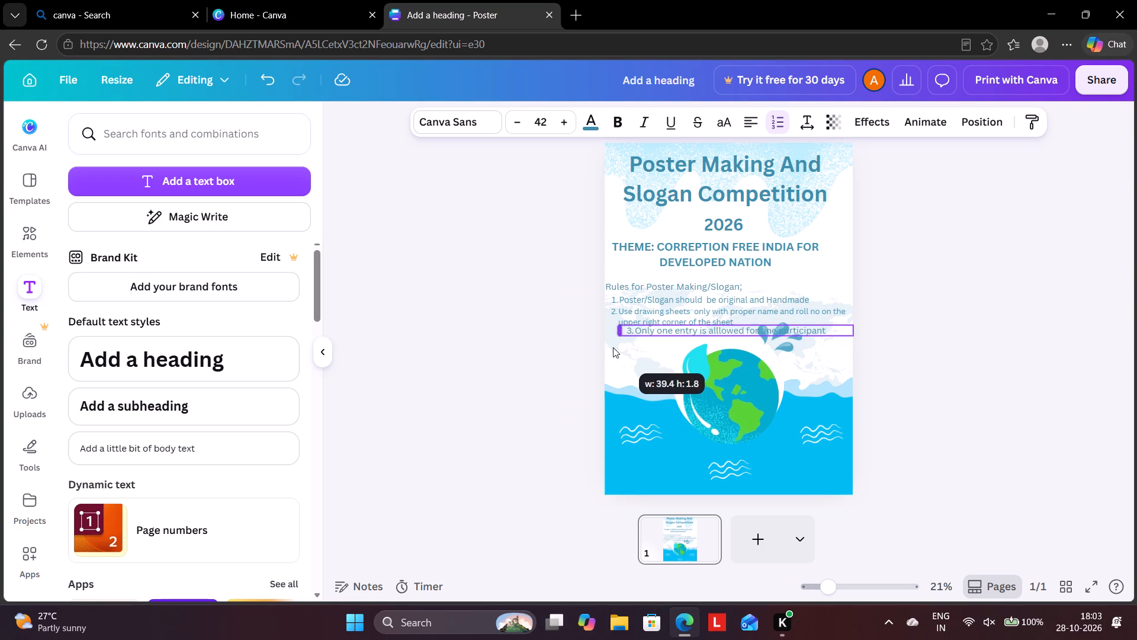
drag(613, 347, 599, 349)
Reduce the third rule's font size by three points.
triple_click(518, 123)
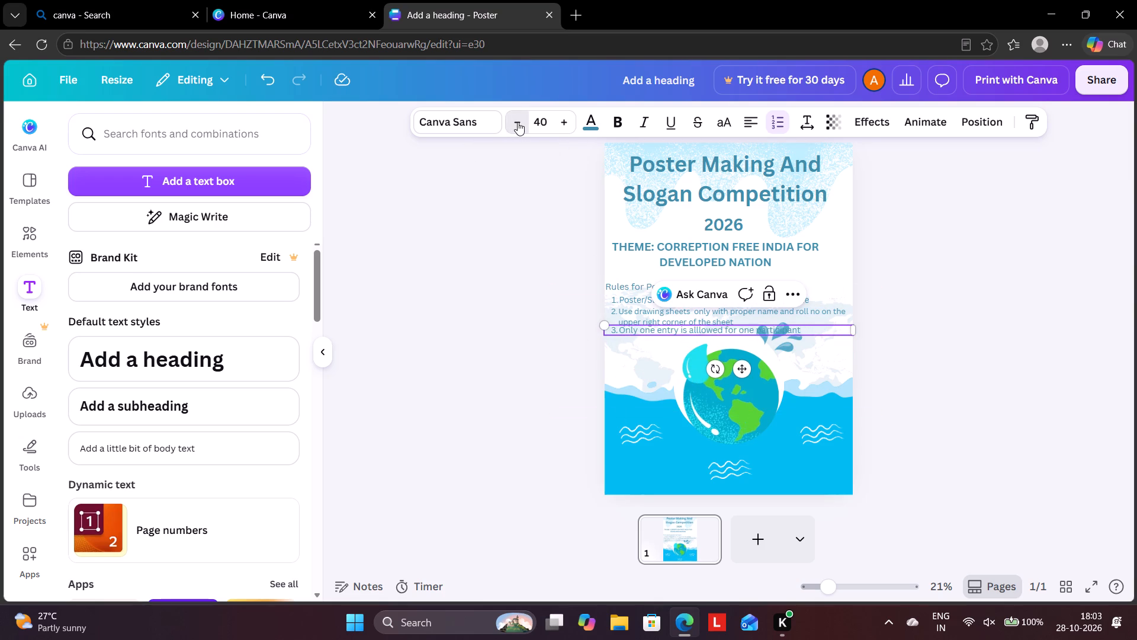
click(512, 273)
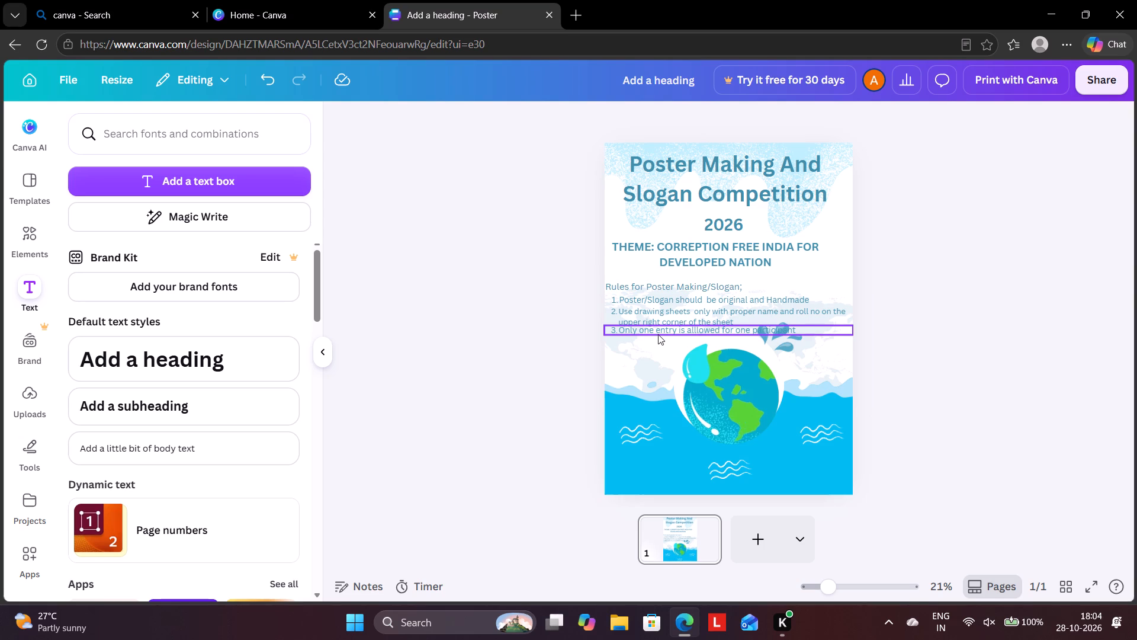
Add a body text box directly beneath the third rule, near the poster's left edge.
click(140, 450)
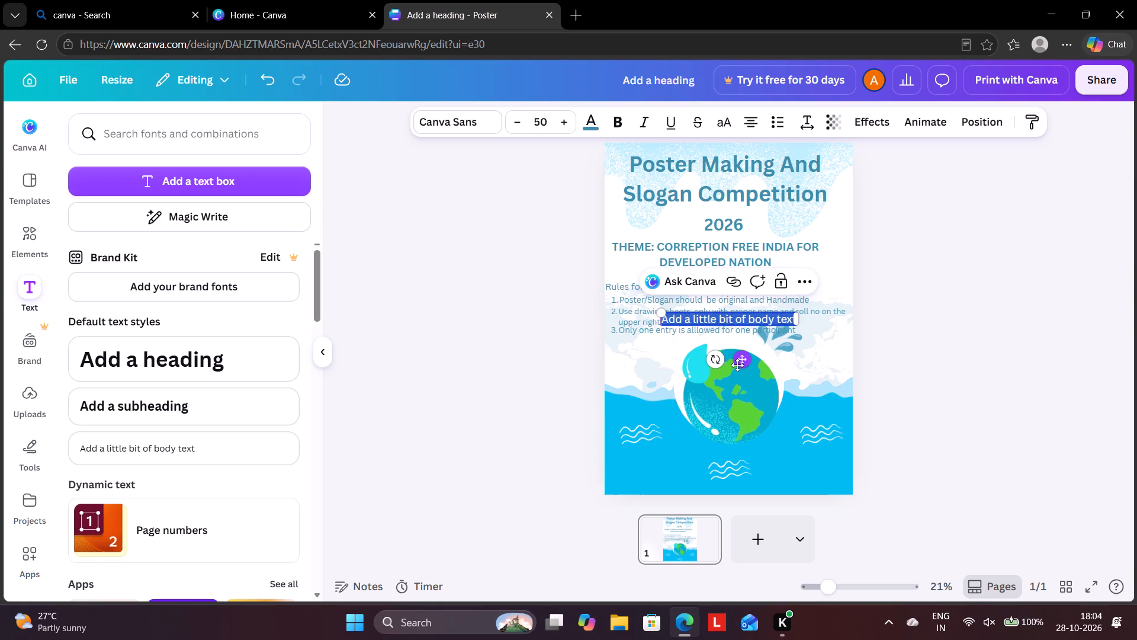
drag(741, 360, 727, 388)
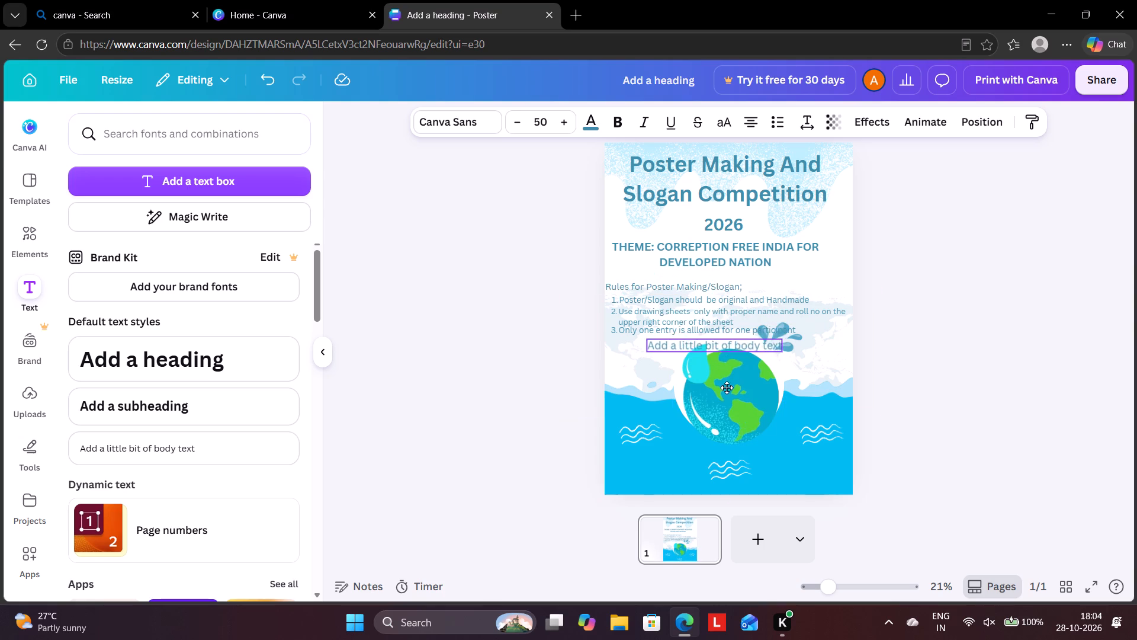
drag(727, 388, 695, 389)
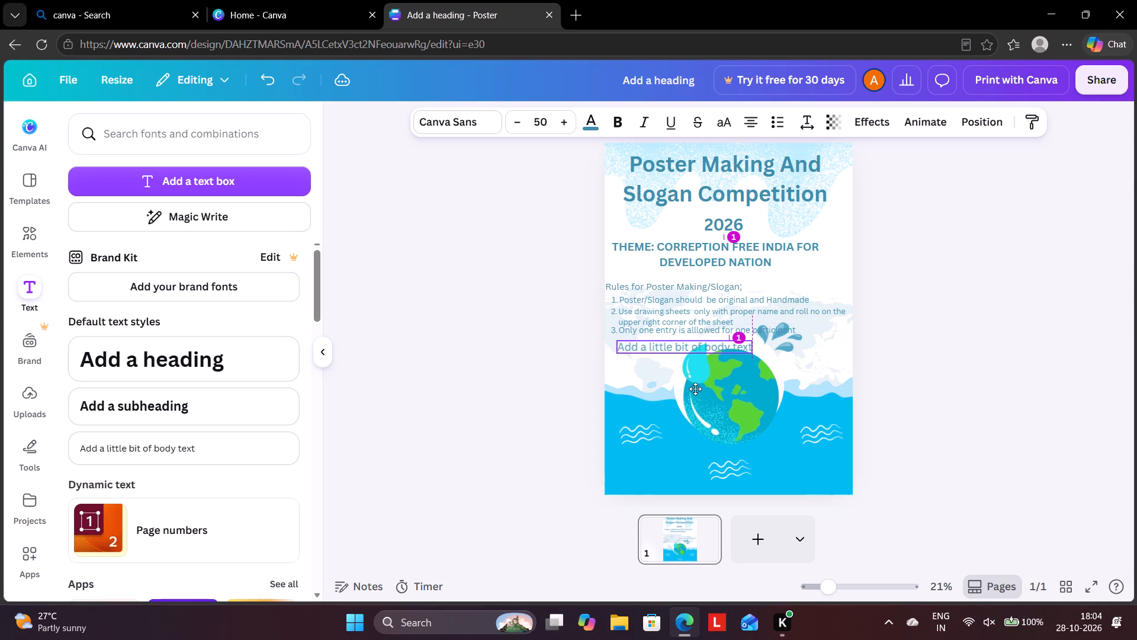
drag(695, 389, 695, 388)
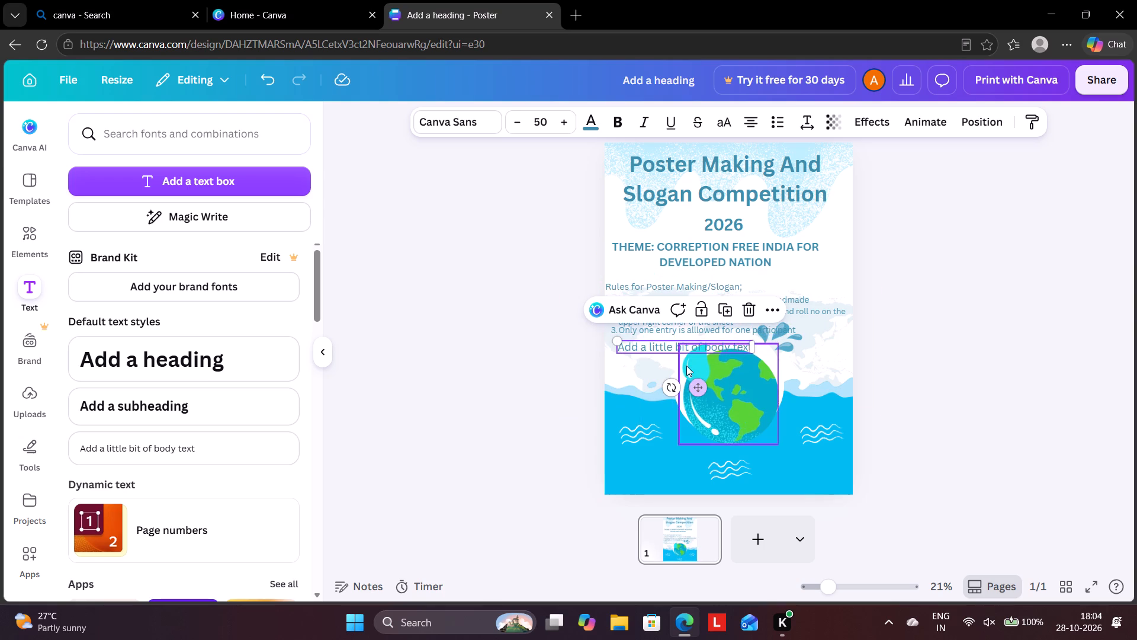
drag(701, 390, 701, 389)
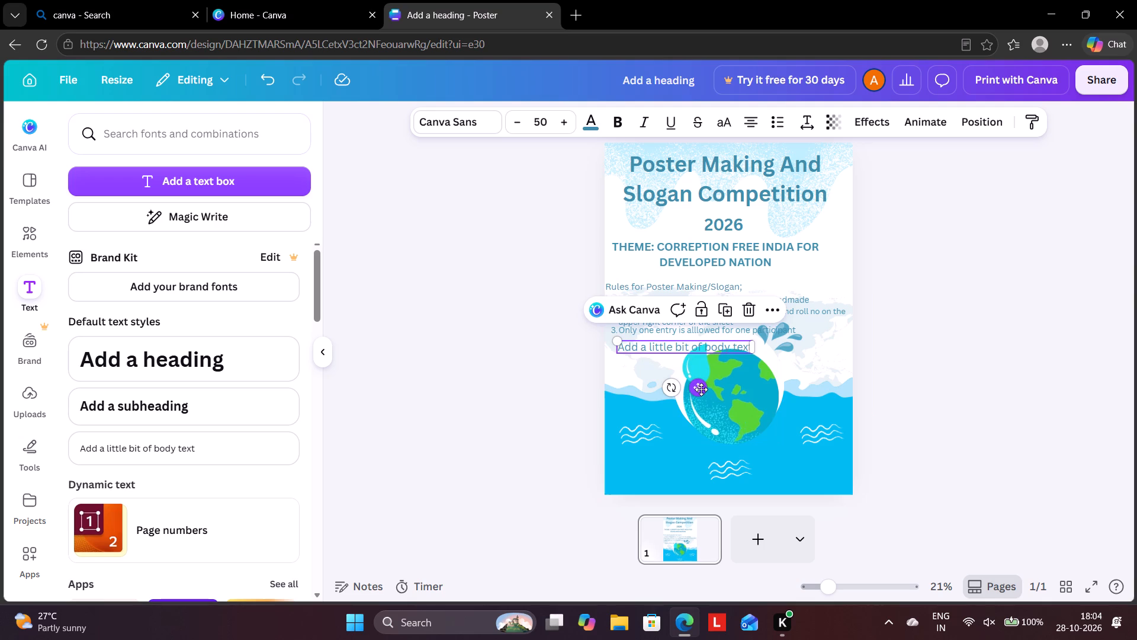
drag(701, 389, 693, 383)
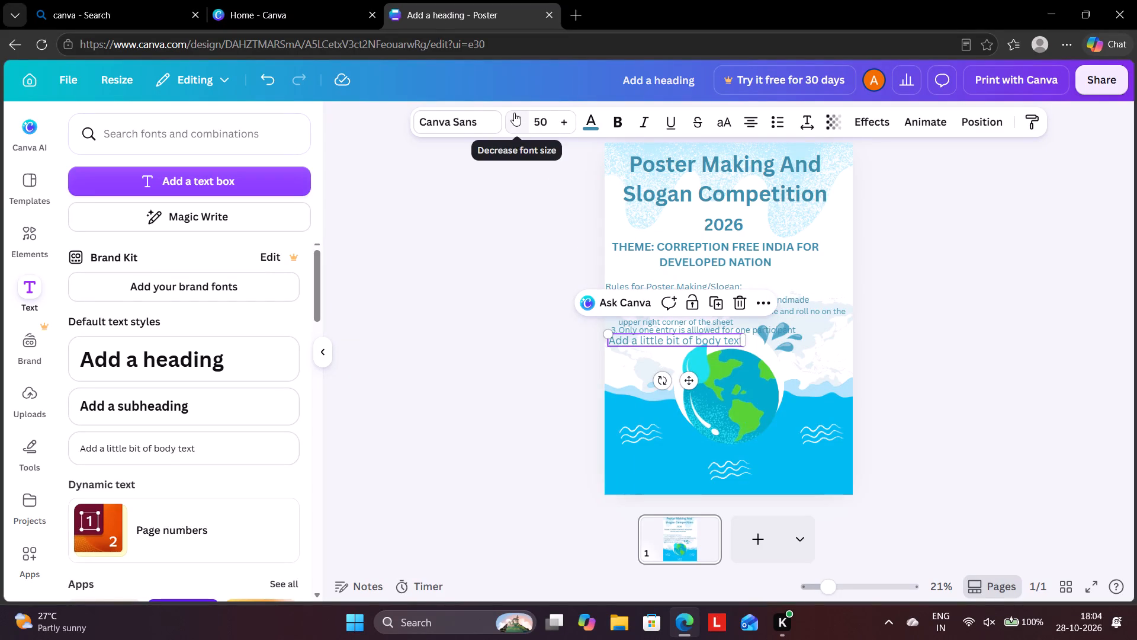
Replace the placeholder in the new body text box beneath the third rule with "For registration".
click(692, 338)
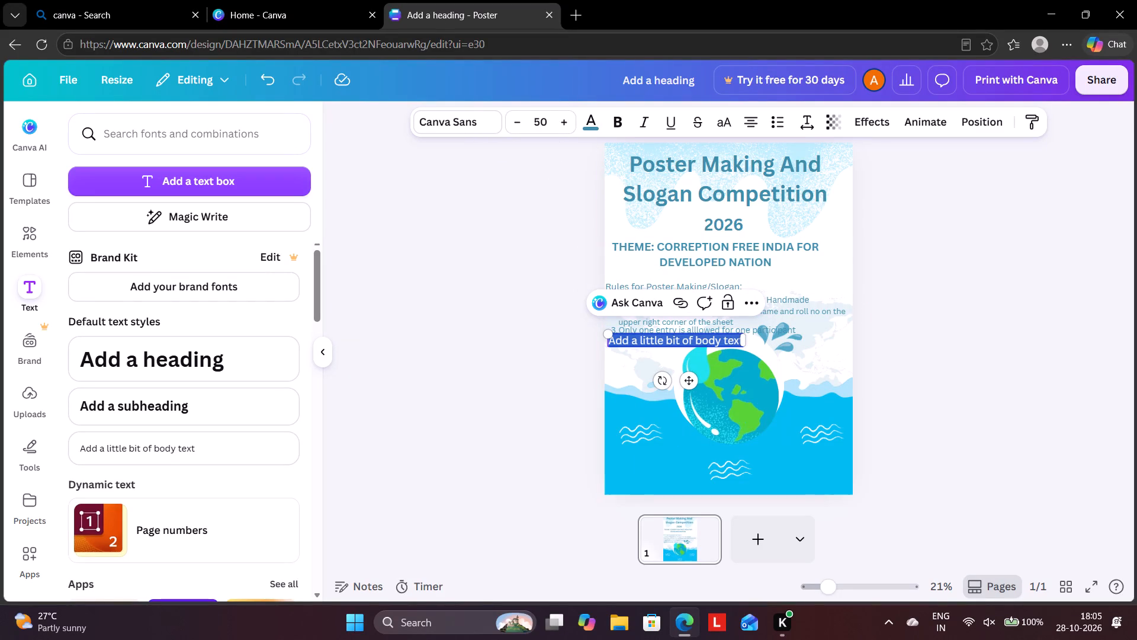
key(BackSpace)
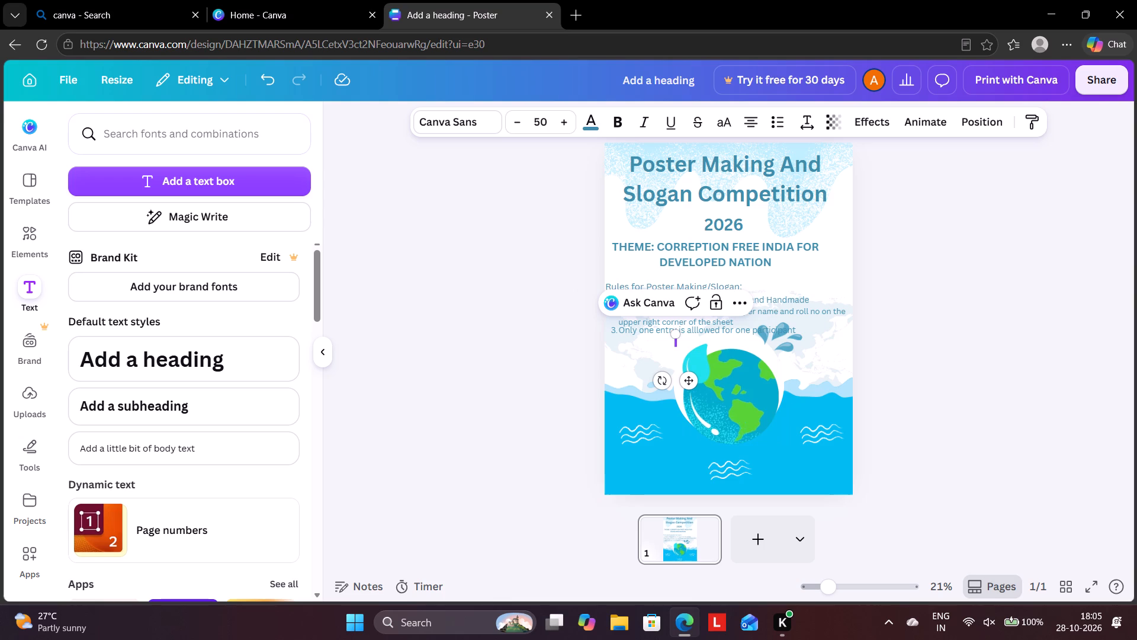
text(For)
key(space)
text(regi)
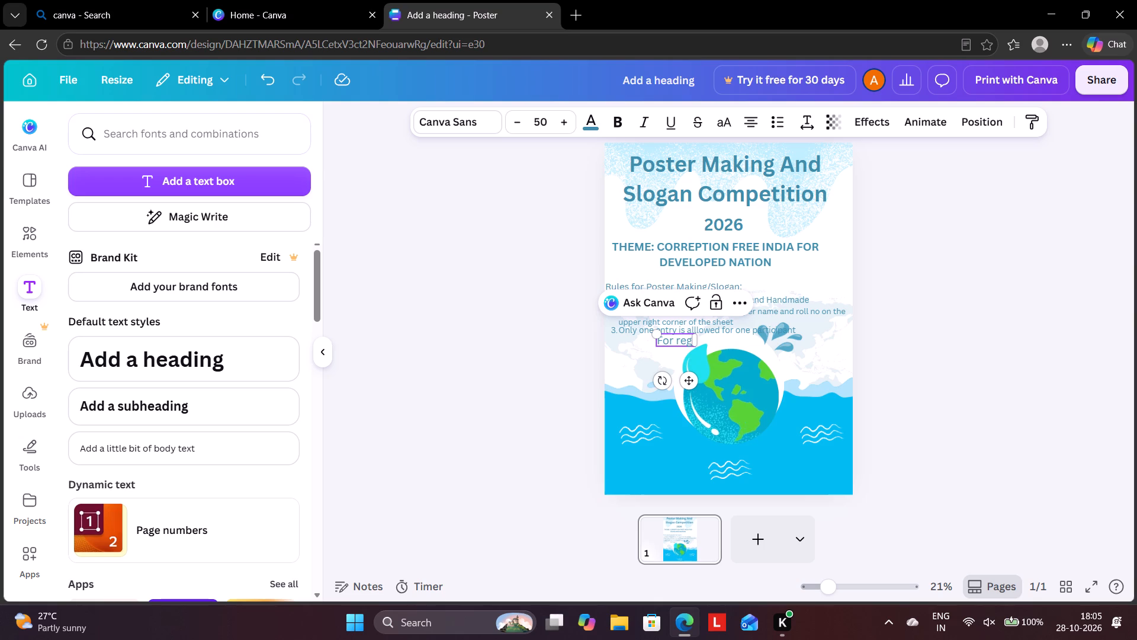
text(is)
key(t)
text(ration)
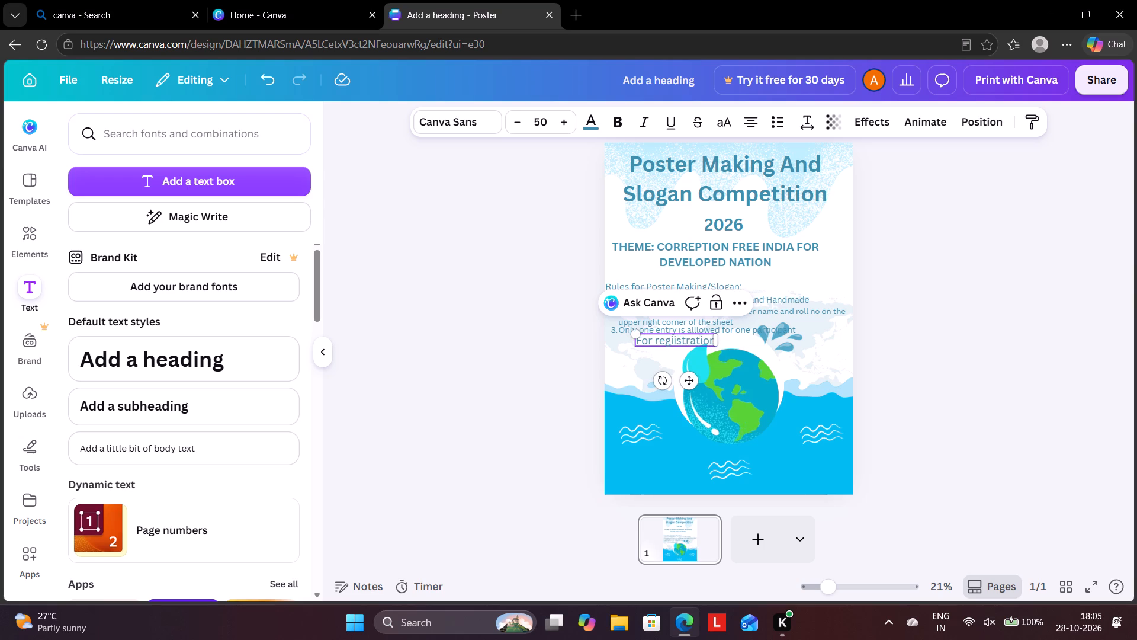
key(BackSpace)
key(BackSpace)
key(BackSpace)
key(BackSpace)
key(BackSpace)
key(BackSpace)
key(BackSpace)
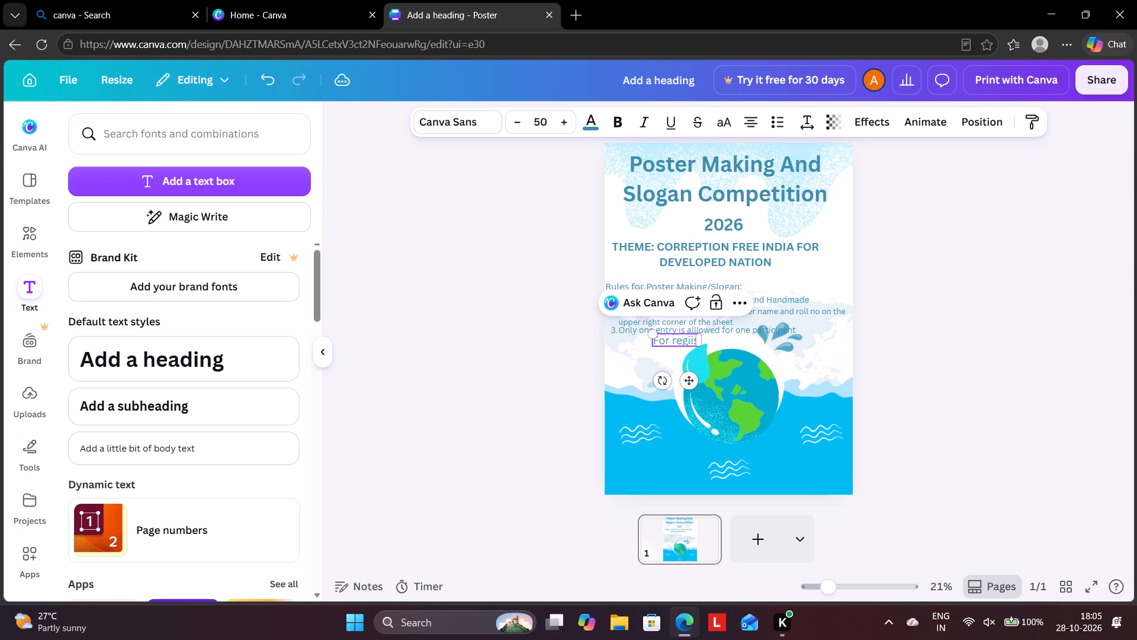
key(BackSpace)
key(BackSpace)
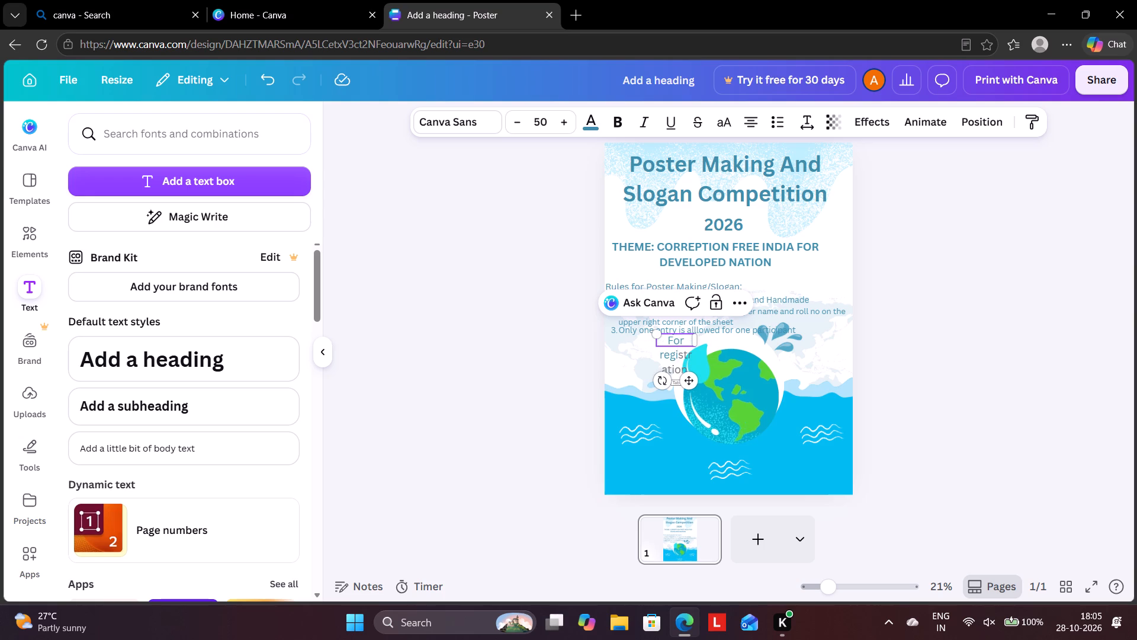
key(BackSpace)
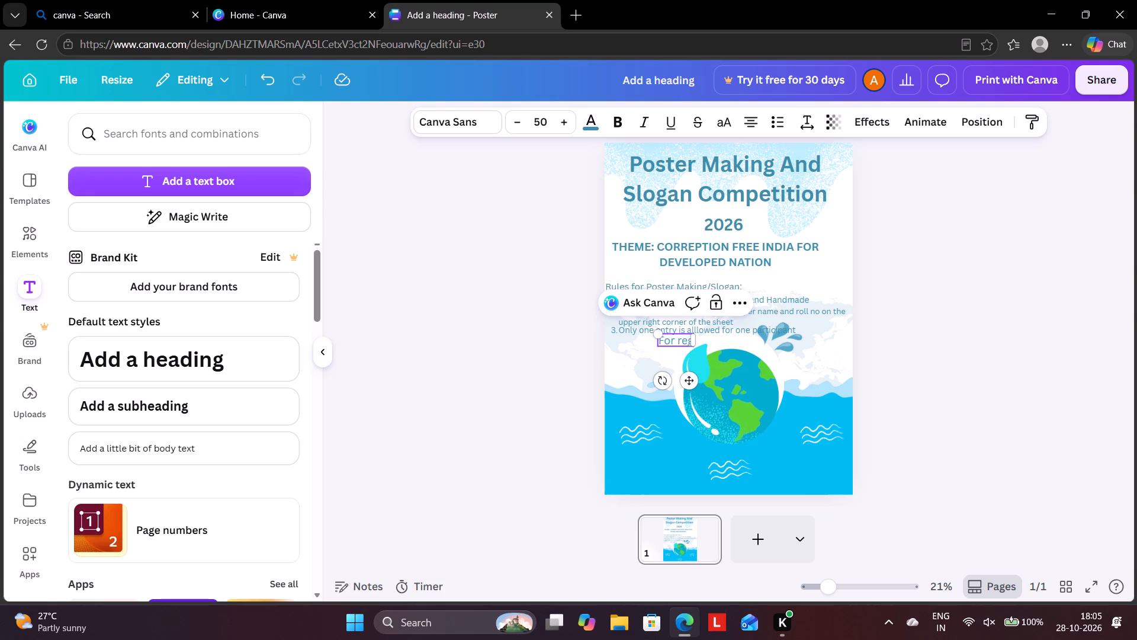
key(i)
key(s)
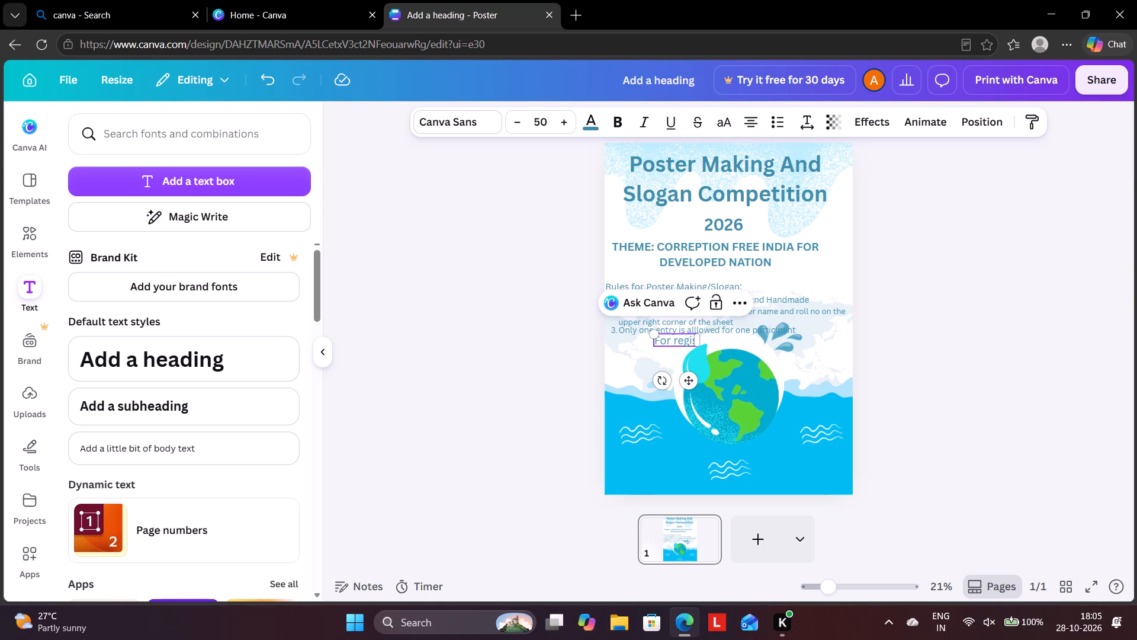
text(trs)
key(BackSpace)
key(a)
text(tion)
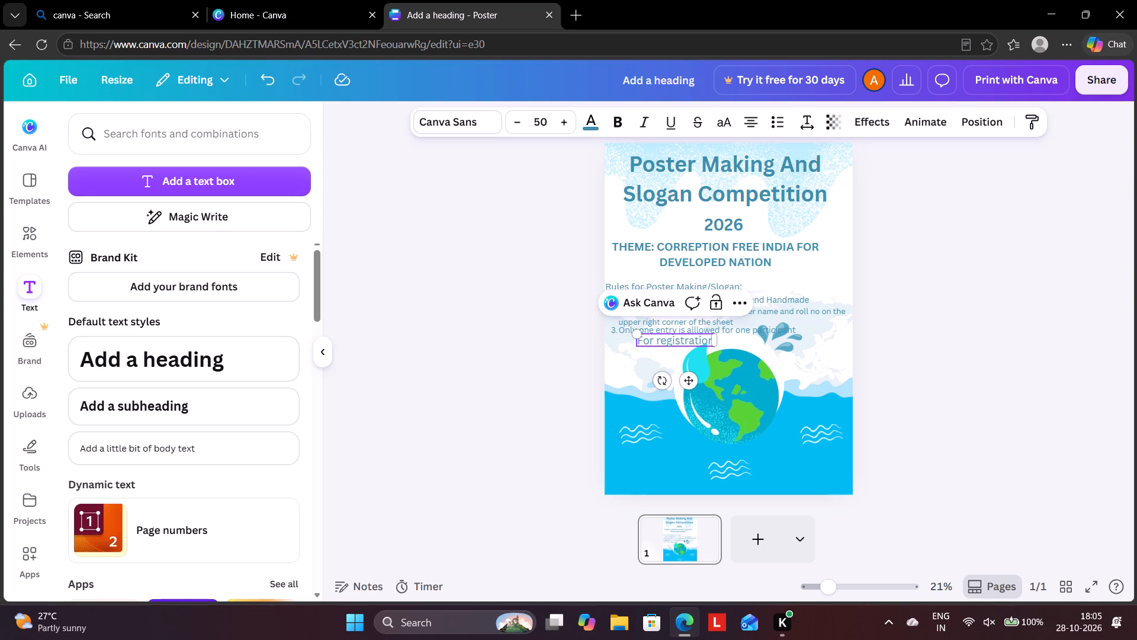
key(space)
Number the "For registration" line as item 4 by adding "4." at its start.
key(Left)
key(Left)
key(Left)
key(Left)
key(Left)
key(Left)
key(Left)
key(Left)
key(Left)
key(Left)
key(Left)
key(Left)
key(Left)
key(Left)
key(Left)
key(Left)
key(Left)
key(Left)
key(shift+dollar)
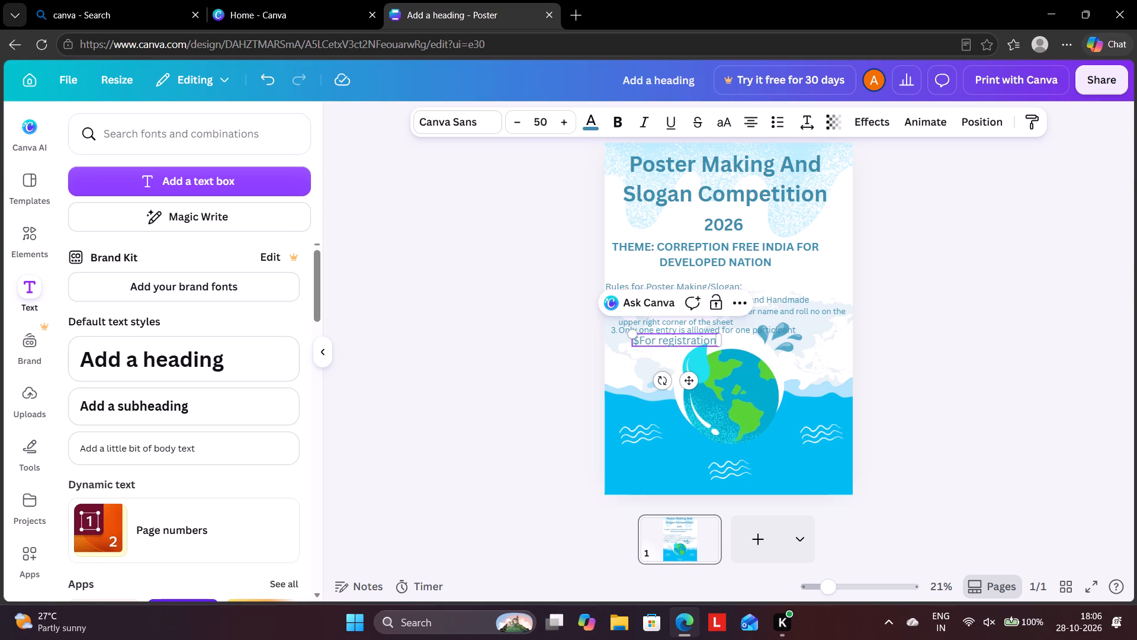
key(BackSpace)
key(4)
text(.)
key(space)
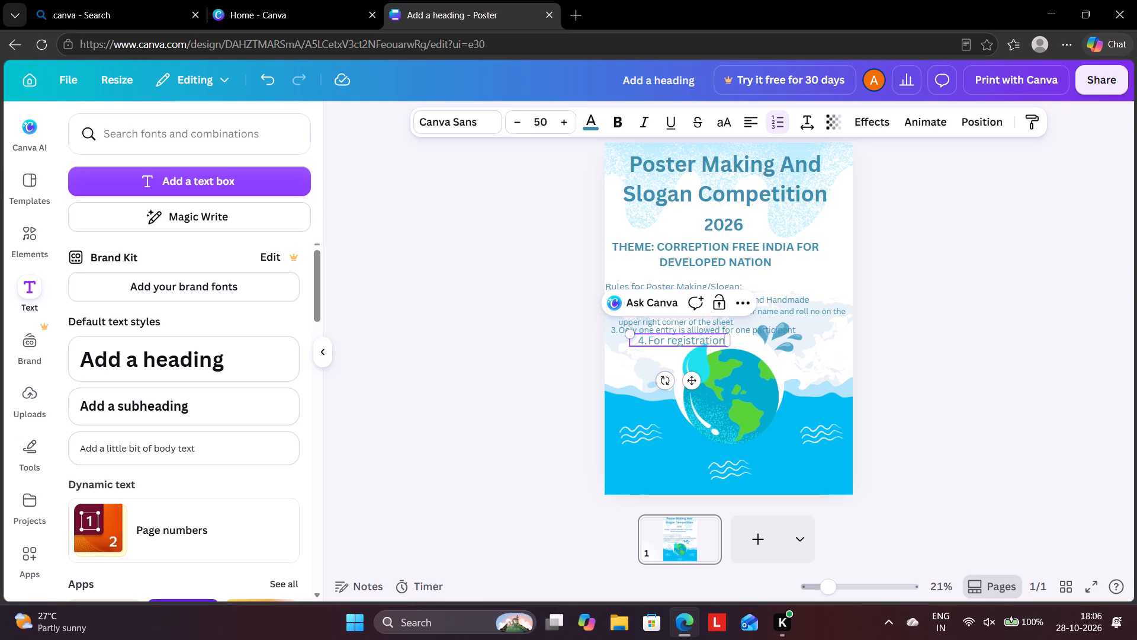
Continue the fourth rule after "For registration" with "you can register on our website".
key(Right)
key(Right)
key(Right)
key(Right)
key(Right)
key(Right)
key(Right)
key(Right)
key(Right)
key(Right)
key(Right)
key(Right)
key(Right)
key(Right)
key(Right)
key(Right)
key(Right)
key(Right)
key(Right)
key(Right)
key(Right)
key(Right)
key(Right)
key(Right)
key(Right)
key(Right)
key(Right)
key(Right)
key(Right)
key(Right)
key(Right)
key(Right)
key(Right)
key(Left)
key(Right)
key(Right)
key(Right)
click(722, 341)
key(space)
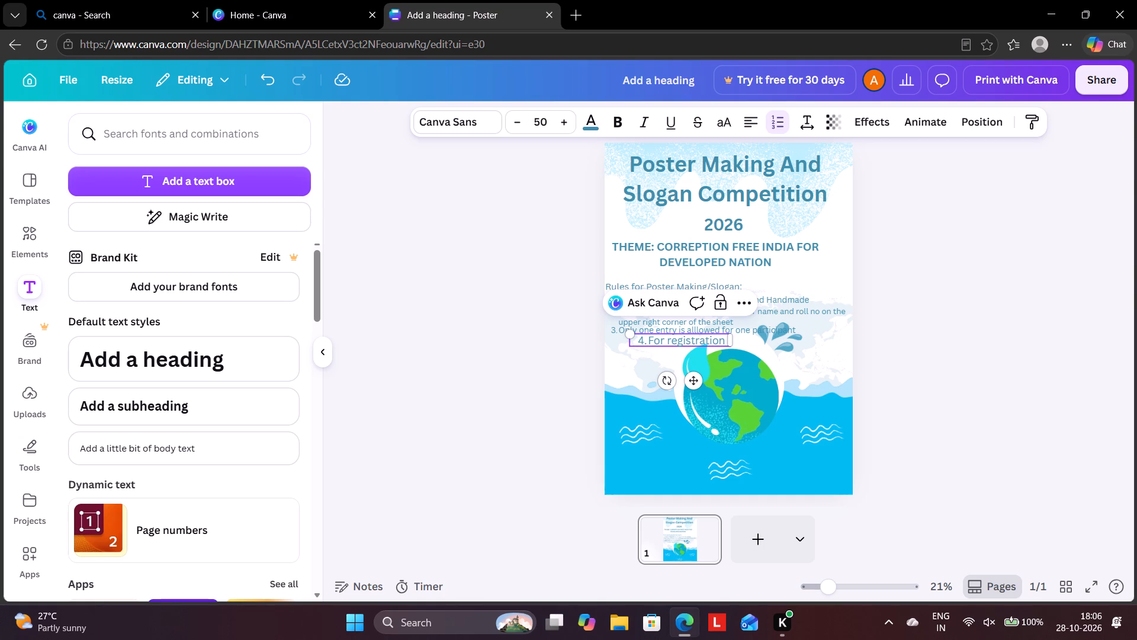
text(you can)
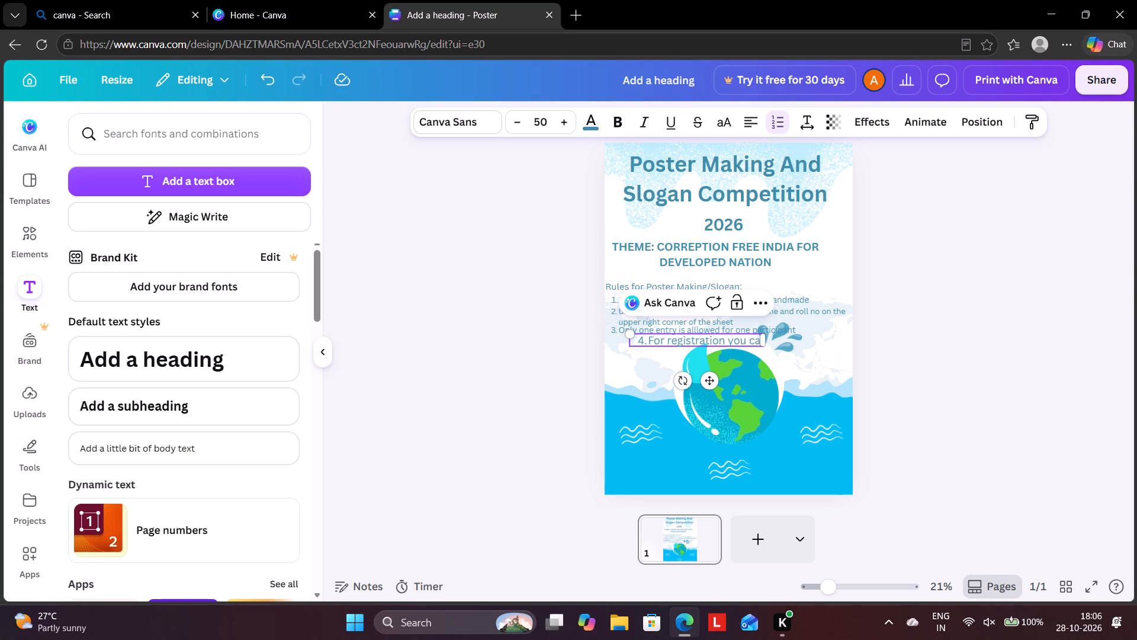
key(space)
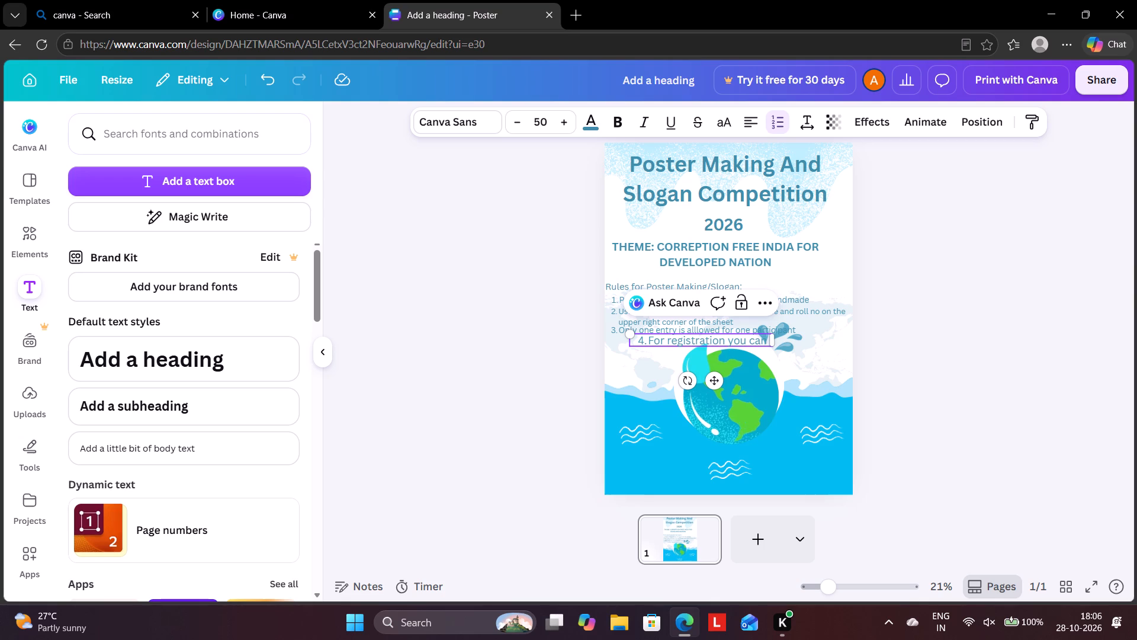
text(regi)
text(ster on our)
key(space)
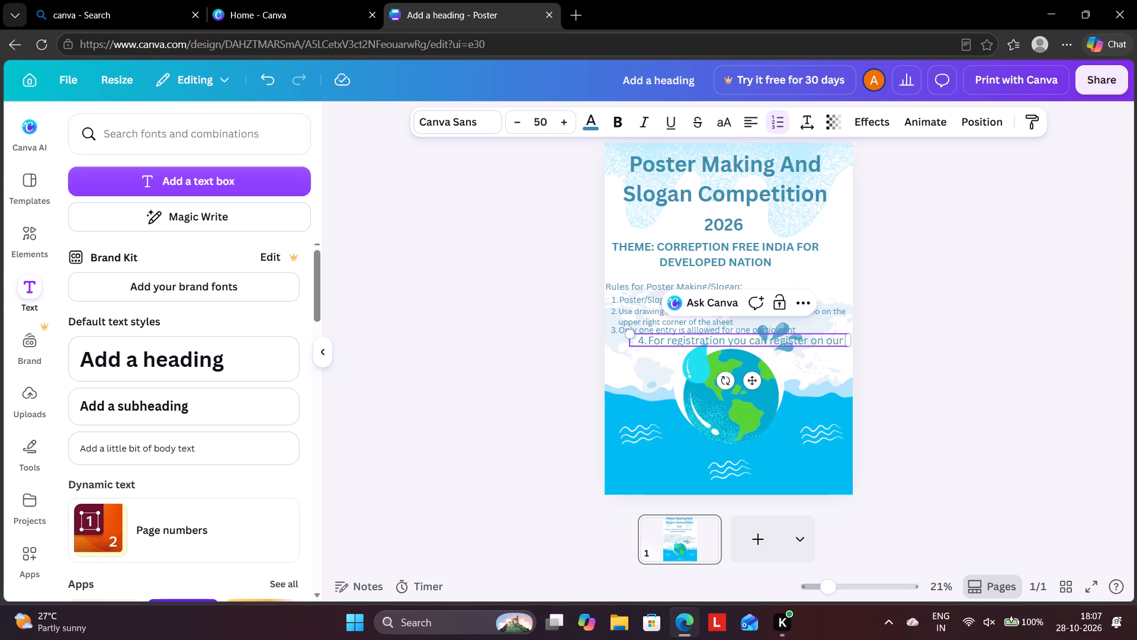
text(web)
key(space)
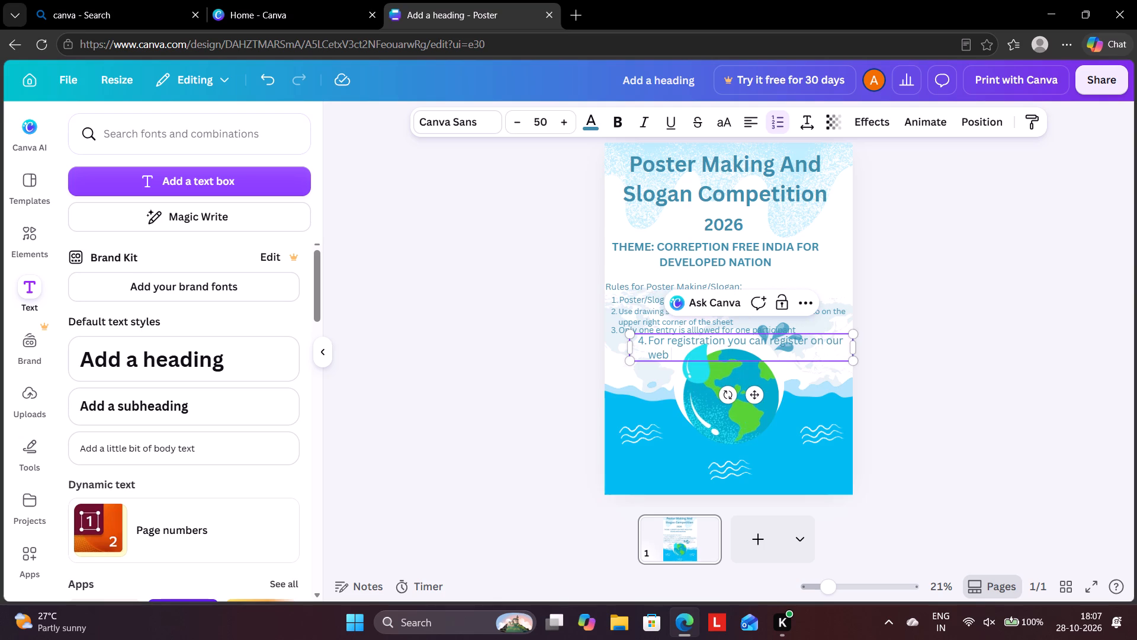
key(BackSpace)
text(site)
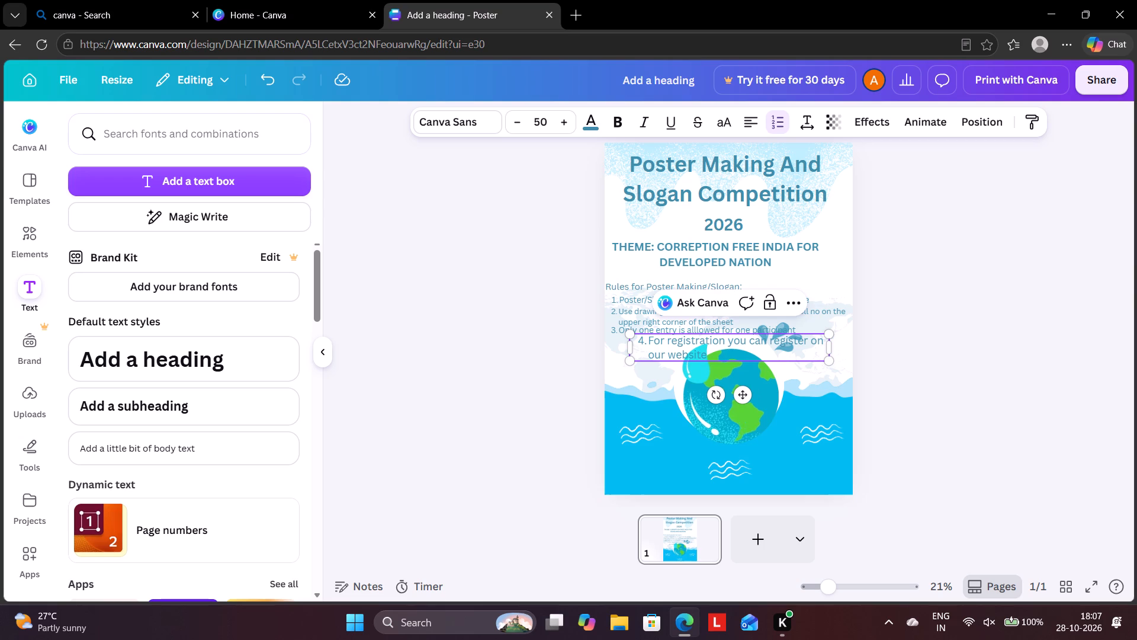
key(shift+colon)
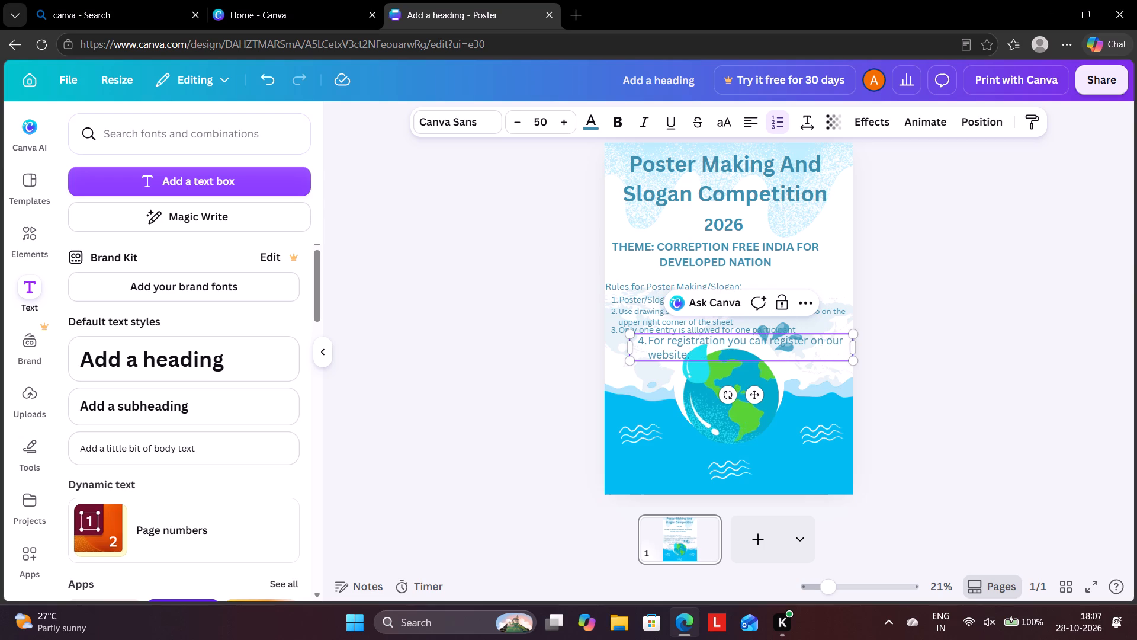
key(space)
text(www)
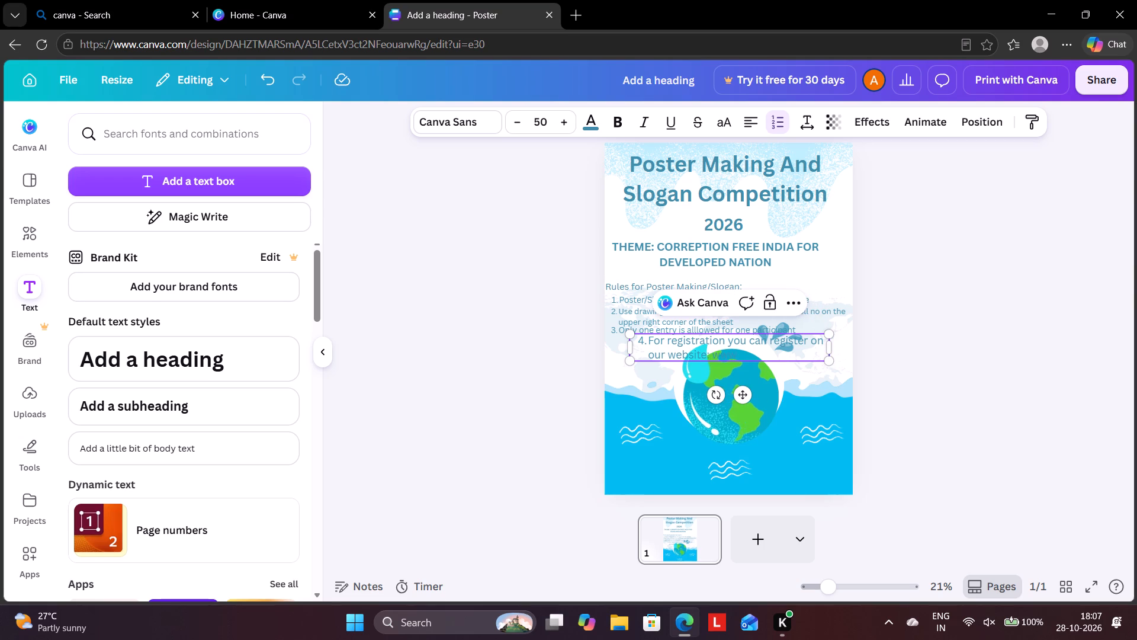
key(period)
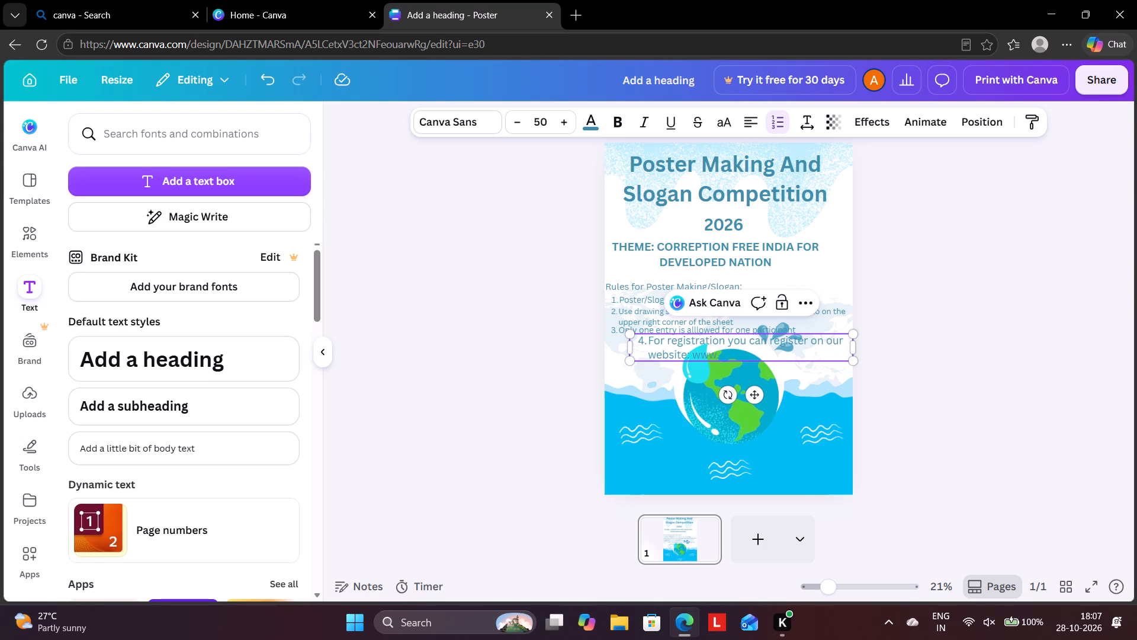
text(SS)
key(p)
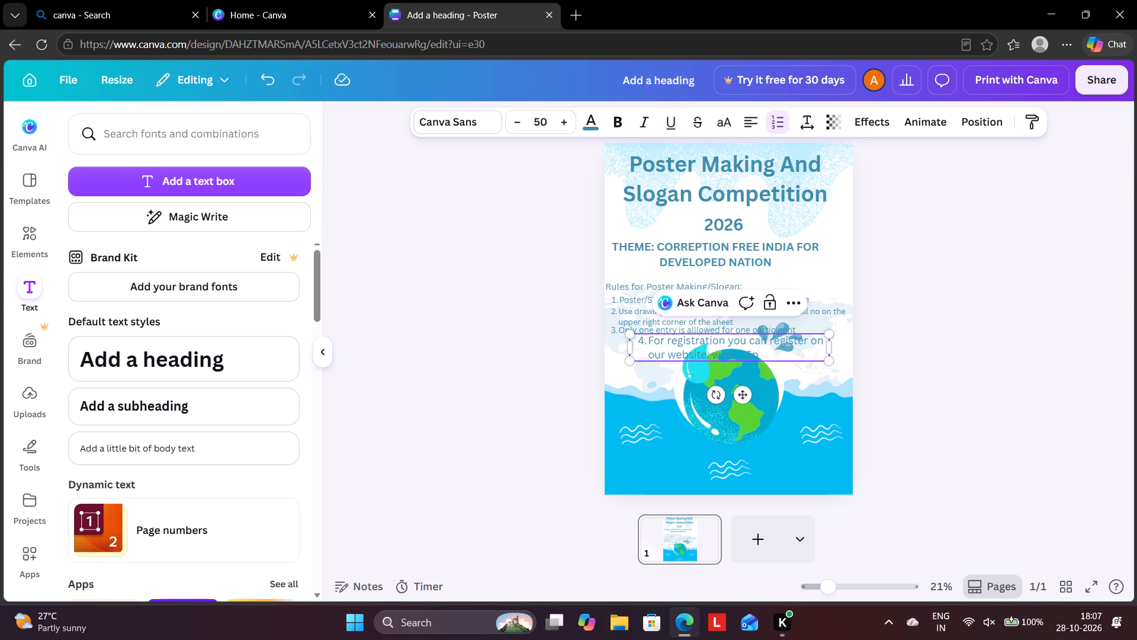
text(od)
key(BackSpace)
key(BackSpace)
key(BackSpace)
key(BackSpace)
key(BackSpace)
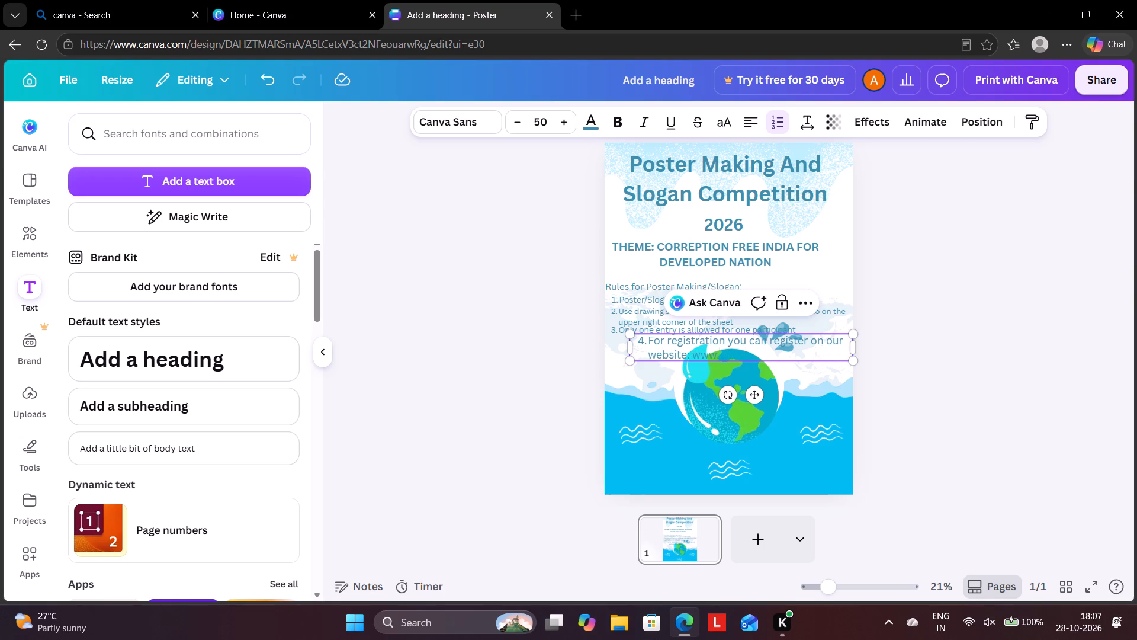
text(ss)
key(o)
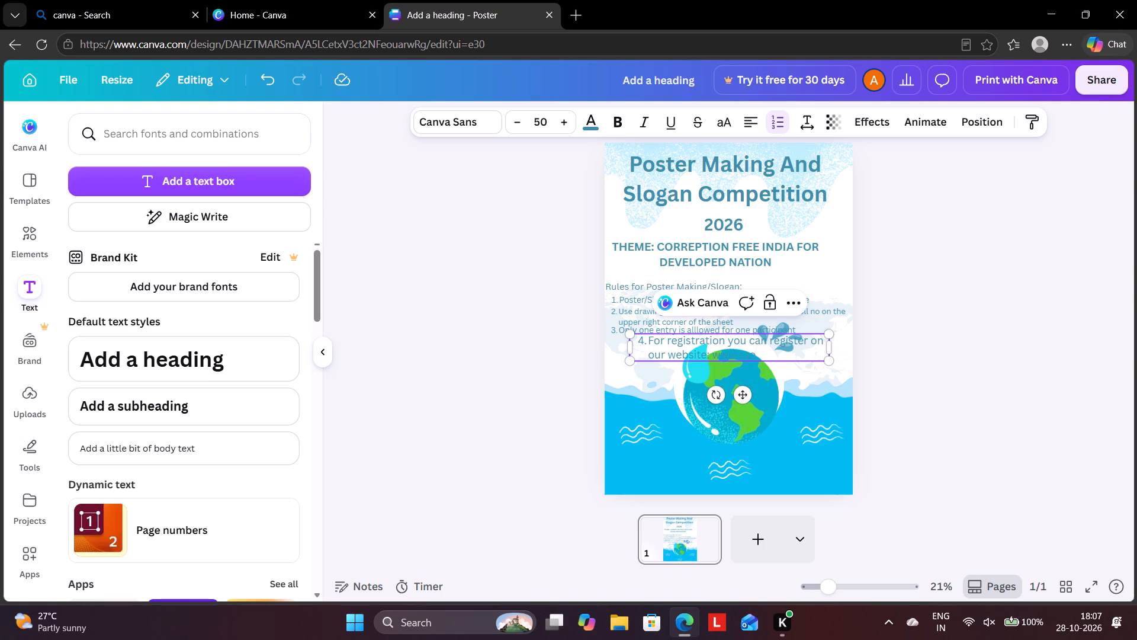
key(BackSpace)
text(poster)
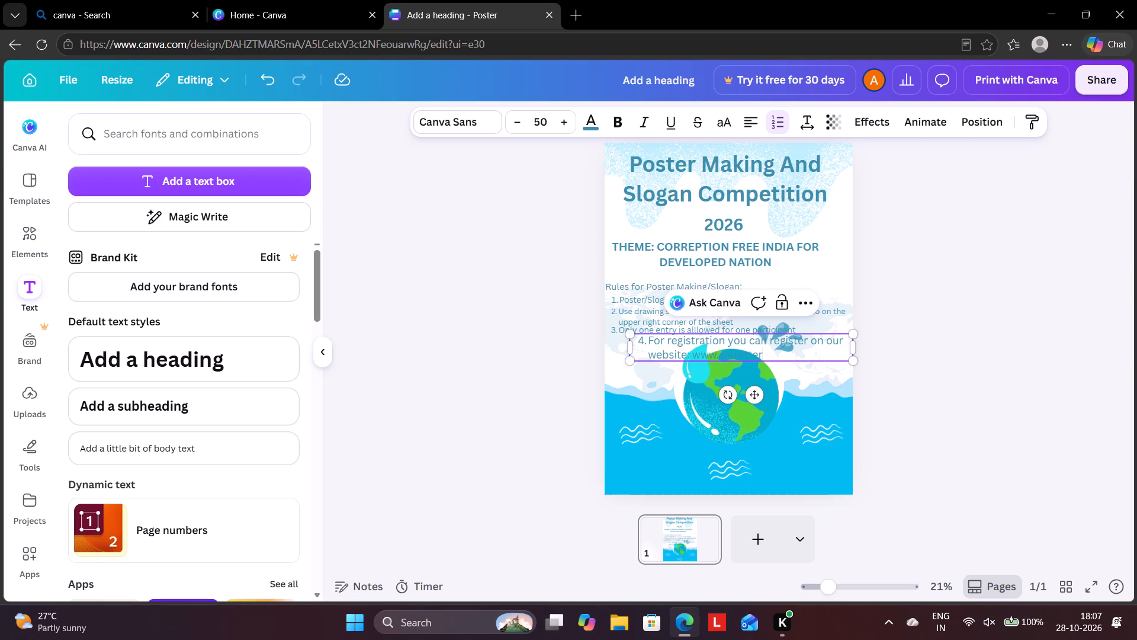
text(making compiti)
text(tion)
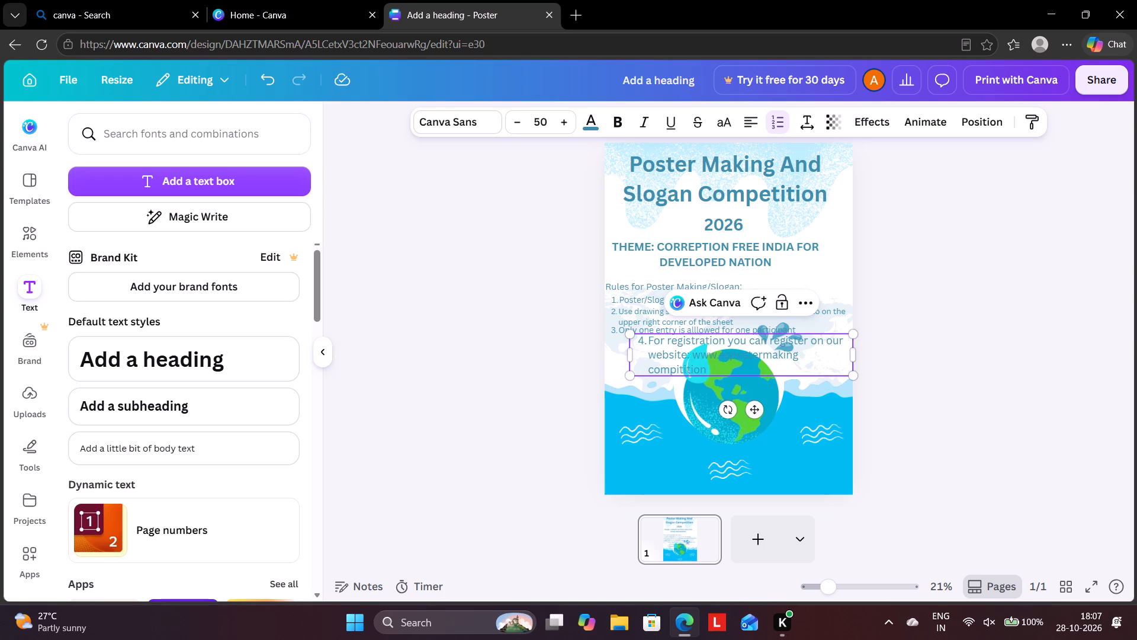
Correct the spelling of "compitition" to "competition" in the fourth rule's web address.
key(Left)
key(Left)
key(Left)
key(Left)
key(Left)
key(Left)
click(677, 369)
key(BackSpace)
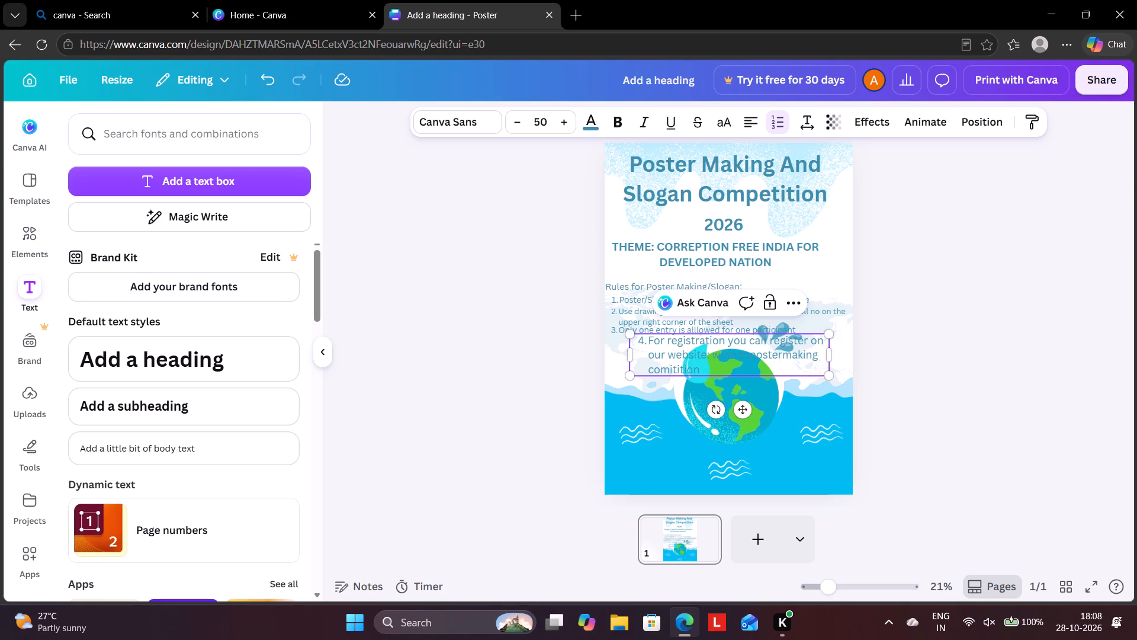
key(p)
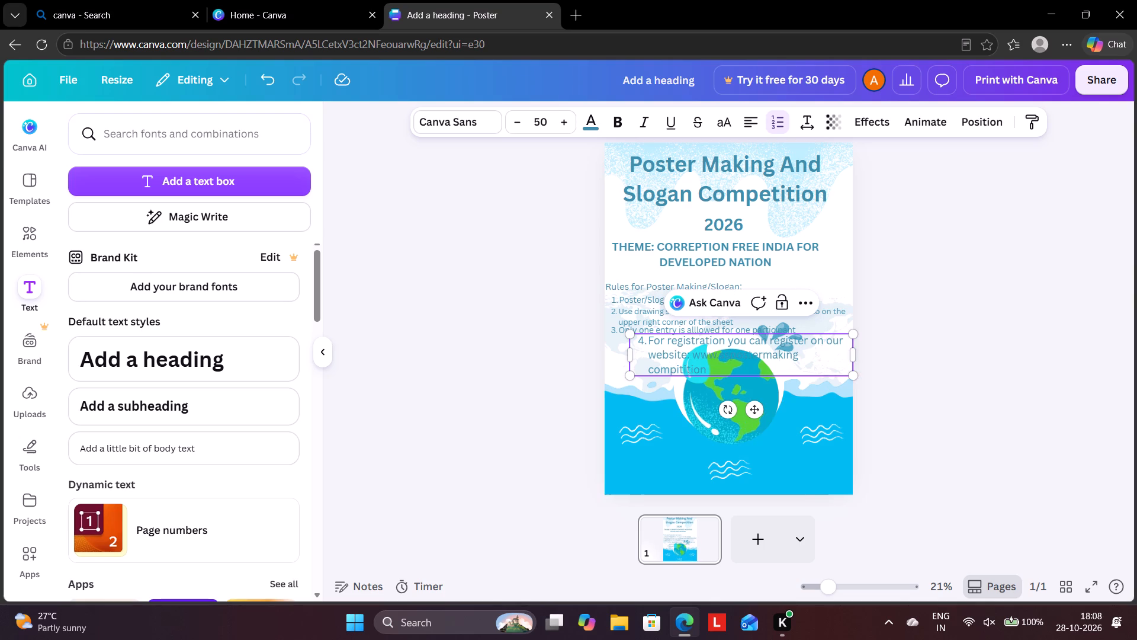
key(Right)
key(BackSpace)
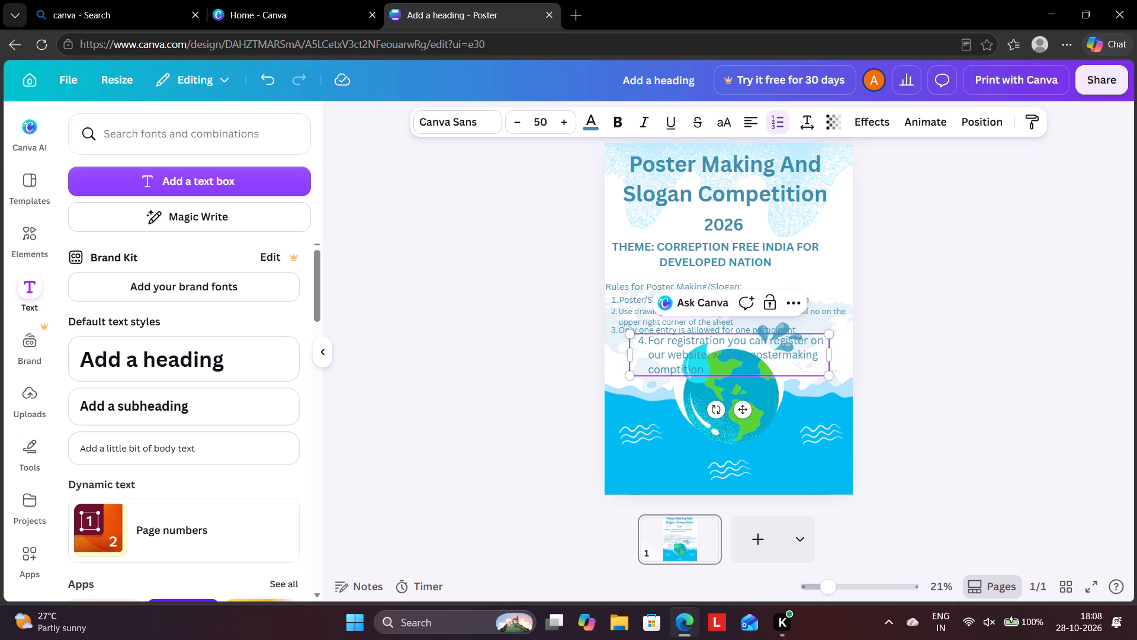
key(e)
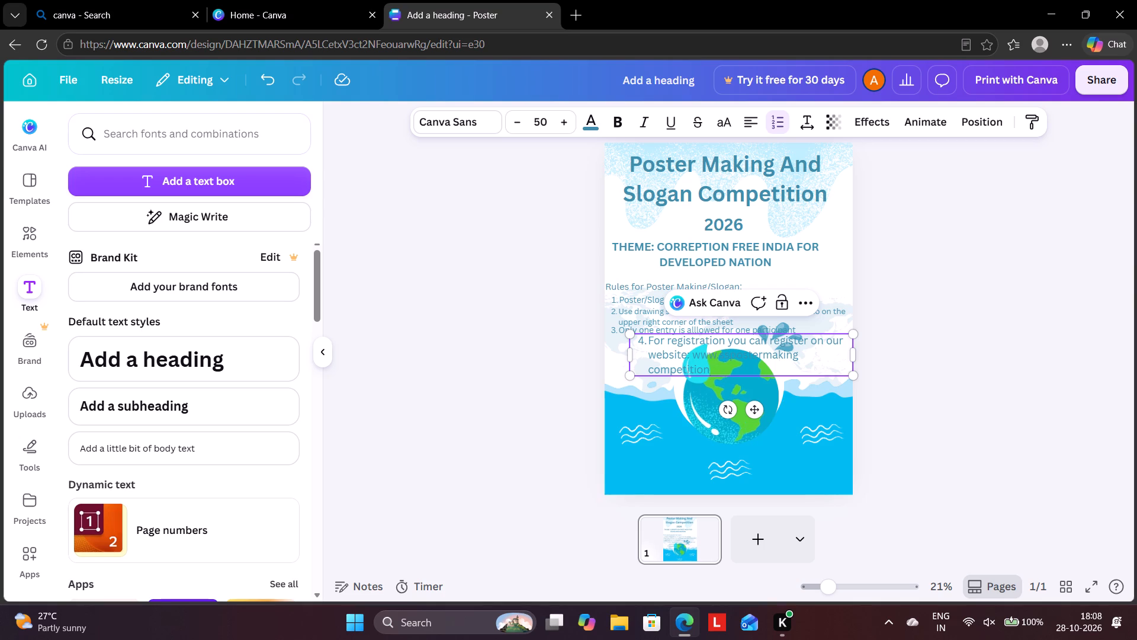
Reduce the fourth rule's font size to 38.
triple_click(514, 117)
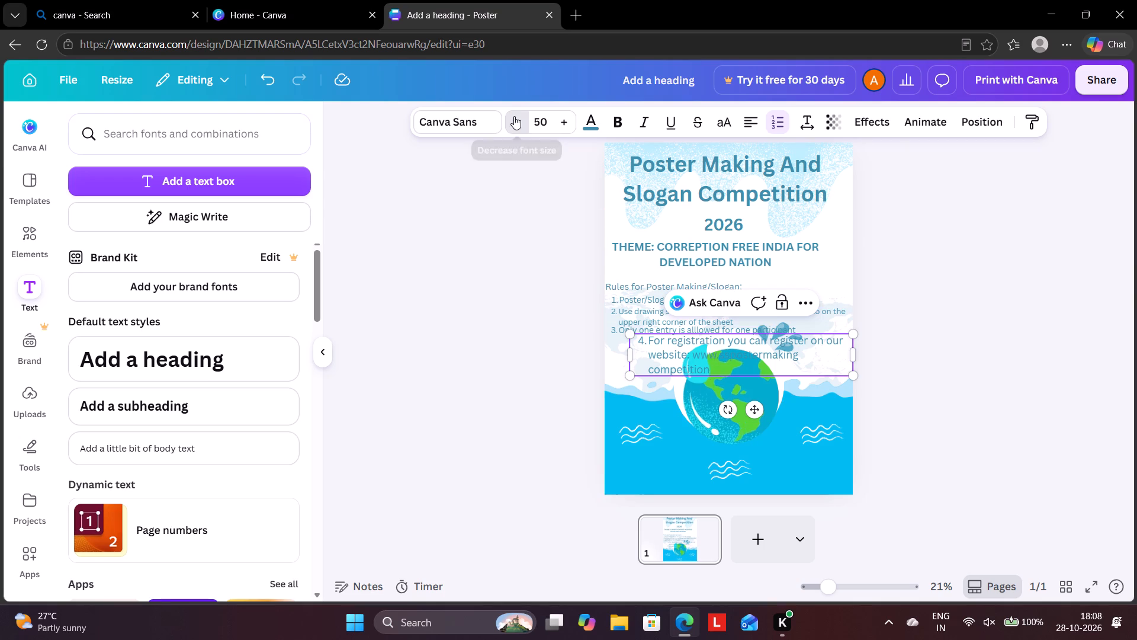
triple_click(514, 117)
double_click(514, 118)
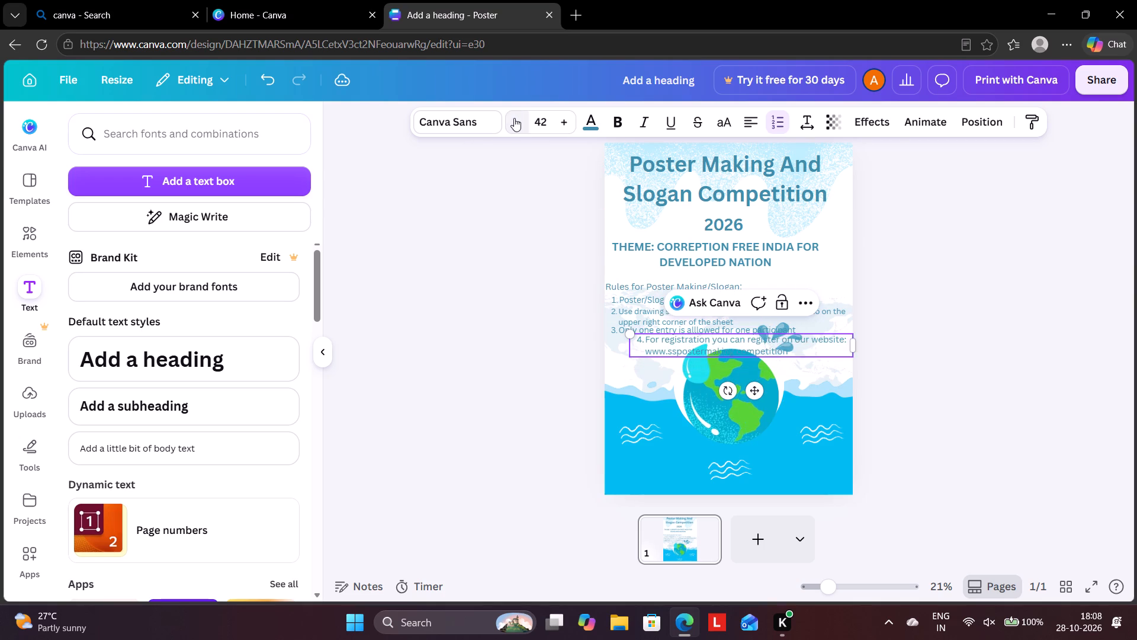
click(514, 118)
click(514, 117)
click(514, 117)
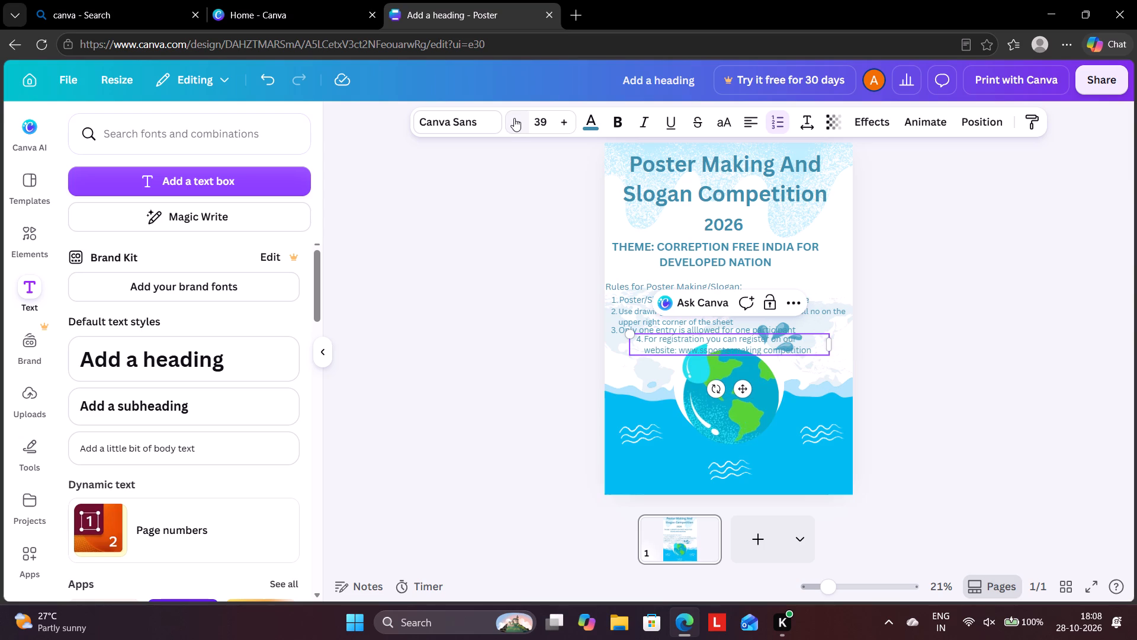
click(514, 117)
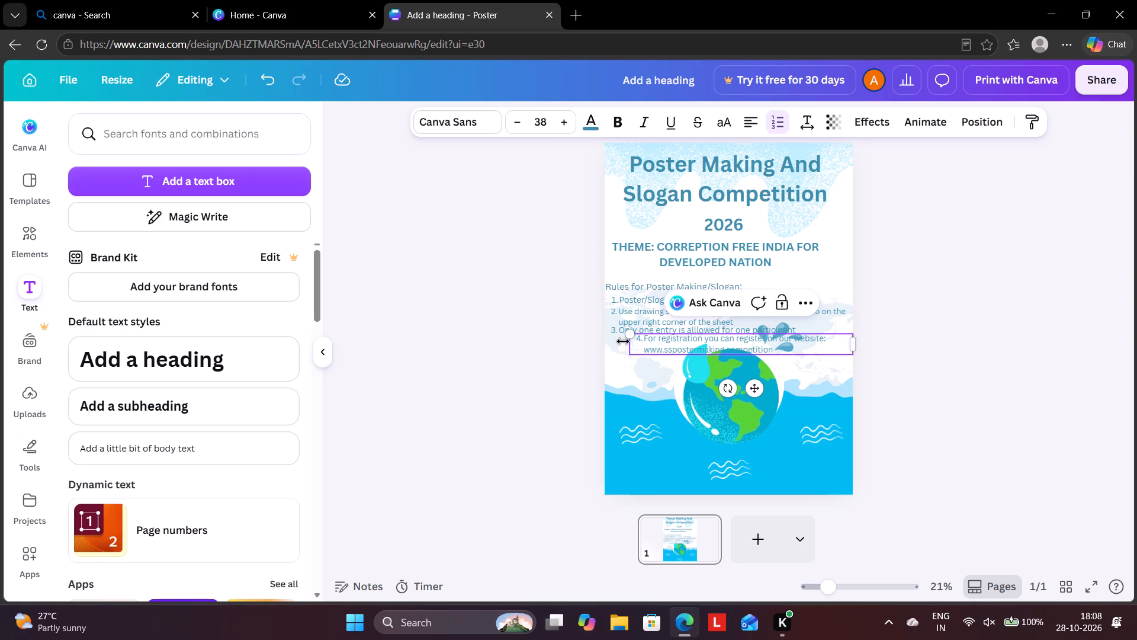
Widen the fourth rule's text box to the poster's left edge so its number lines up with the rules above.
drag(623, 347, 610, 350)
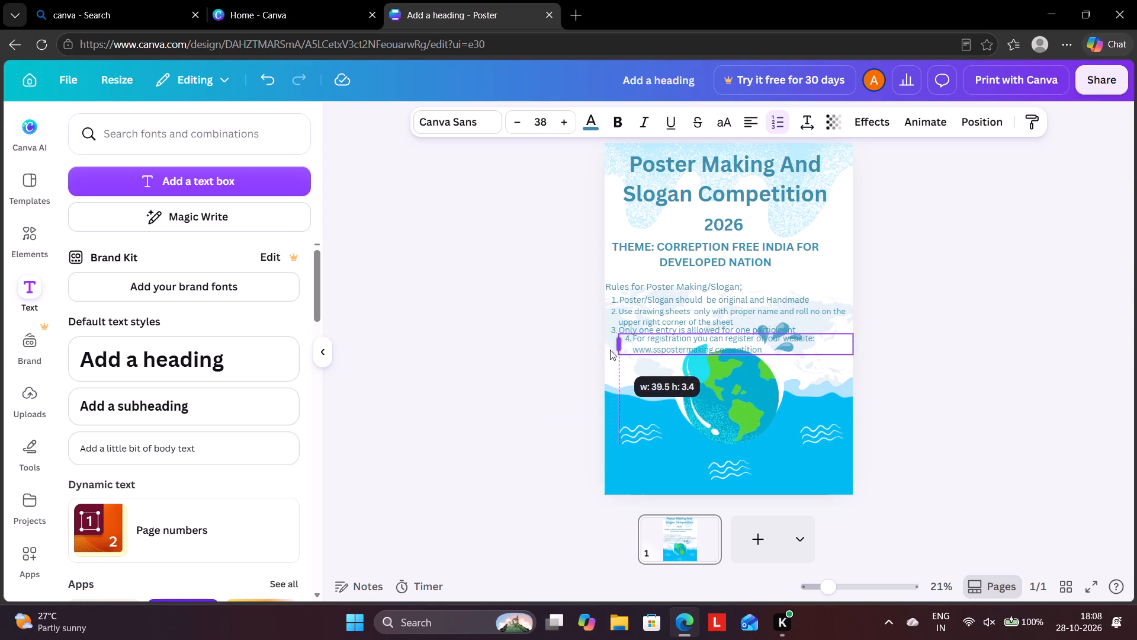
drag(610, 350, 600, 350)
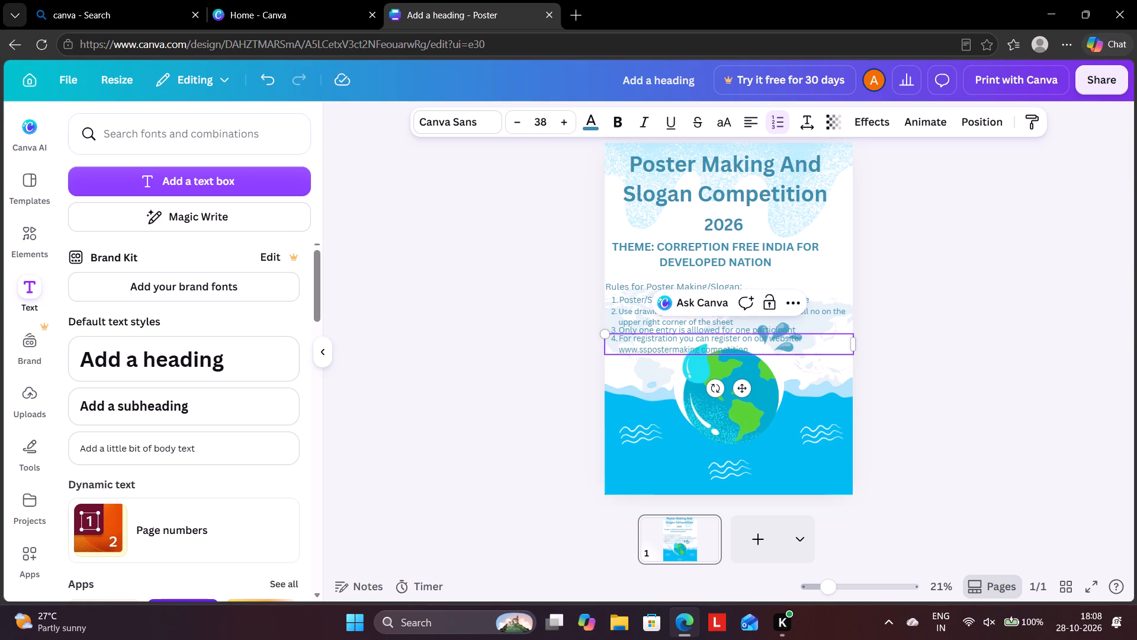
click(701, 350)
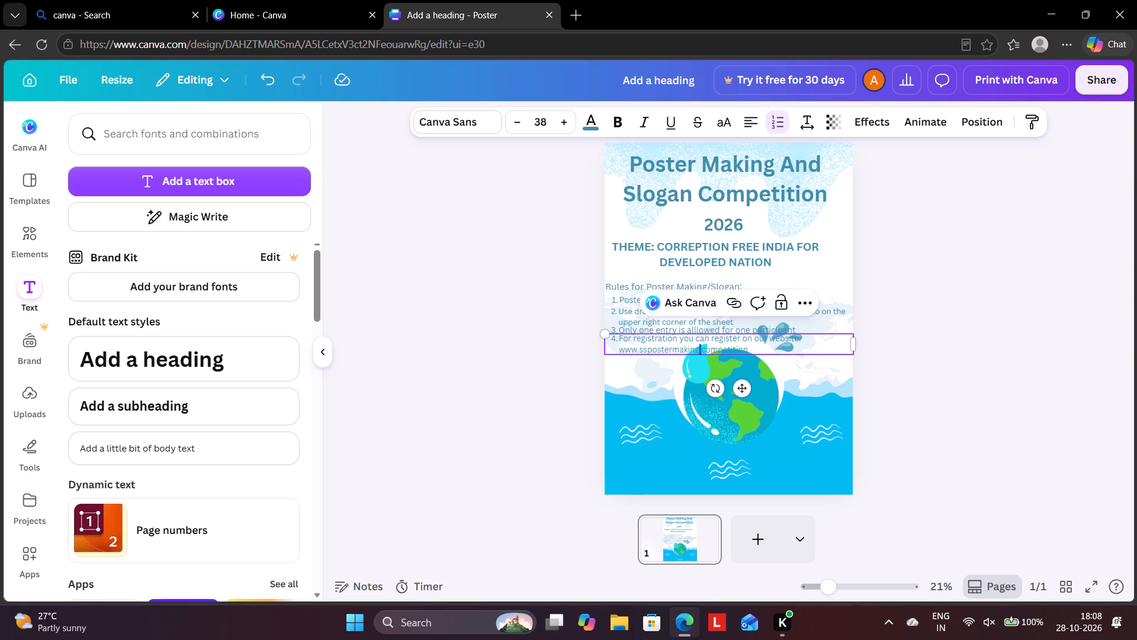
key(BackSpace)
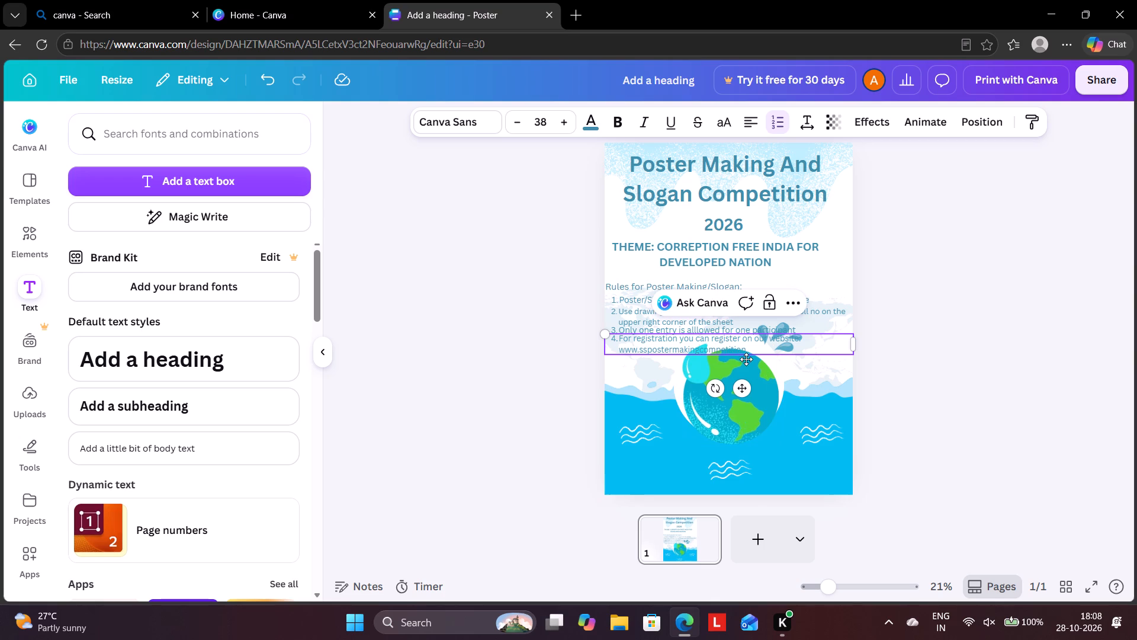
Finish the fourth rule's web address with a lowercase ".com" followed by a full stop.
click(747, 351)
key(period)
text(co)
key(BackSpace)
key(BackSpace)
key(c)
key(BackSpace)
key(c)
key(BackSpace)
text(COM)
key(BackSpace)
key(BackSpace)
key(BackSpace)
text(com)
key(period)
Add a small body-text box and place it over the blue water at the poster's lower-left edge.
click(792, 364)
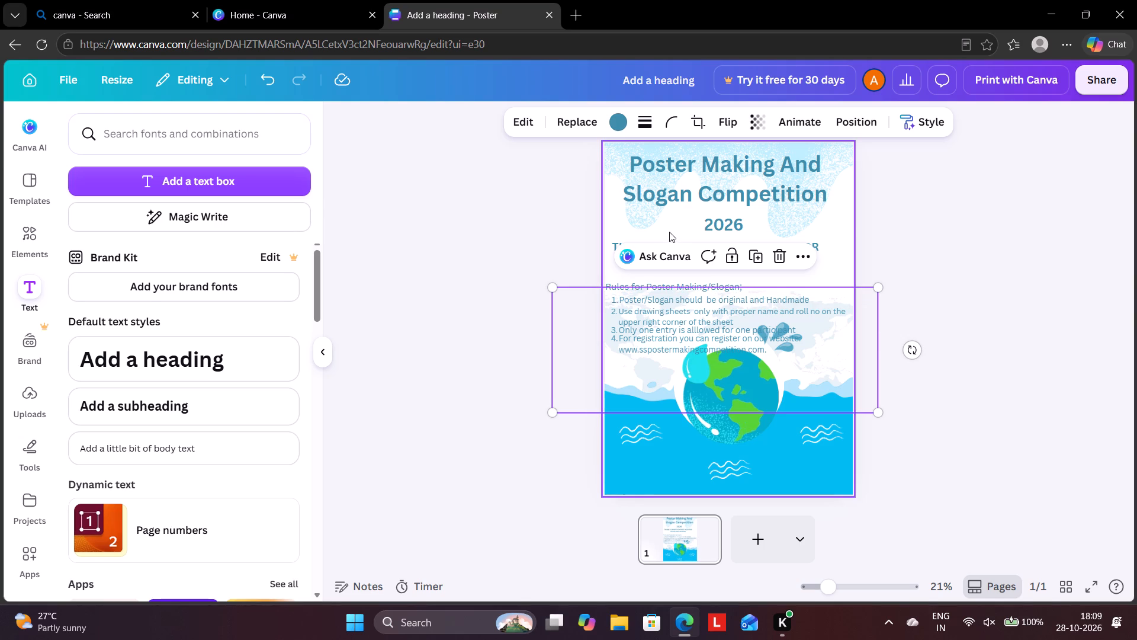
click(343, 439)
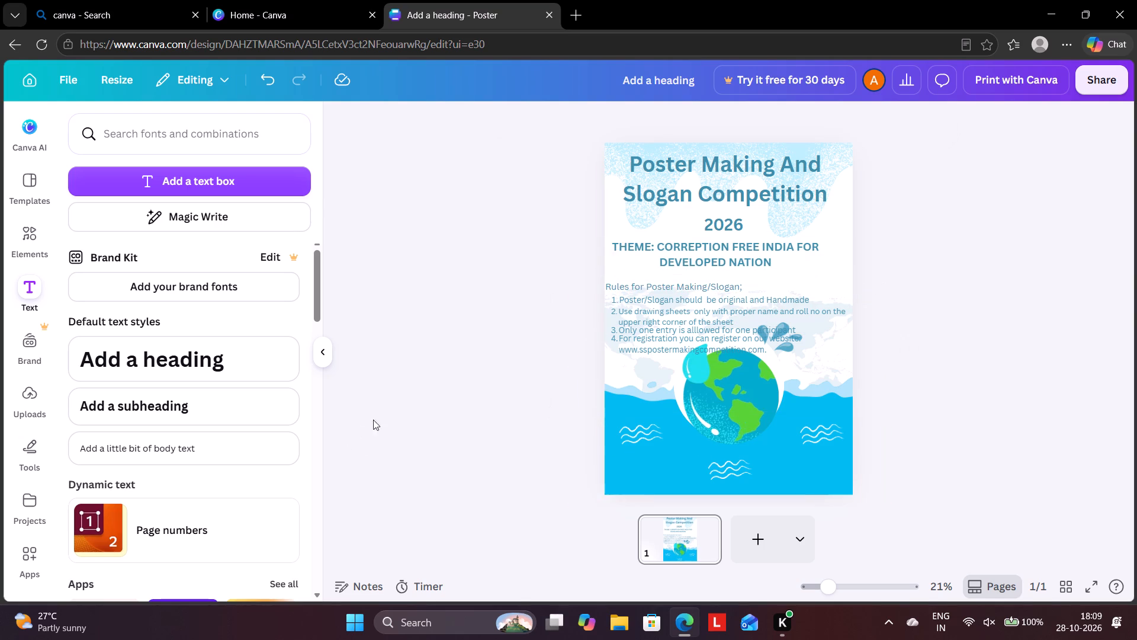
click(184, 450)
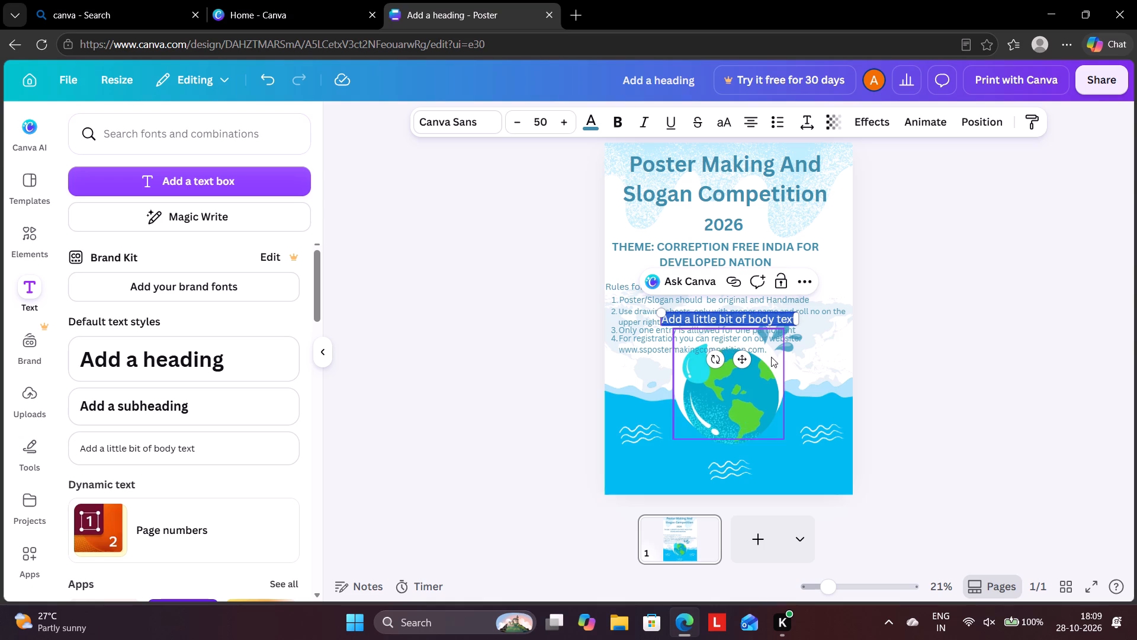
drag(748, 365, 752, 396)
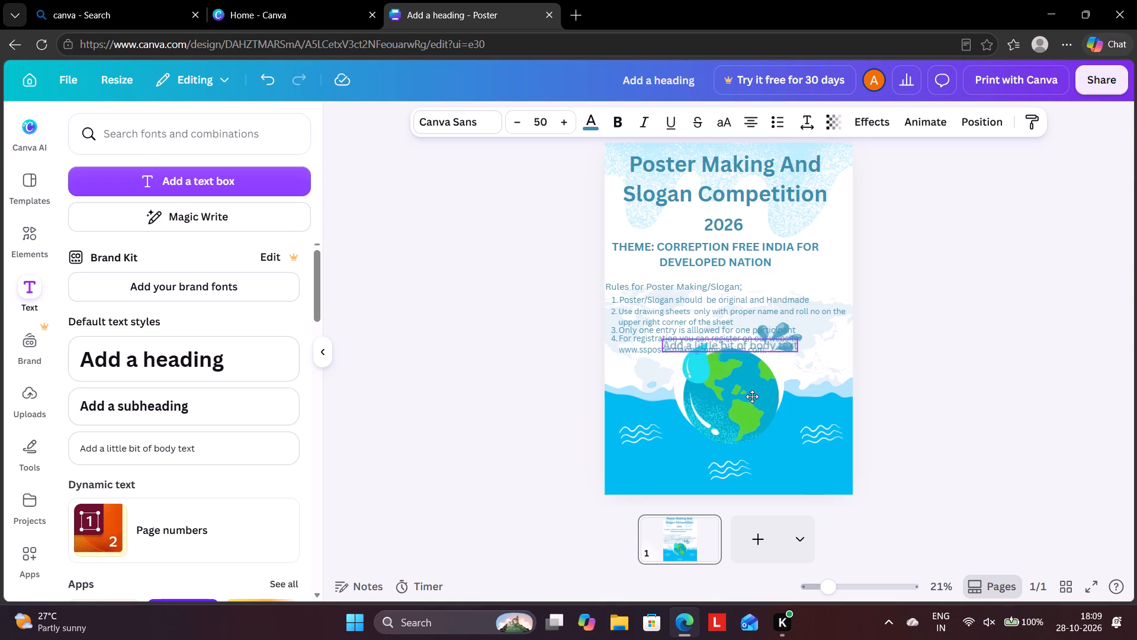
drag(752, 396, 808, 510)
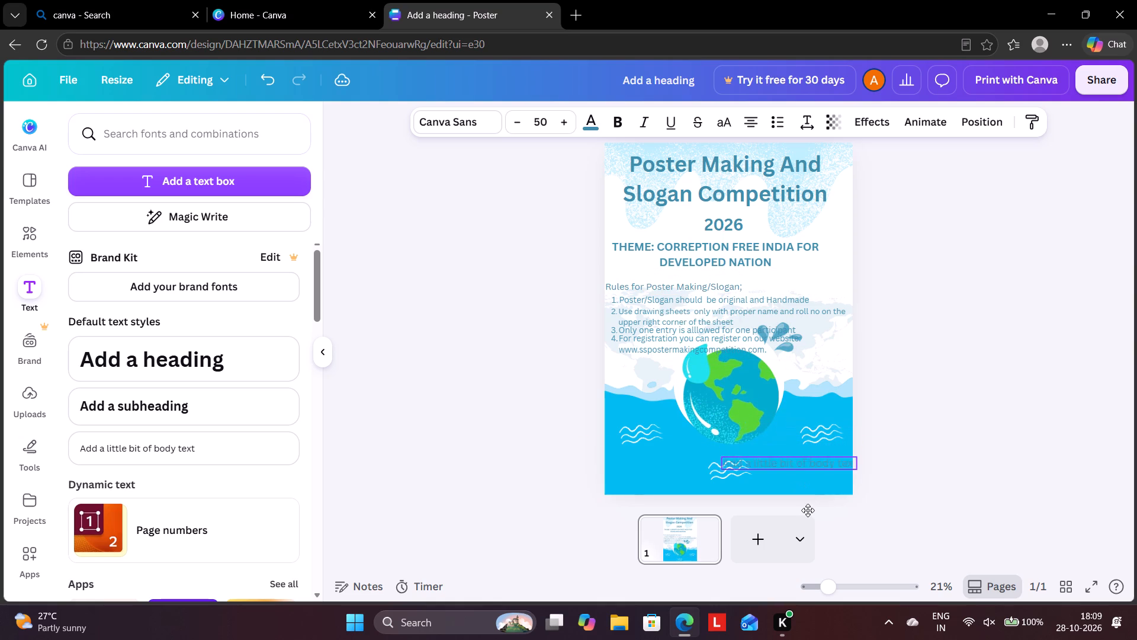
drag(808, 510, 707, 504)
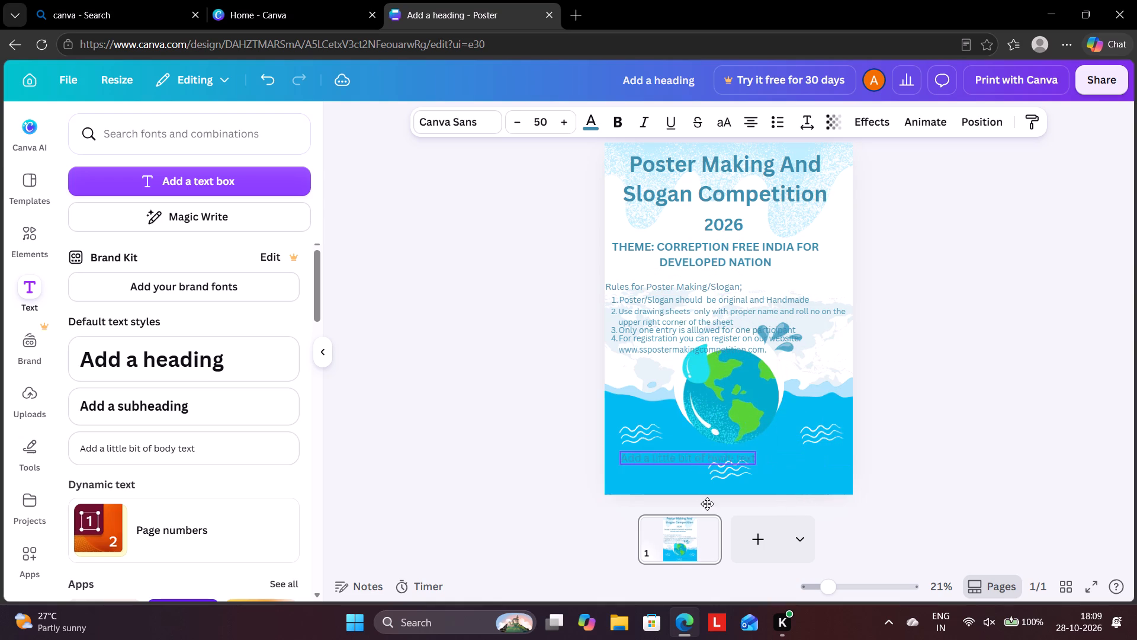
drag(707, 504, 694, 498)
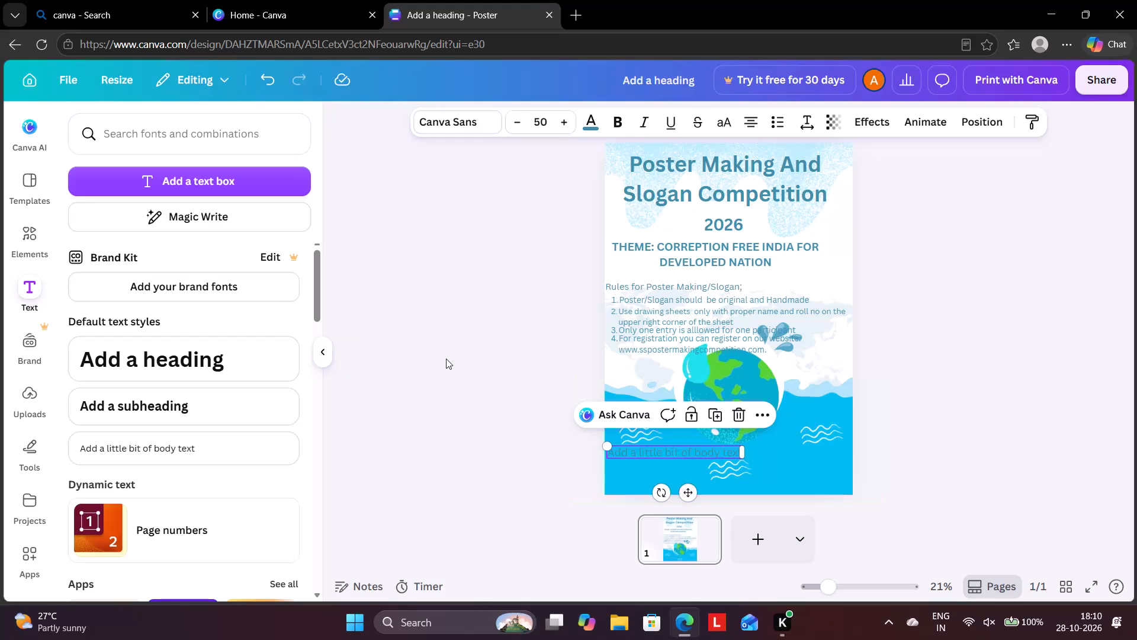
Replace the new text box's placeholder with "For any queries".
click(682, 452)
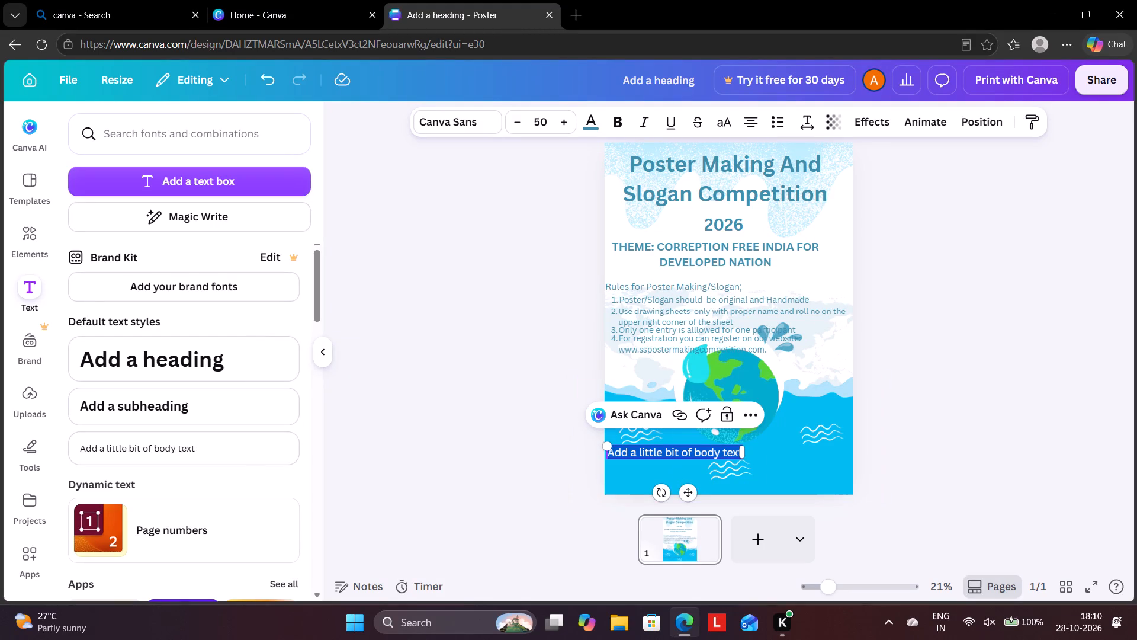
key(BackSpace)
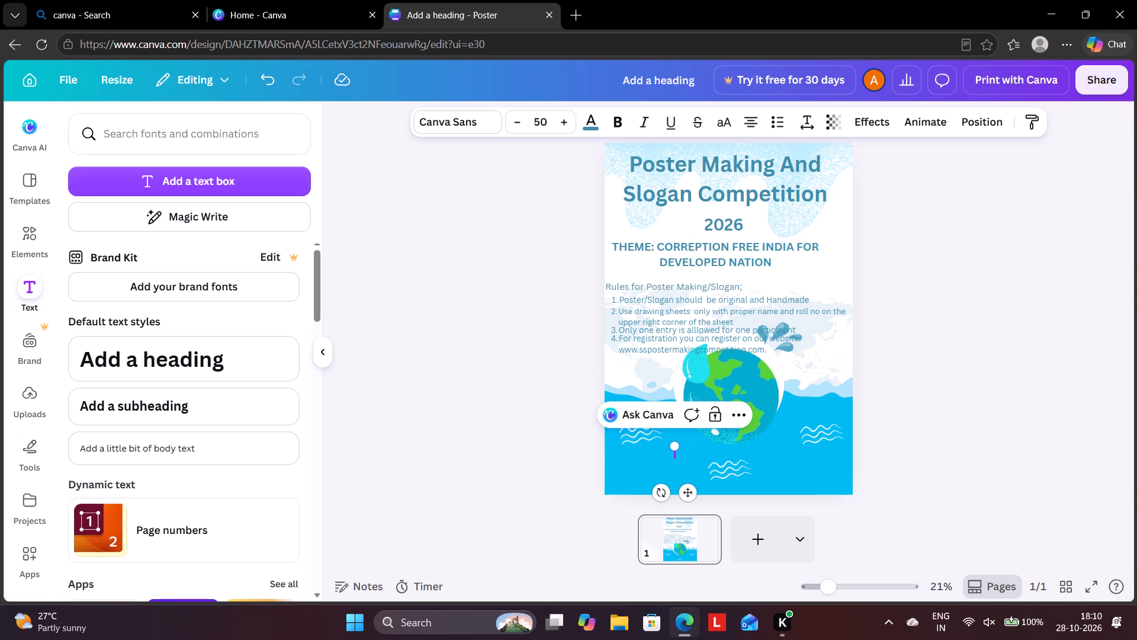
text(For ant)
key(BackSpace)
text(y)
key(space)
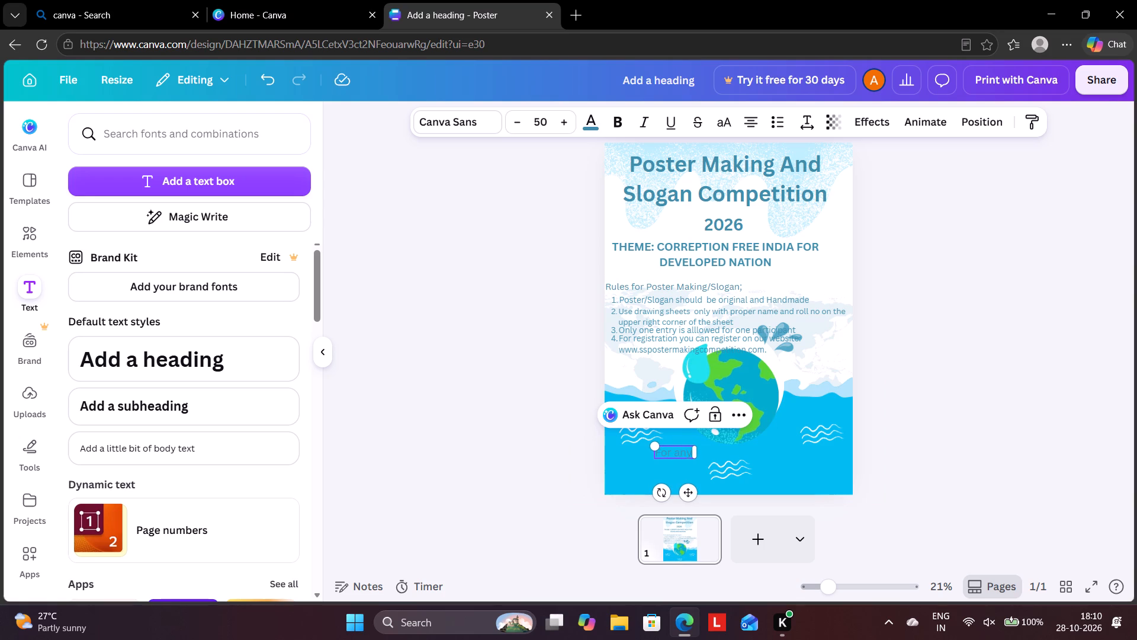
text(Queiess)
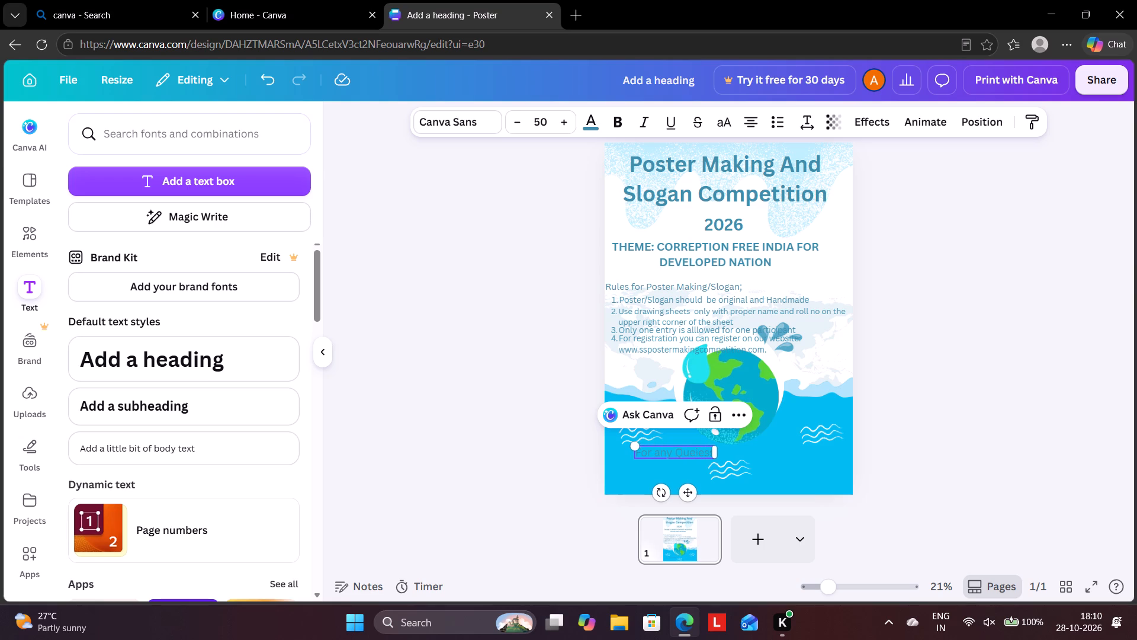
key(BackSpace)
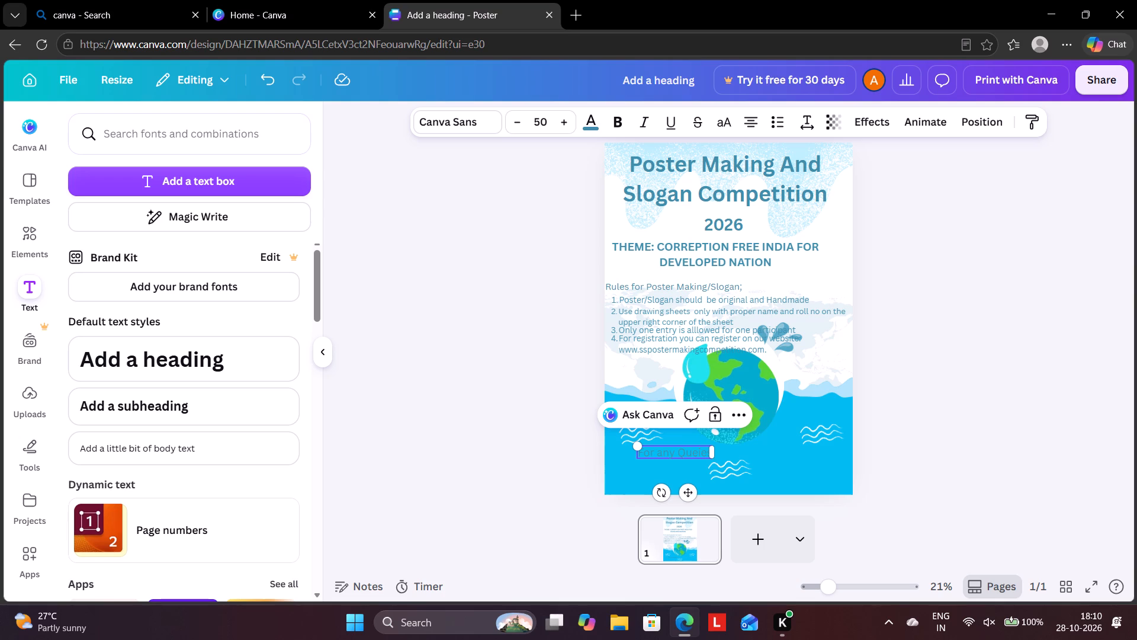
key(BackSpace)
key(BackSpace)
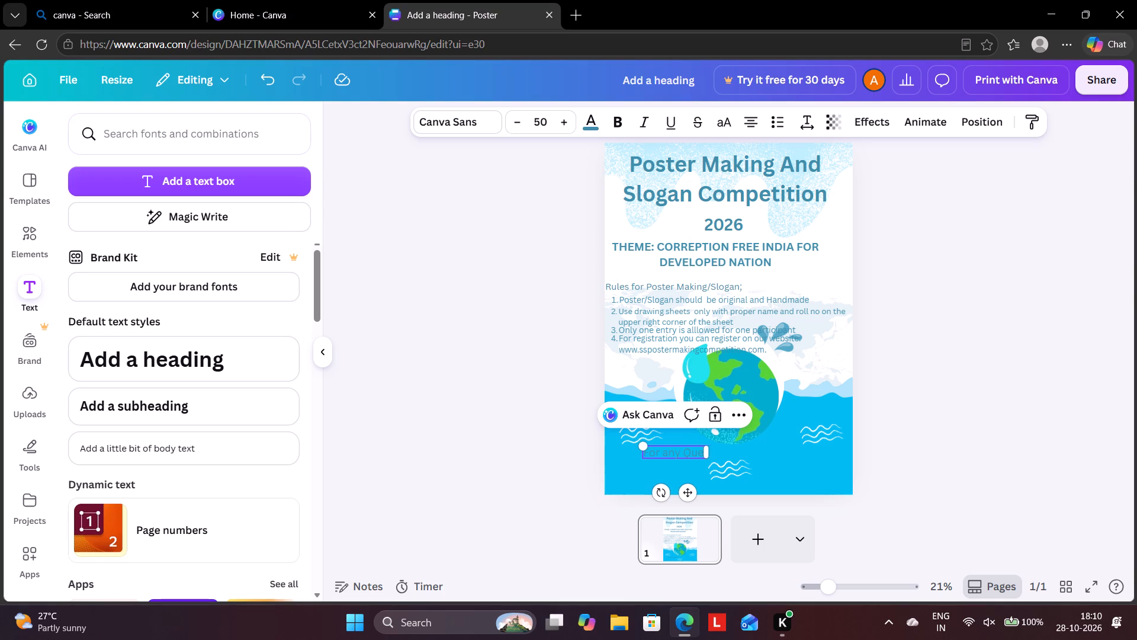
key(BackSpace)
key(BackSpace)
key(BackSpace)
key(BackSpace)
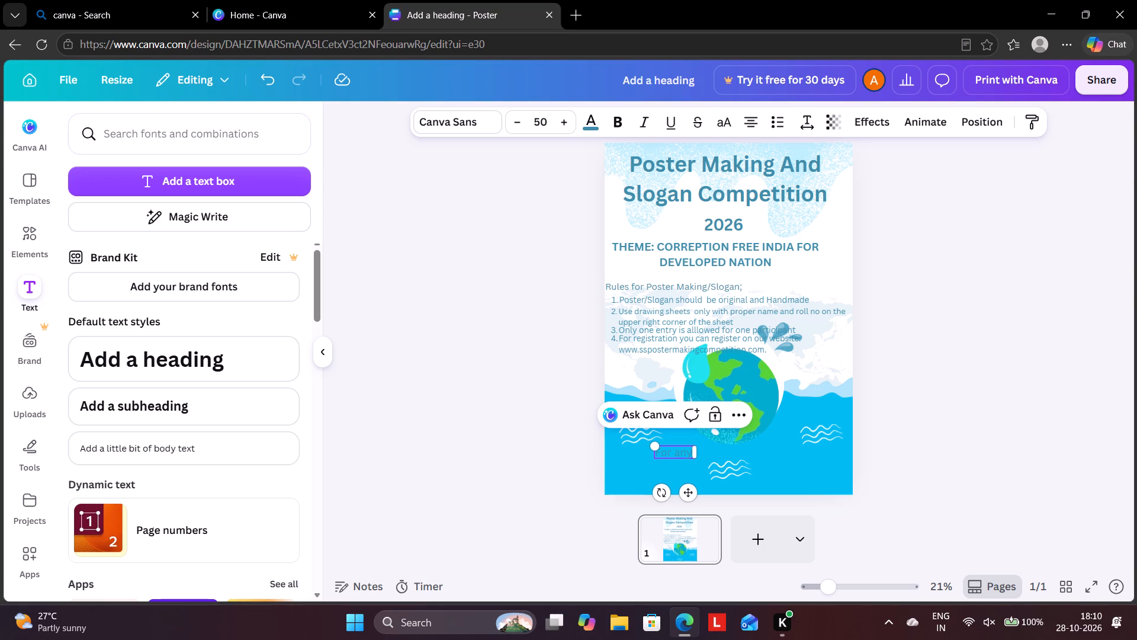
key(q)
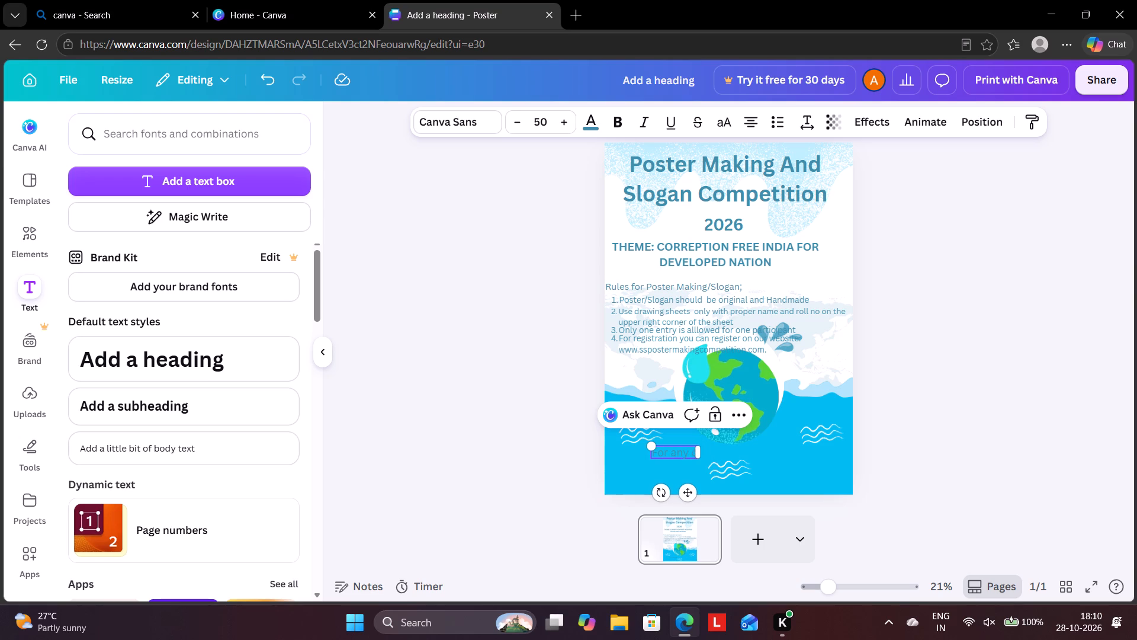
text(ue)
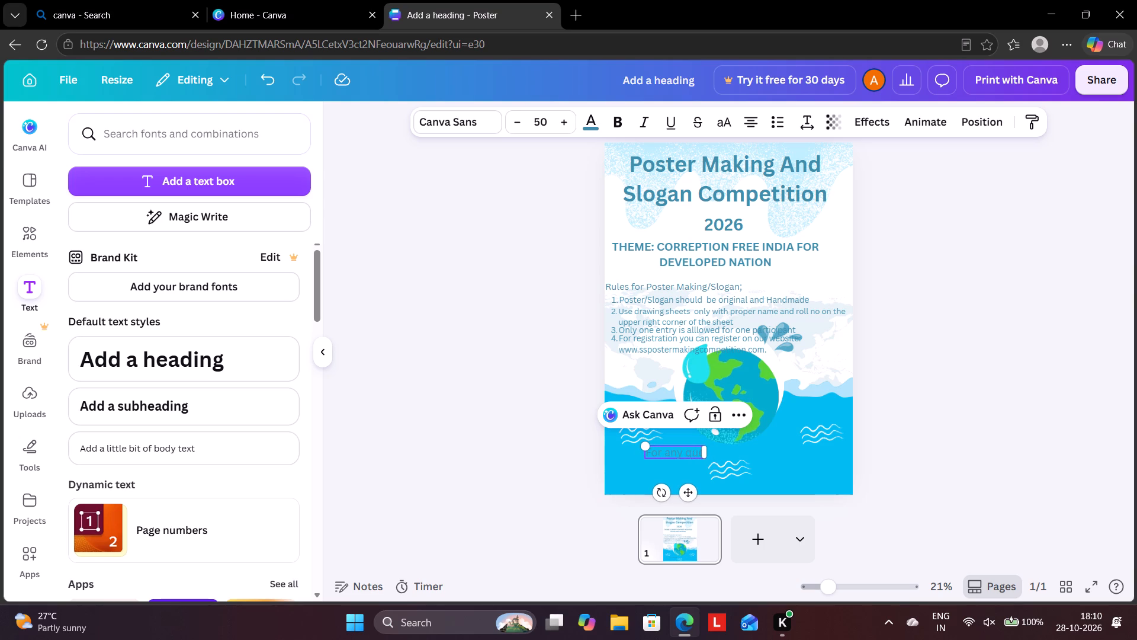
text(ri)
text(ies)
key(BackSpace)
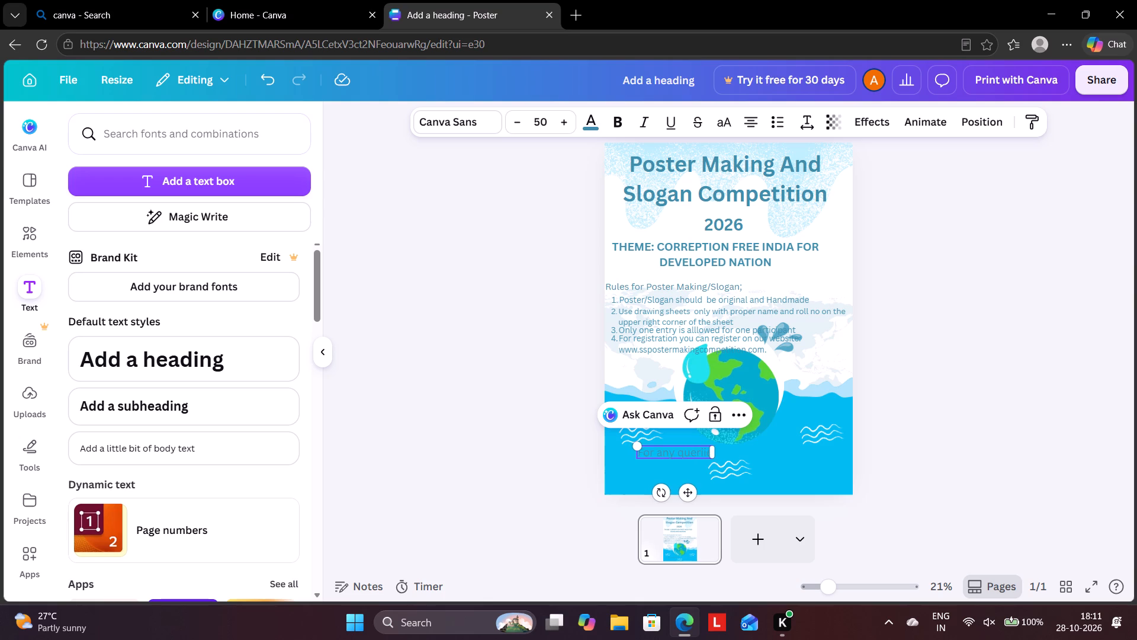
key(BackSpace)
key(BackSpace)
text(es)
key(space)
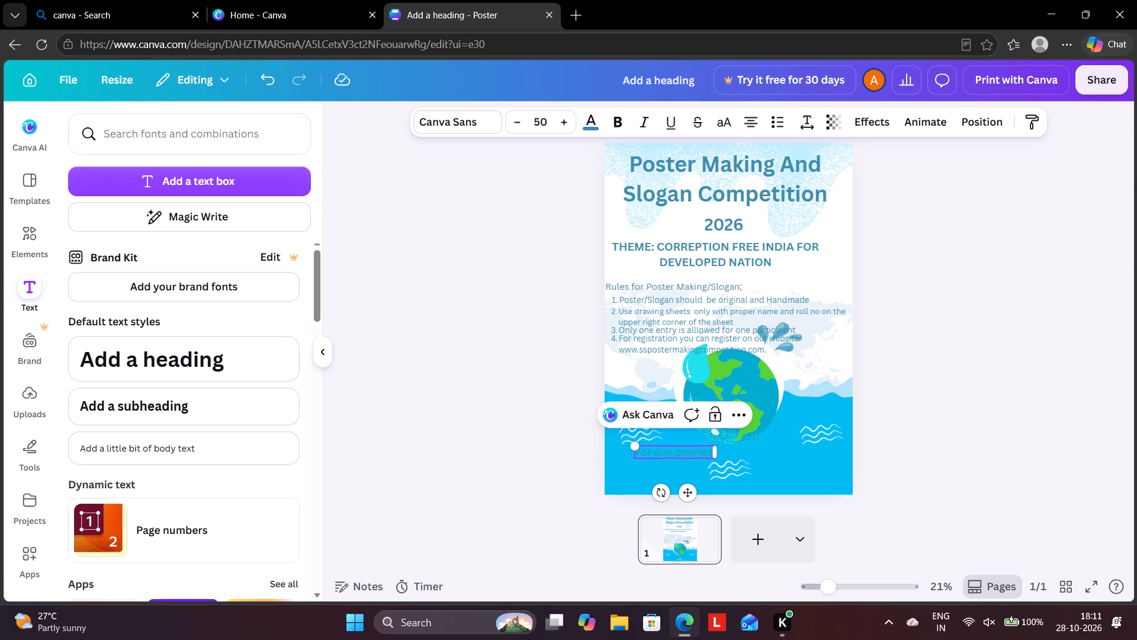
Continue the contact line with "you can contact" after "For any queries".
key(y)
text(ou)
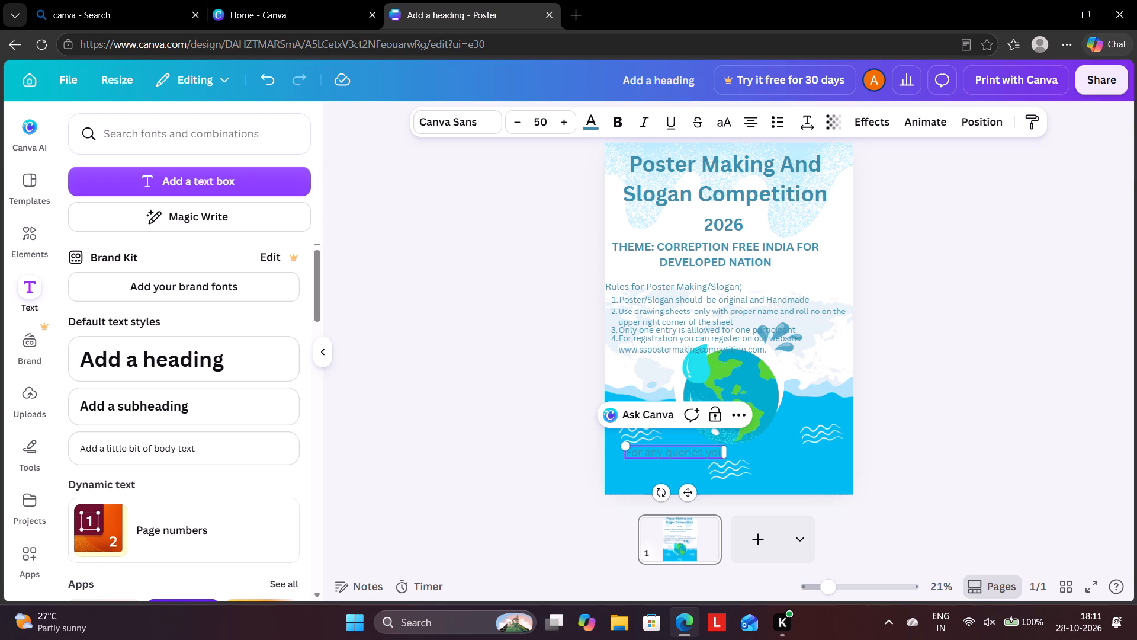
key(space)
text(can)
key(space)
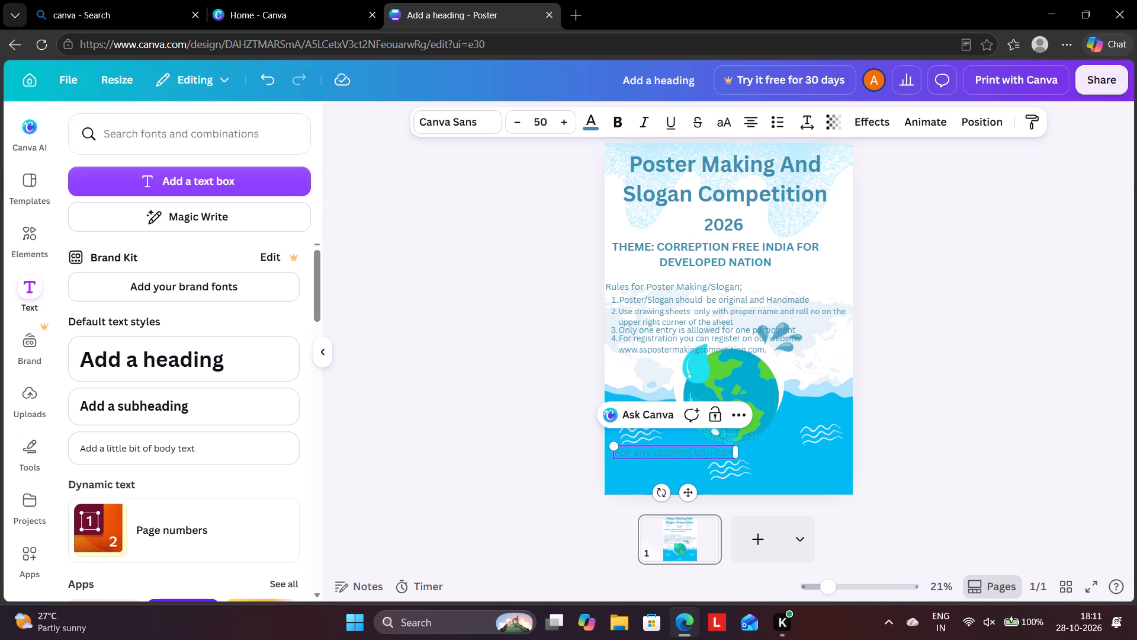
text(call on)
key(space)
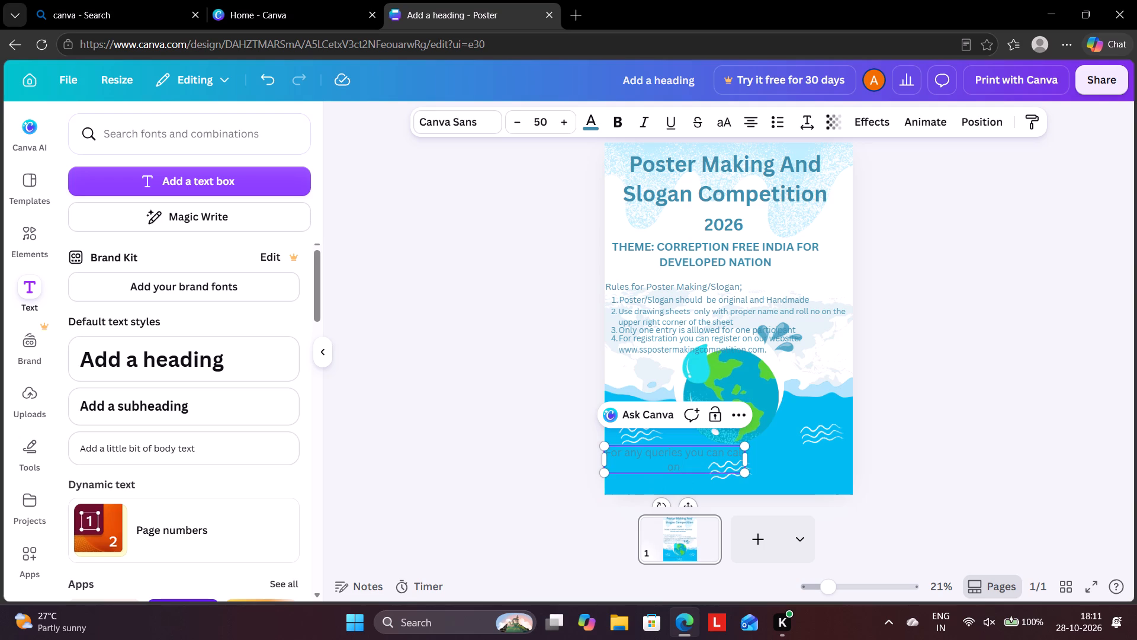
key(BackSpace)
key(BackSpace)
key(BackSpace)
key(BackSpace)
key(BackSpace)
key(BackSpace)
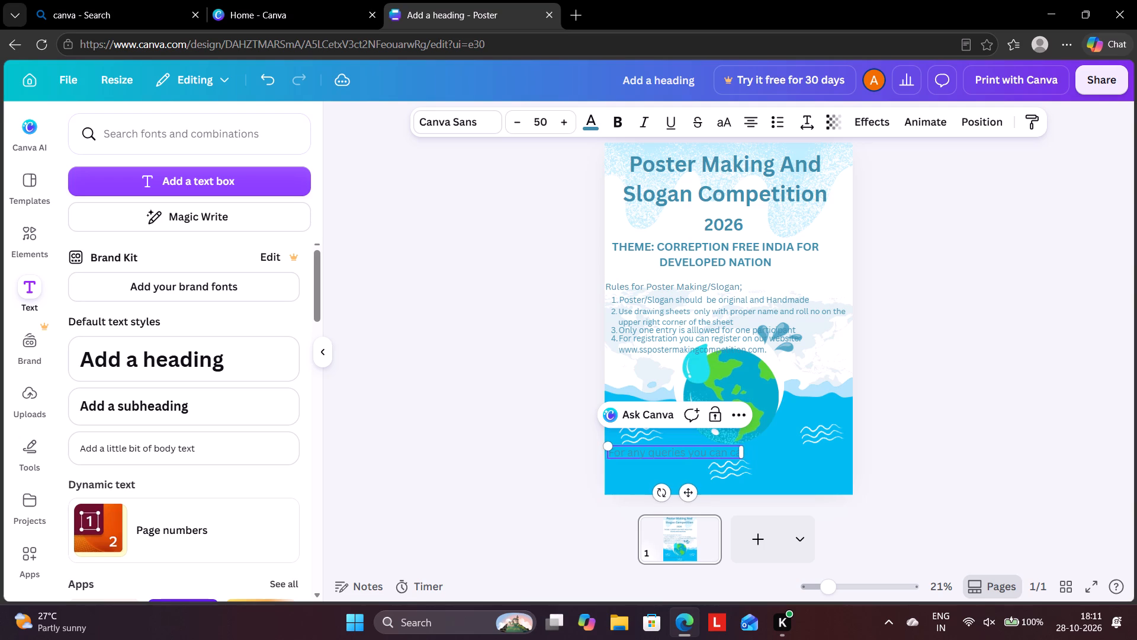
key(BackSpace)
text(on)
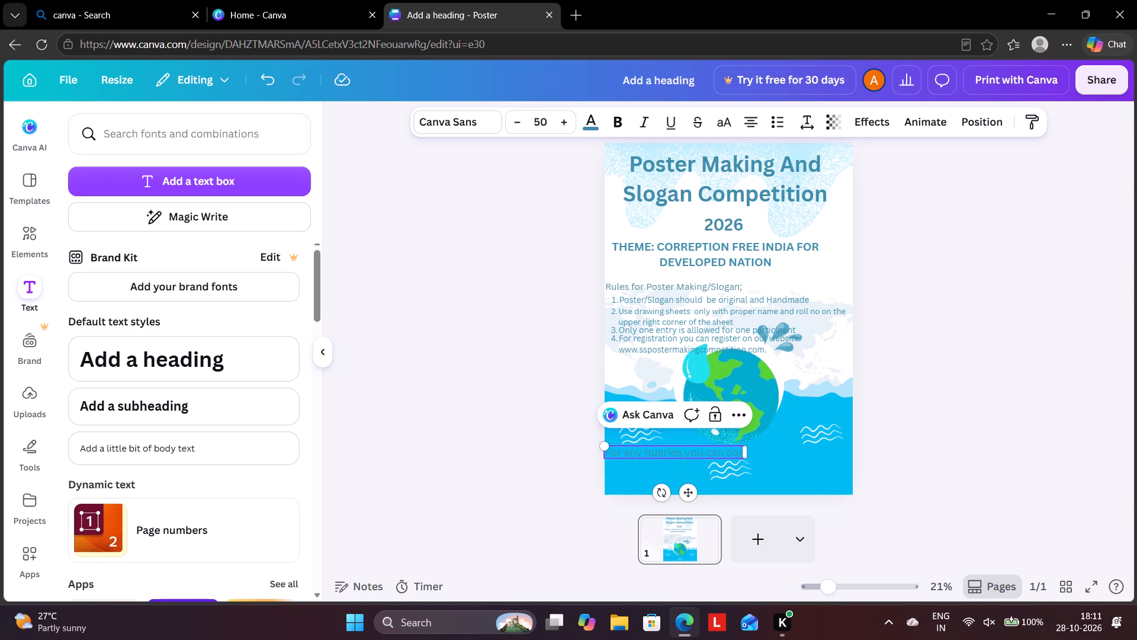
text(tack)
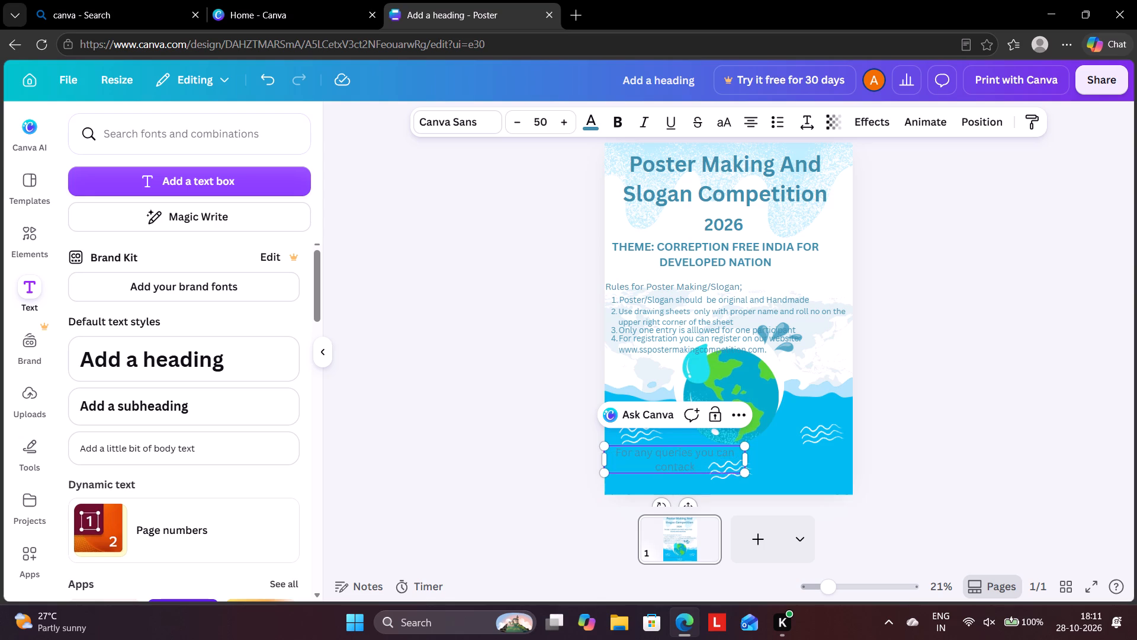
key(BackSpace)
key(t)
key(space)
Complete the contact line with "on our offical email".
key(t)
key(BackSpace)
key(o)
key(n)
key(space)
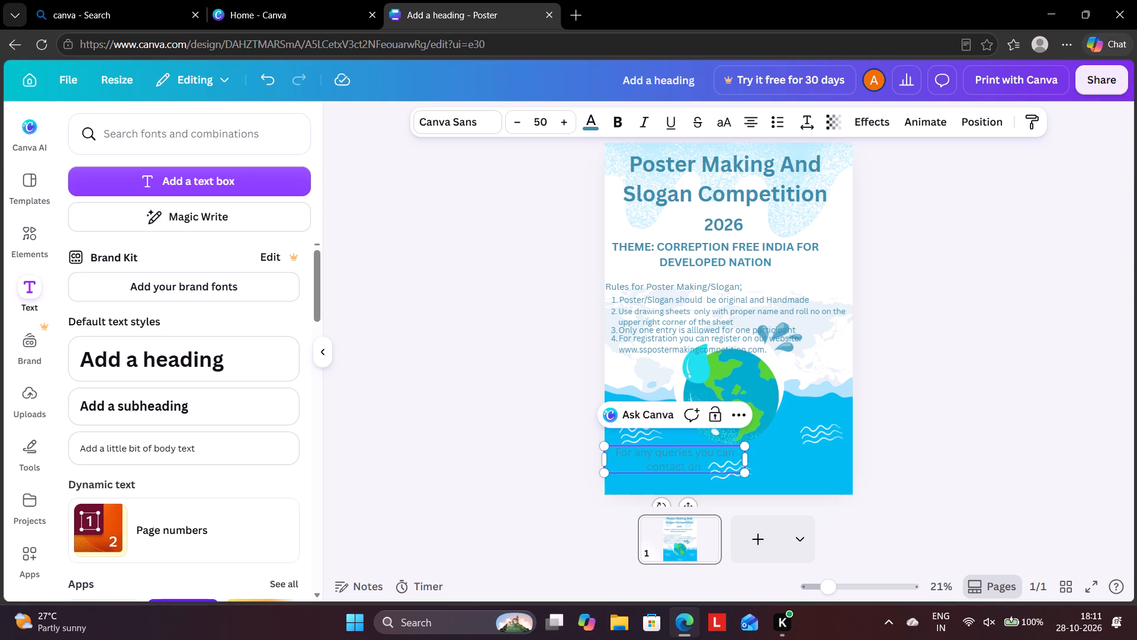
text(our offical)
key(space)
text(email)
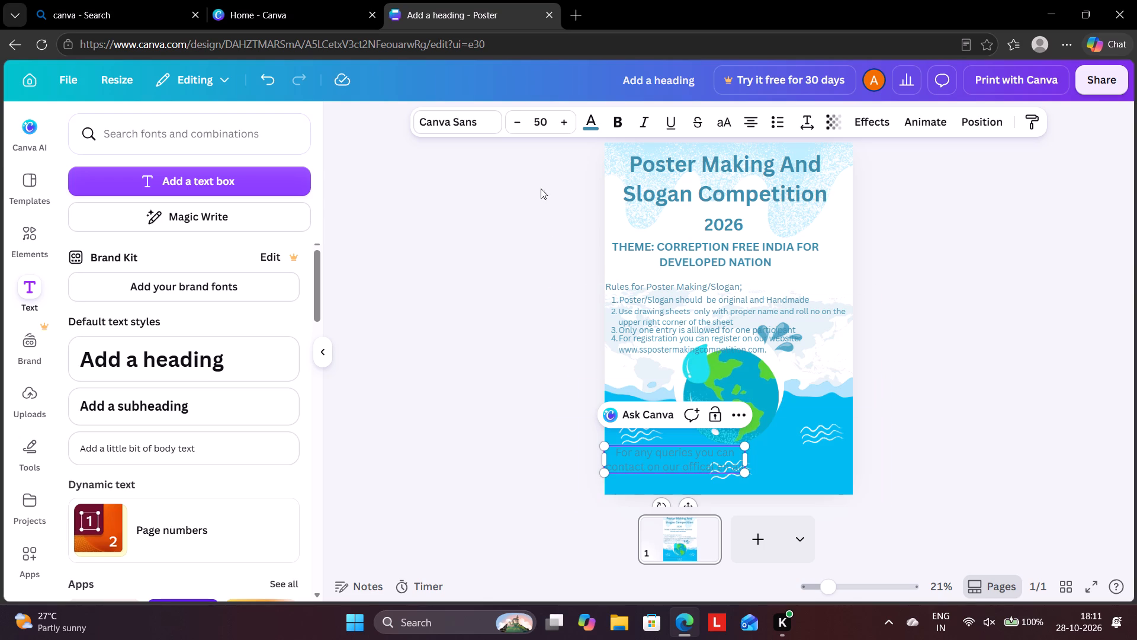
Reduce the font size of the contact line over the blue water to 40.
triple_click(514, 119)
triple_click(515, 119)
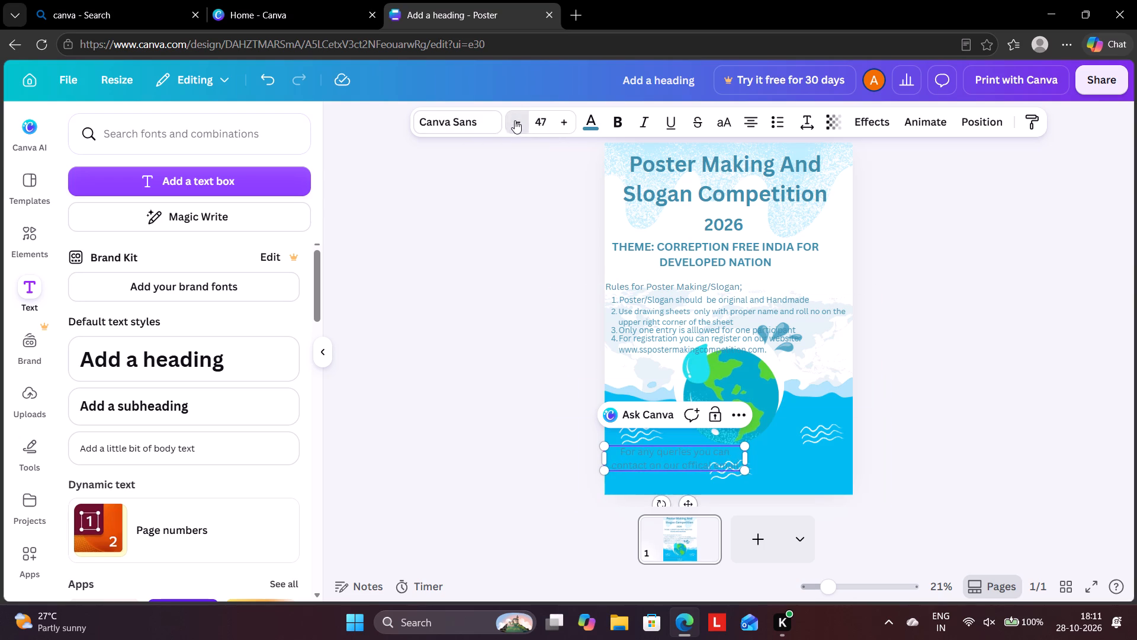
double_click(515, 119)
click(515, 119)
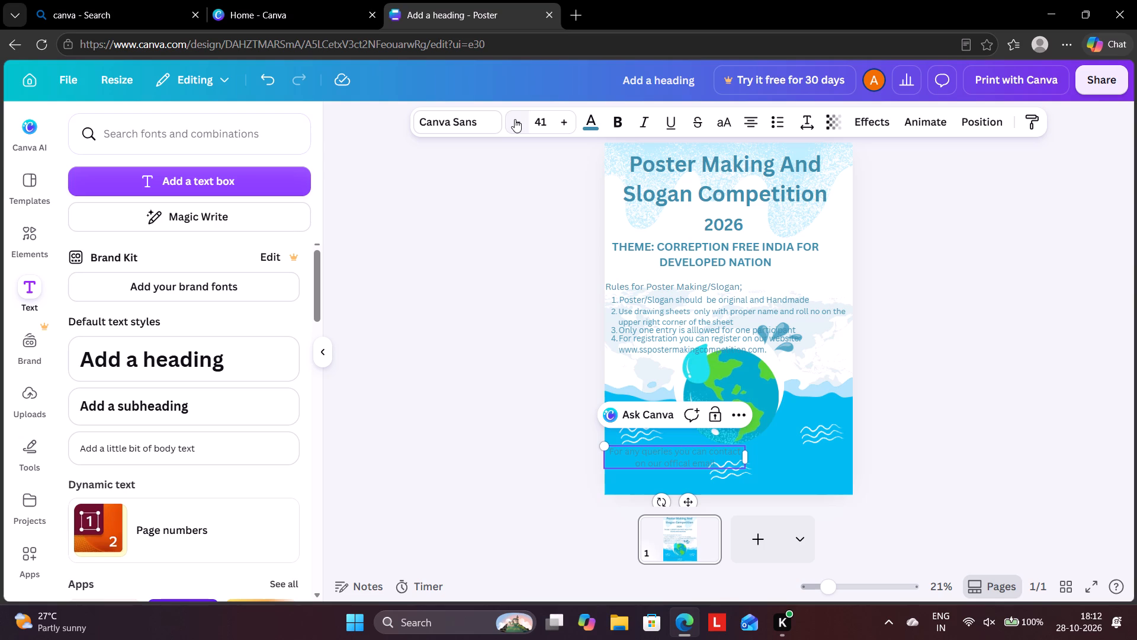
click(515, 119)
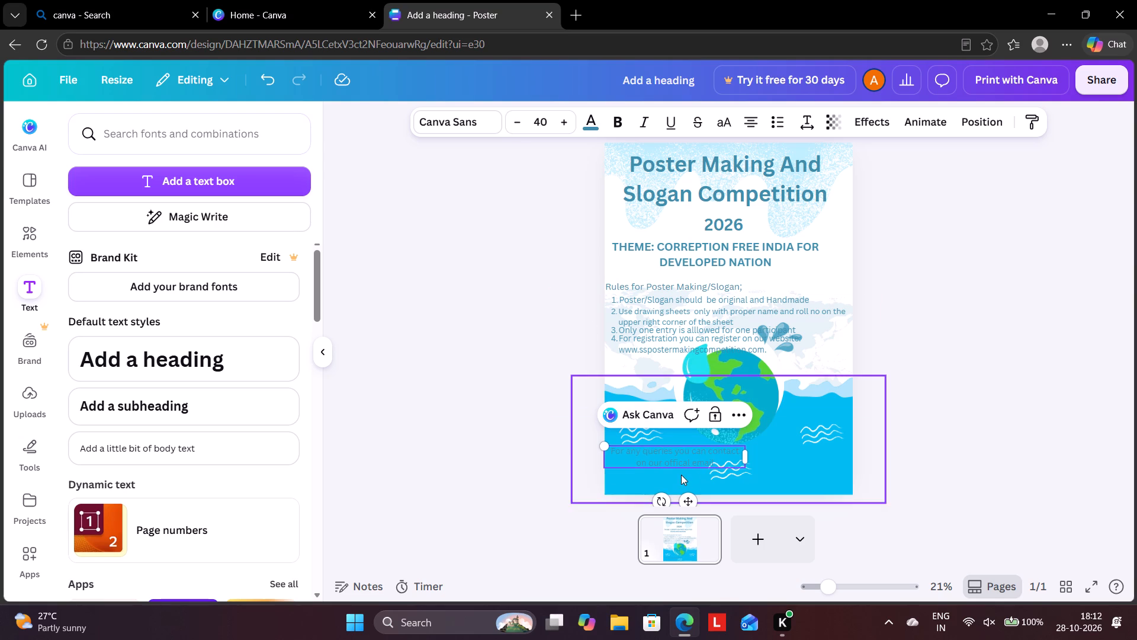
click(928, 363)
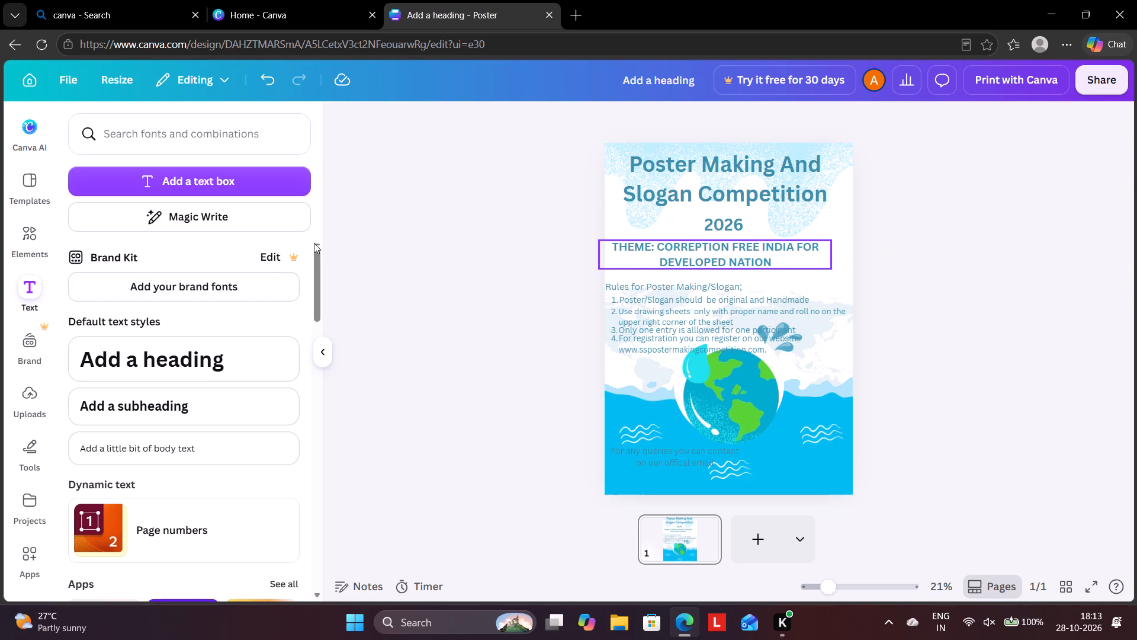
Make the saved poster design available offline on this device.
click(342, 81)
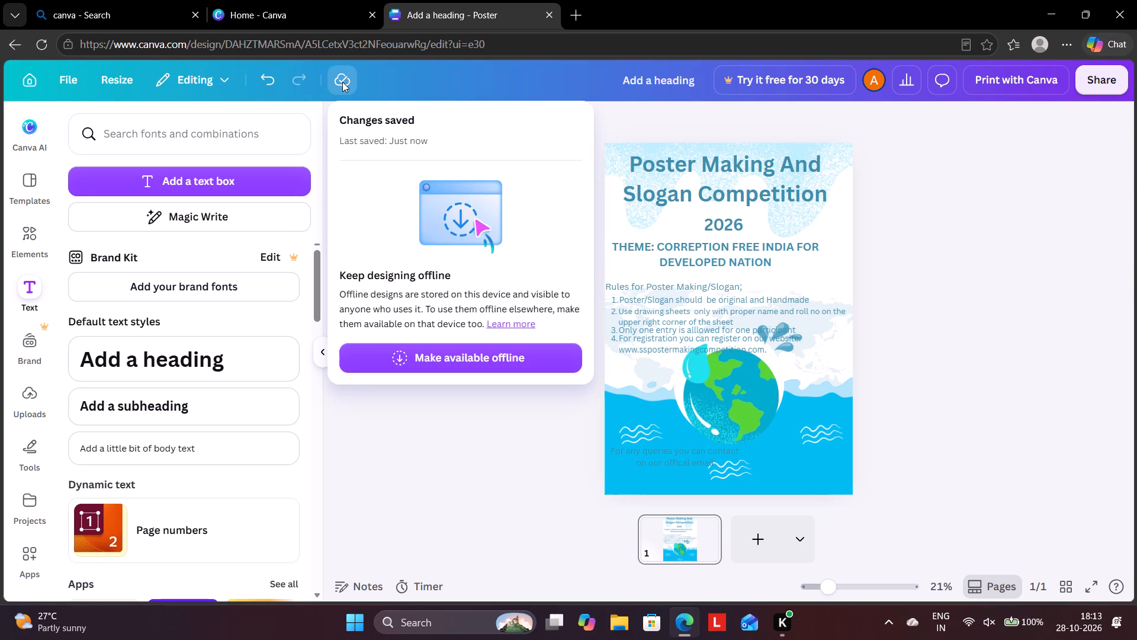
click(420, 353)
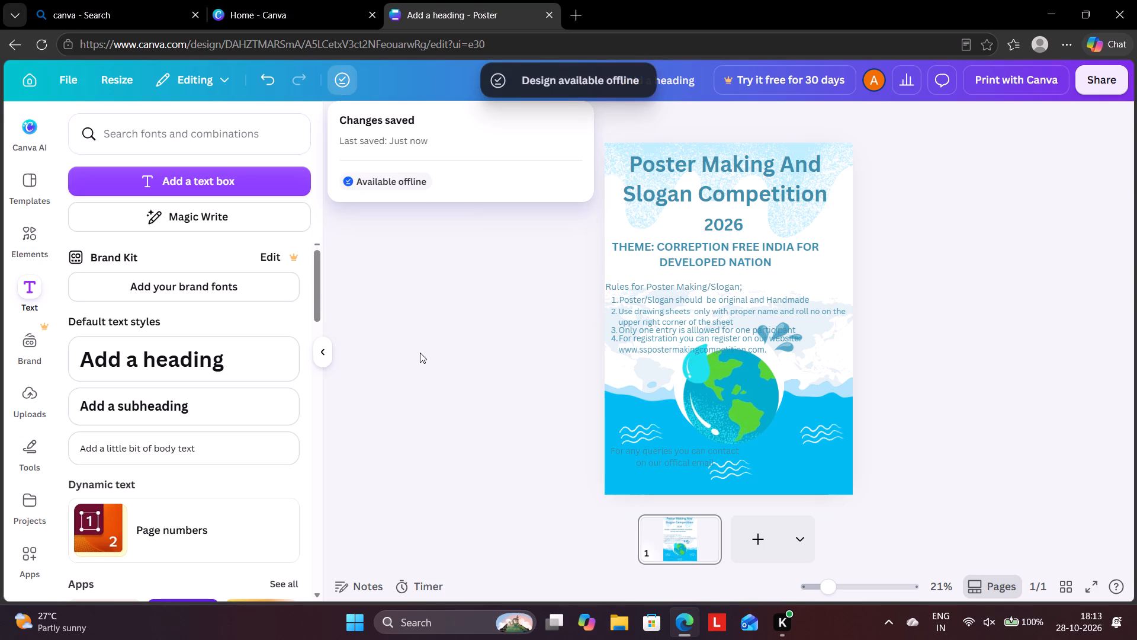
click(471, 276)
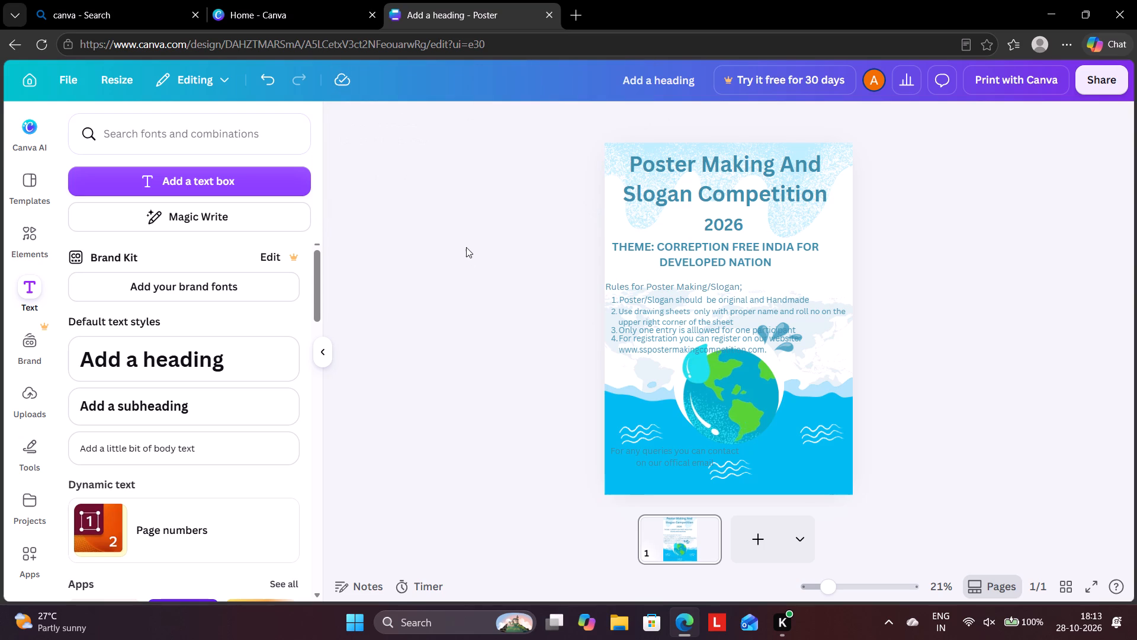